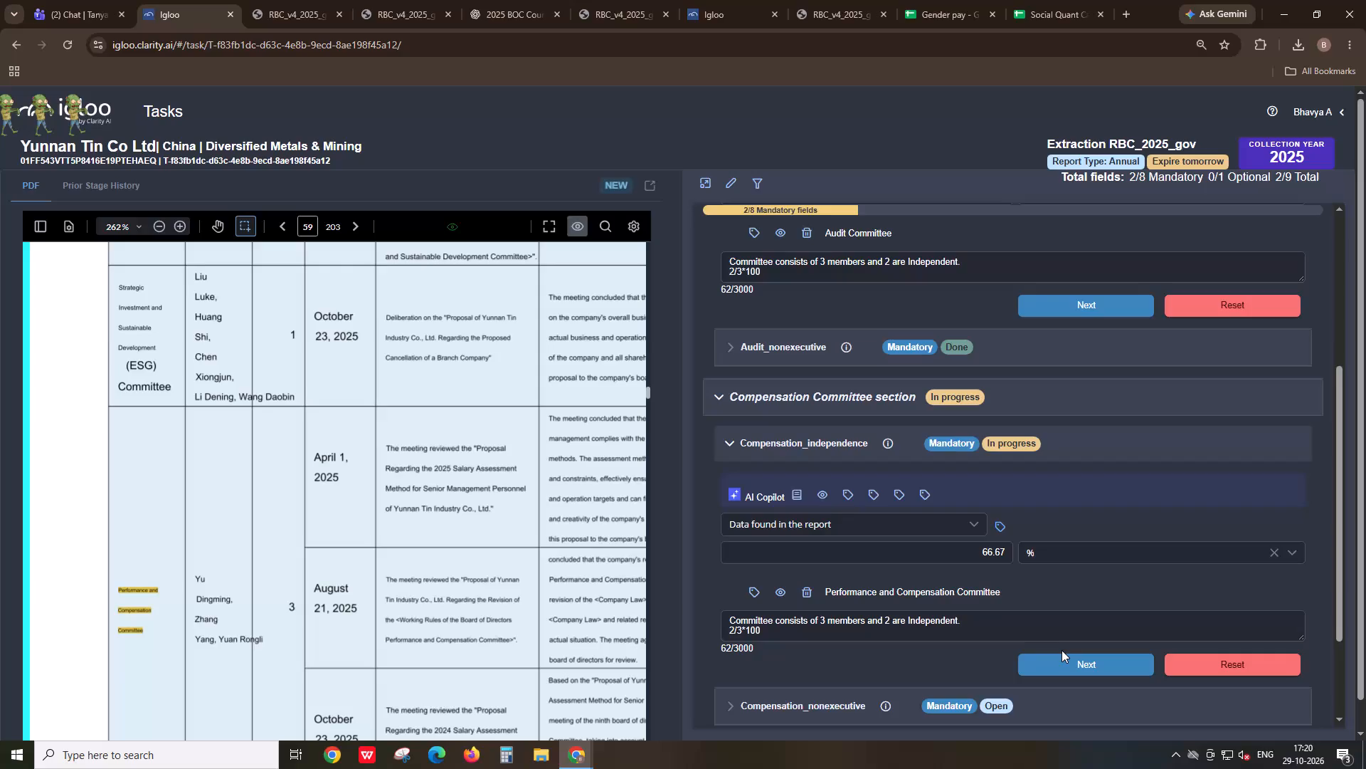
Complete the Compensation_independence entry and advance to the following field.
{"action": "left_click", "coordinate": [1059, 672]}
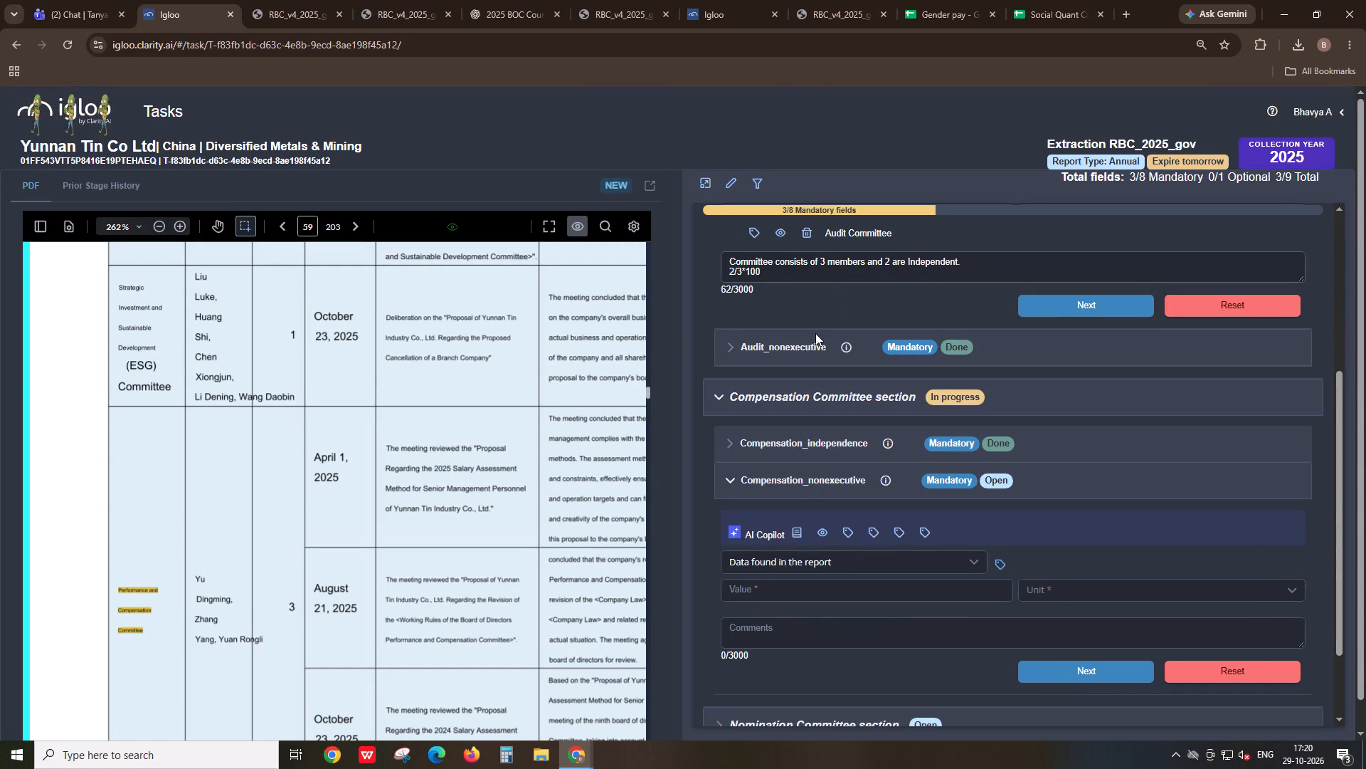
Reuse the Audit_nonexecutive comment for Compensation_nonexecutive: "The report does not explicitly classify Board of Directors members as Executive and Non-Executive.".
{"action": "left_click", "coordinate": [813, 352]}
{"action": "left_click", "coordinate": [816, 483], "text": "alt"}
{"action": "scroll", "coordinate": [816, 483], "scroll_direction": "down", "scroll_amount": 2}
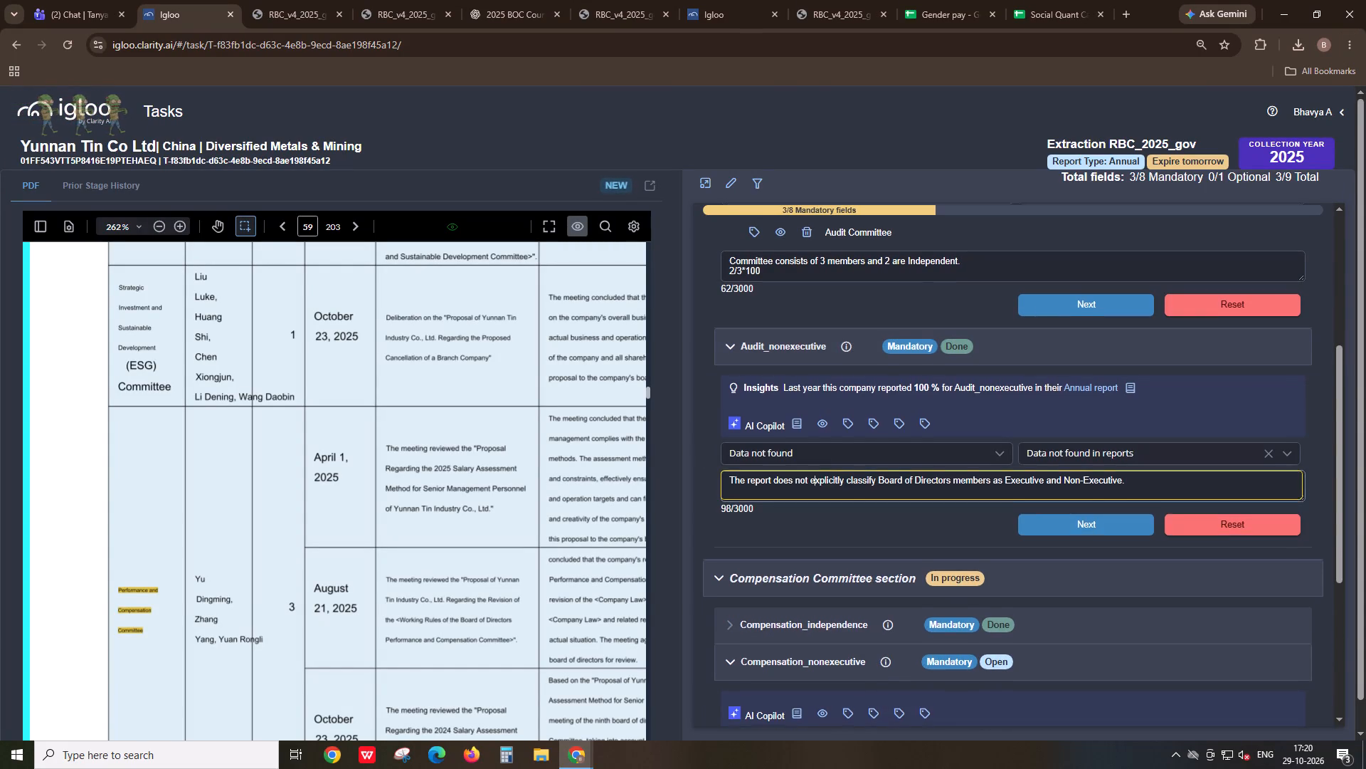
{"action": "left_click", "coordinate": [835, 672]}
{"action": "key", "text": "ctrl+v"}
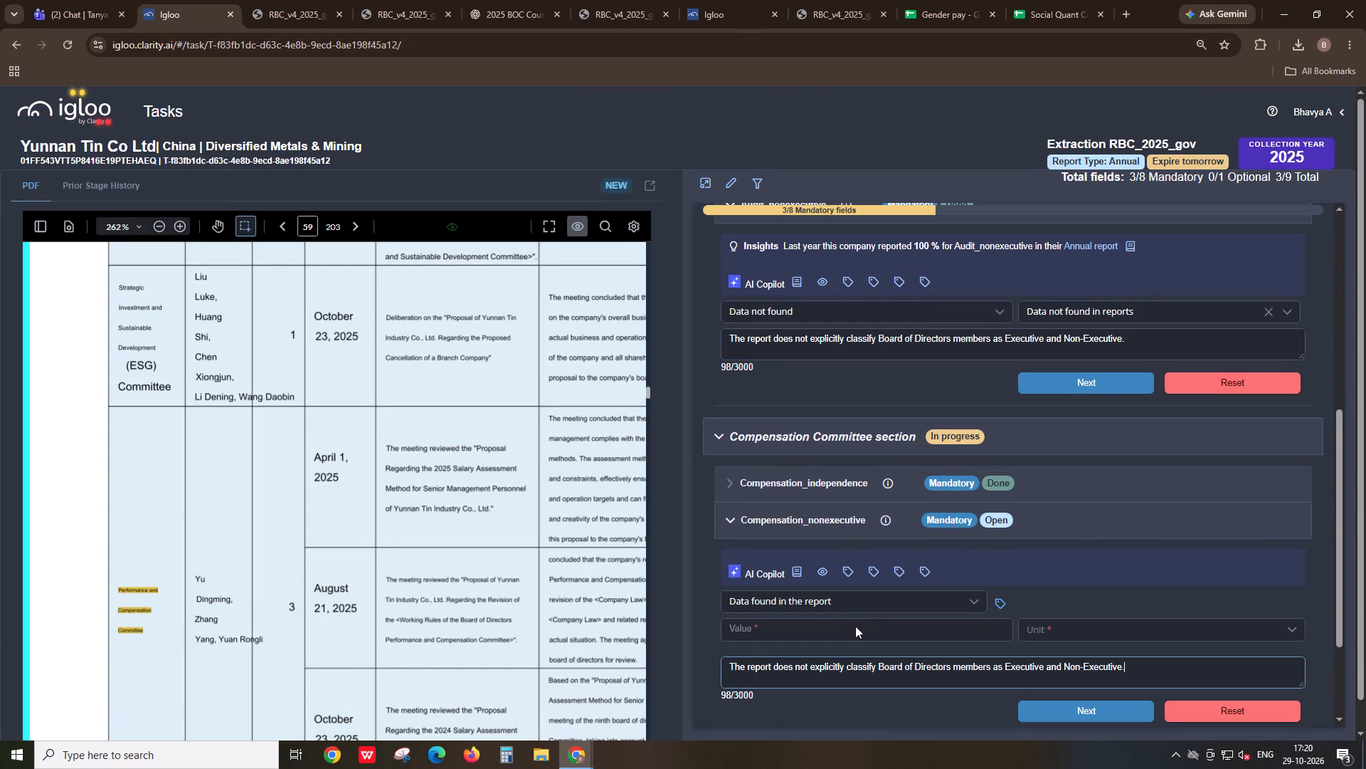
Mark Compensation_nonexecutive as "Data not found" with the reason "Data not found in reports" and complete the entry.
{"action": "left_click", "coordinate": [859, 600]}
{"action": "left_click", "coordinate": [837, 642]}
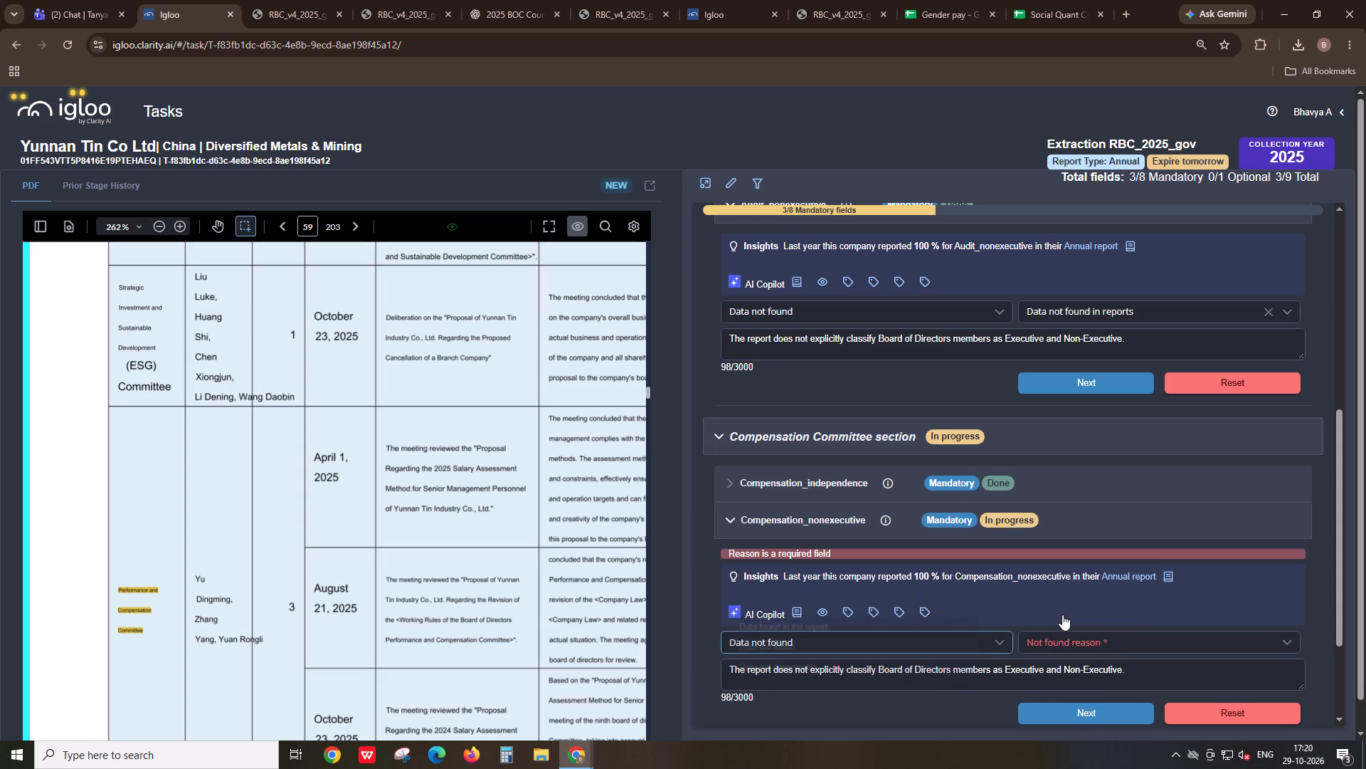
{"action": "left_click", "coordinate": [1059, 640]}
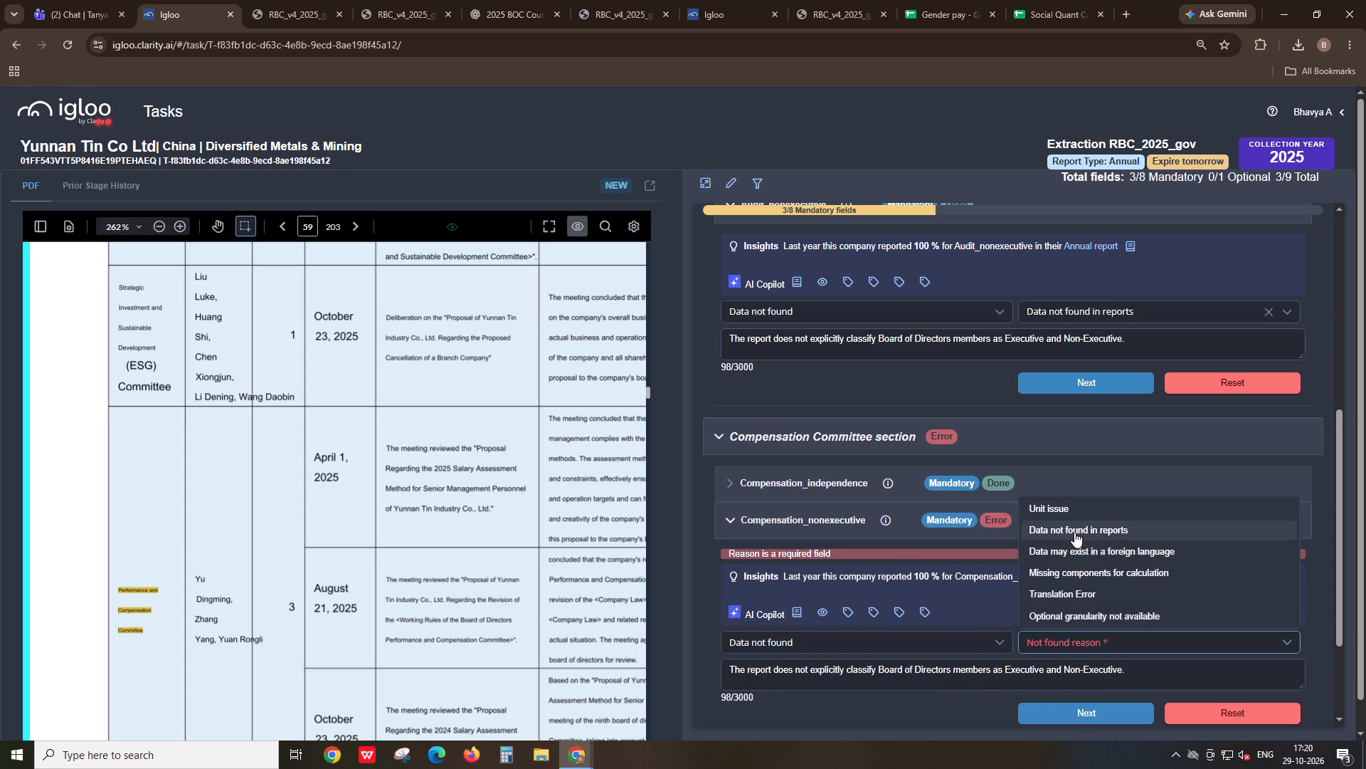
{"action": "left_click", "coordinate": [1074, 532]}
{"action": "left_click", "coordinate": [1167, 560]}
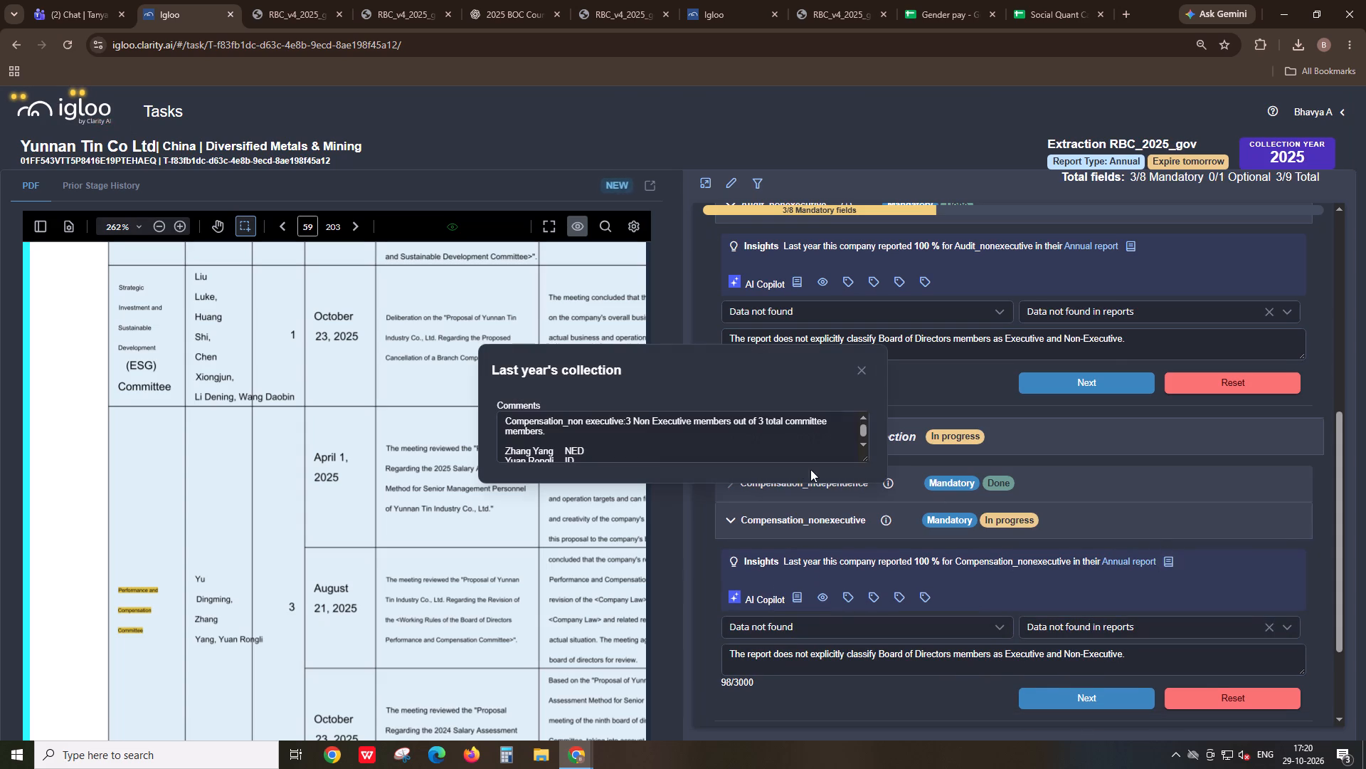
{"action": "left_click", "coordinate": [872, 375]}
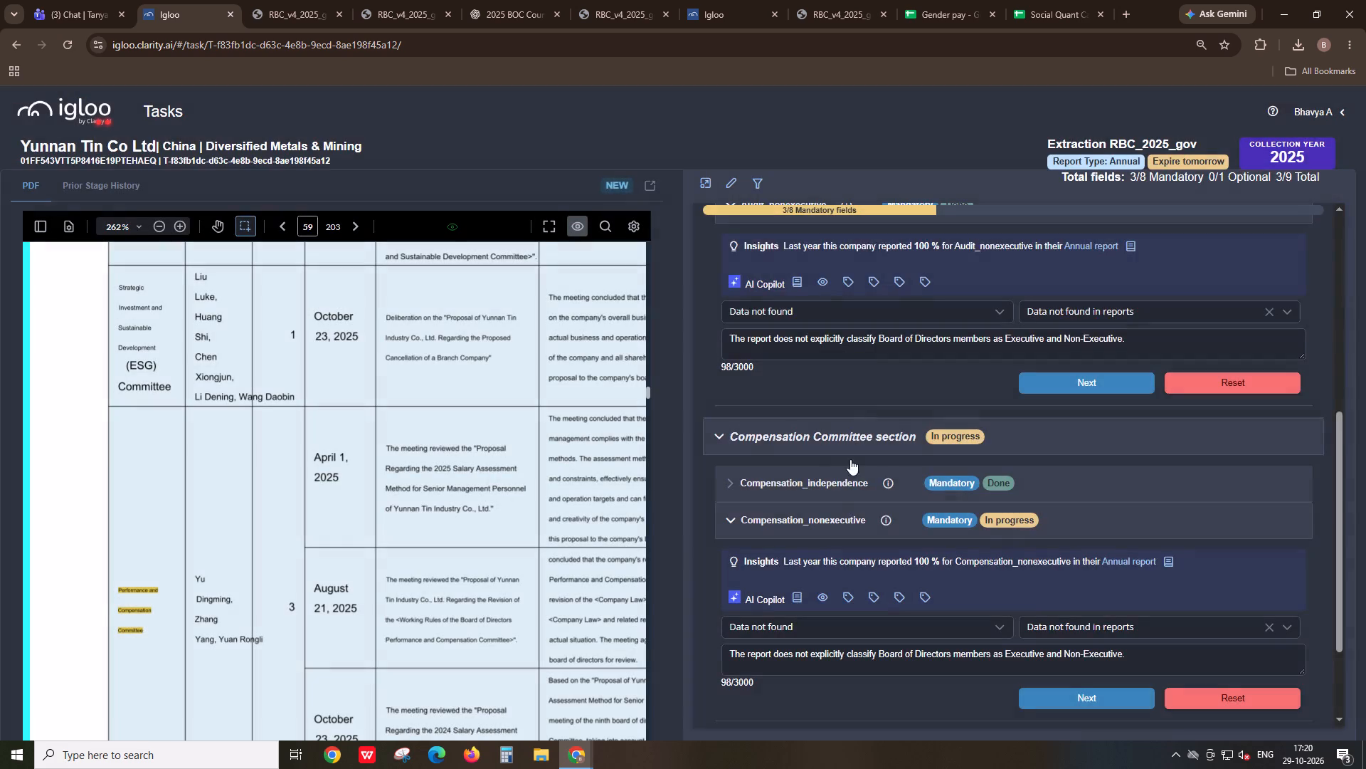
{"action": "scroll", "coordinate": [850, 459], "scroll_direction": "down", "scroll_amount": 4}
{"action": "left_click", "coordinate": [1057, 557]}
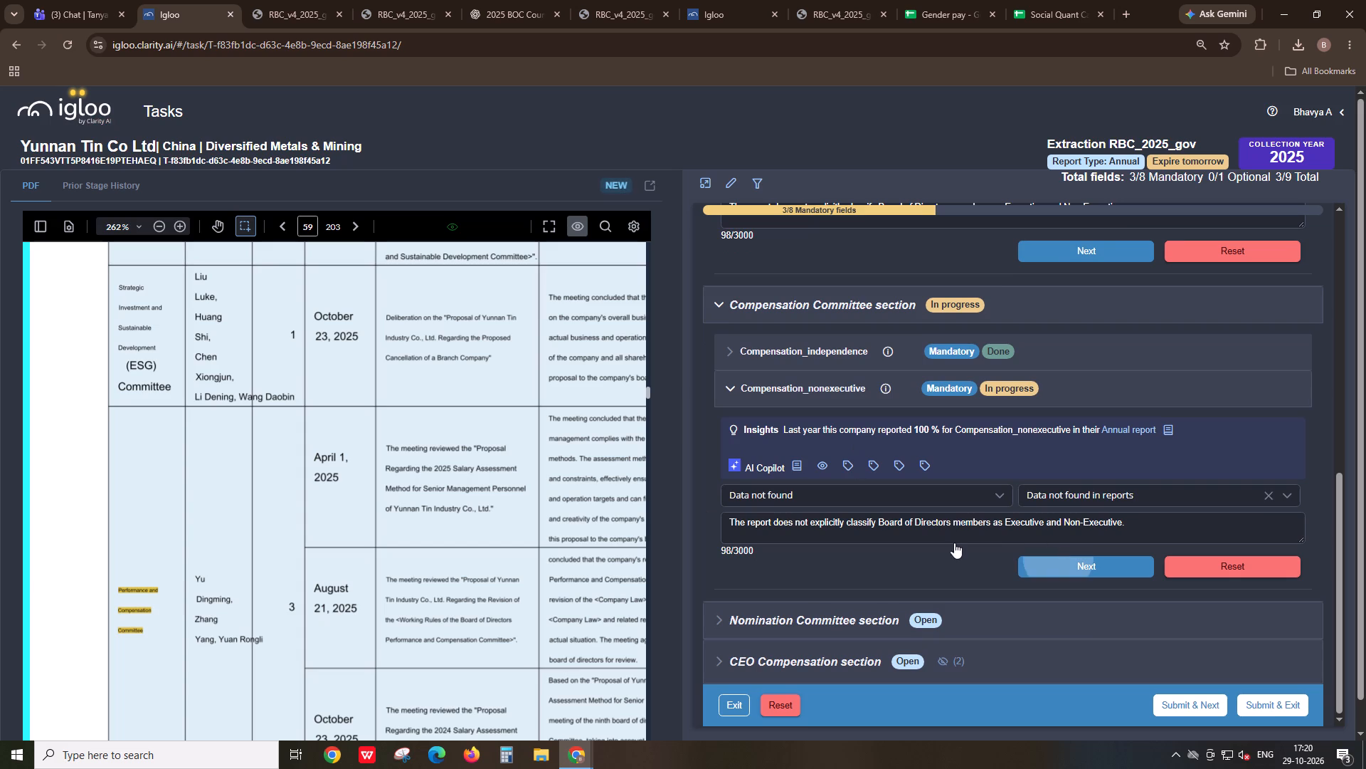
Find the Nomination Committee row in the report's committee meetings table for the Nomination_independence field.
{"action": "scroll", "coordinate": [277, 540], "scroll_direction": "down", "scroll_amount": 6}
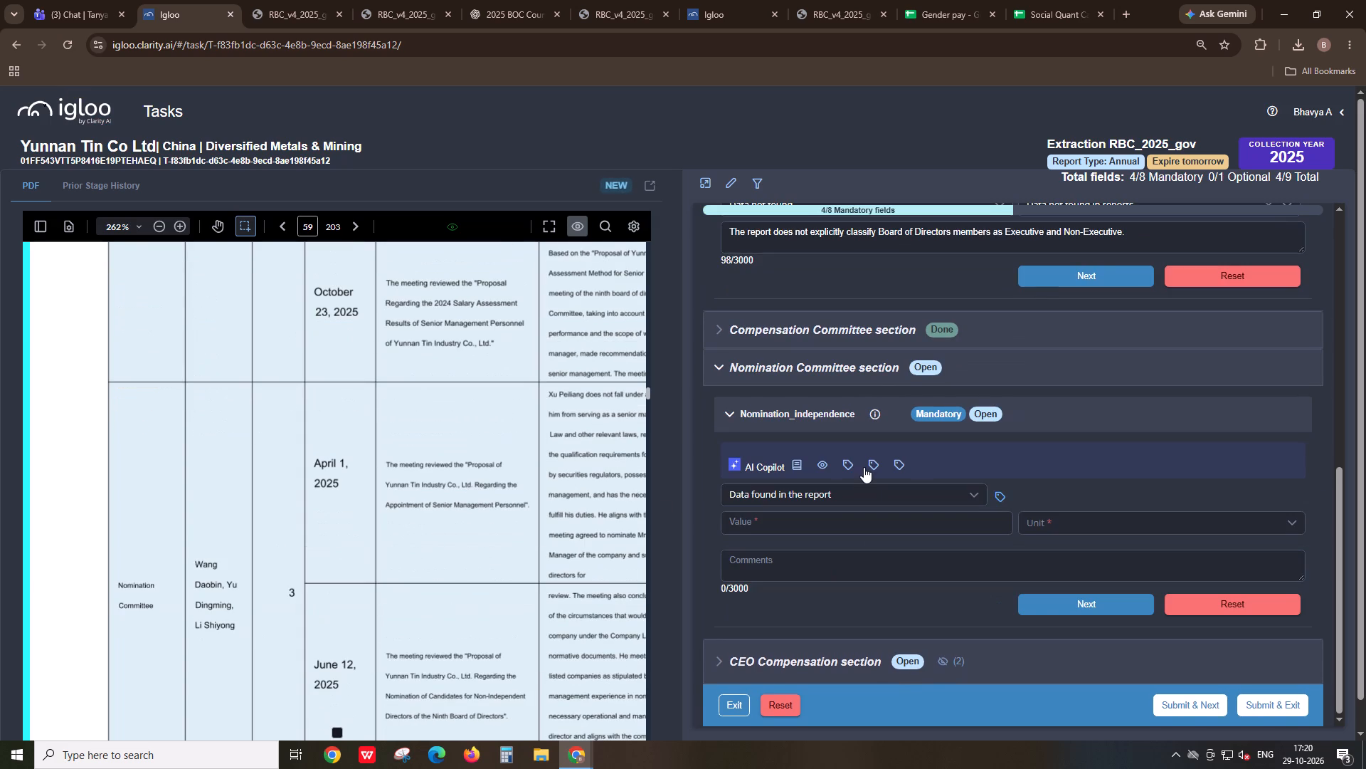
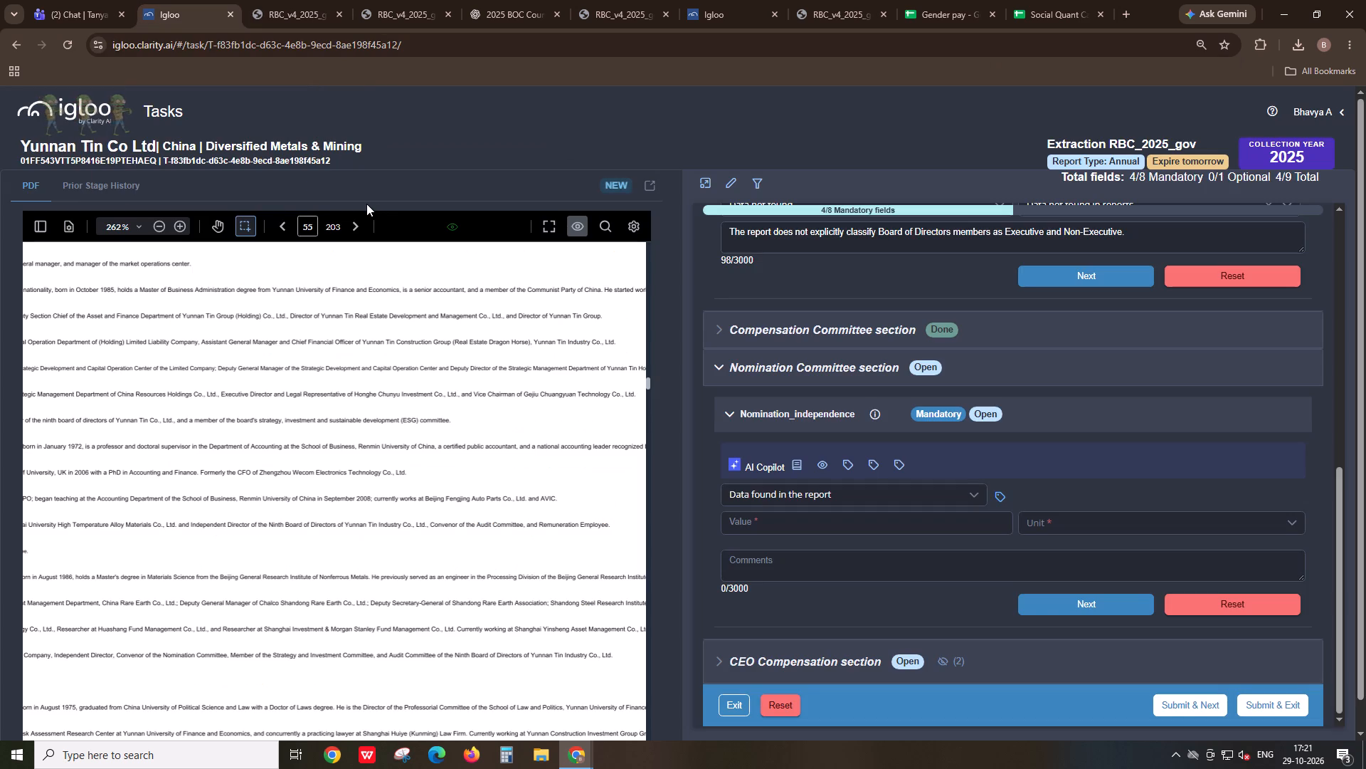
Review the Compensation_independence record in the task's prior stage history for 2025.
{"action": "left_click", "coordinate": [857, 466]}
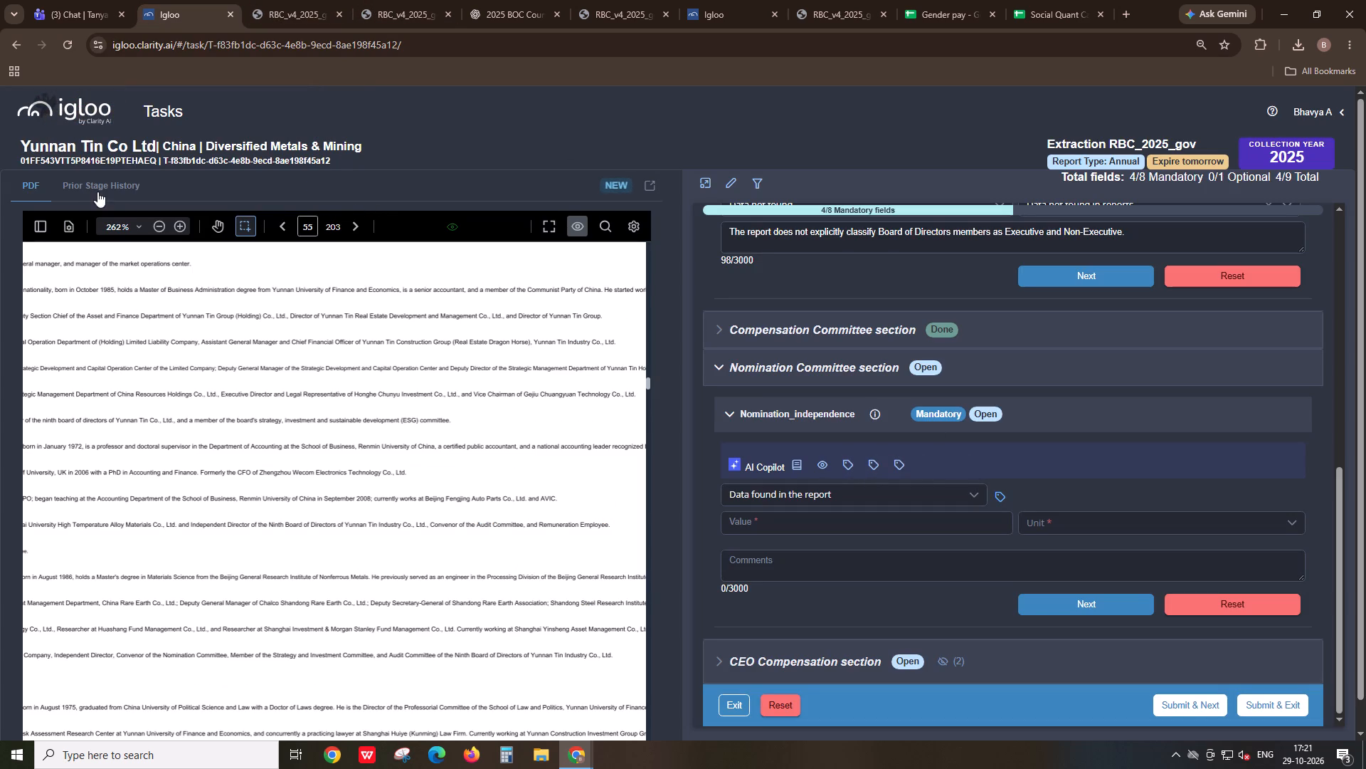
{"action": "left_click", "coordinate": [97, 187]}
{"action": "left_click", "coordinate": [43, 481]}
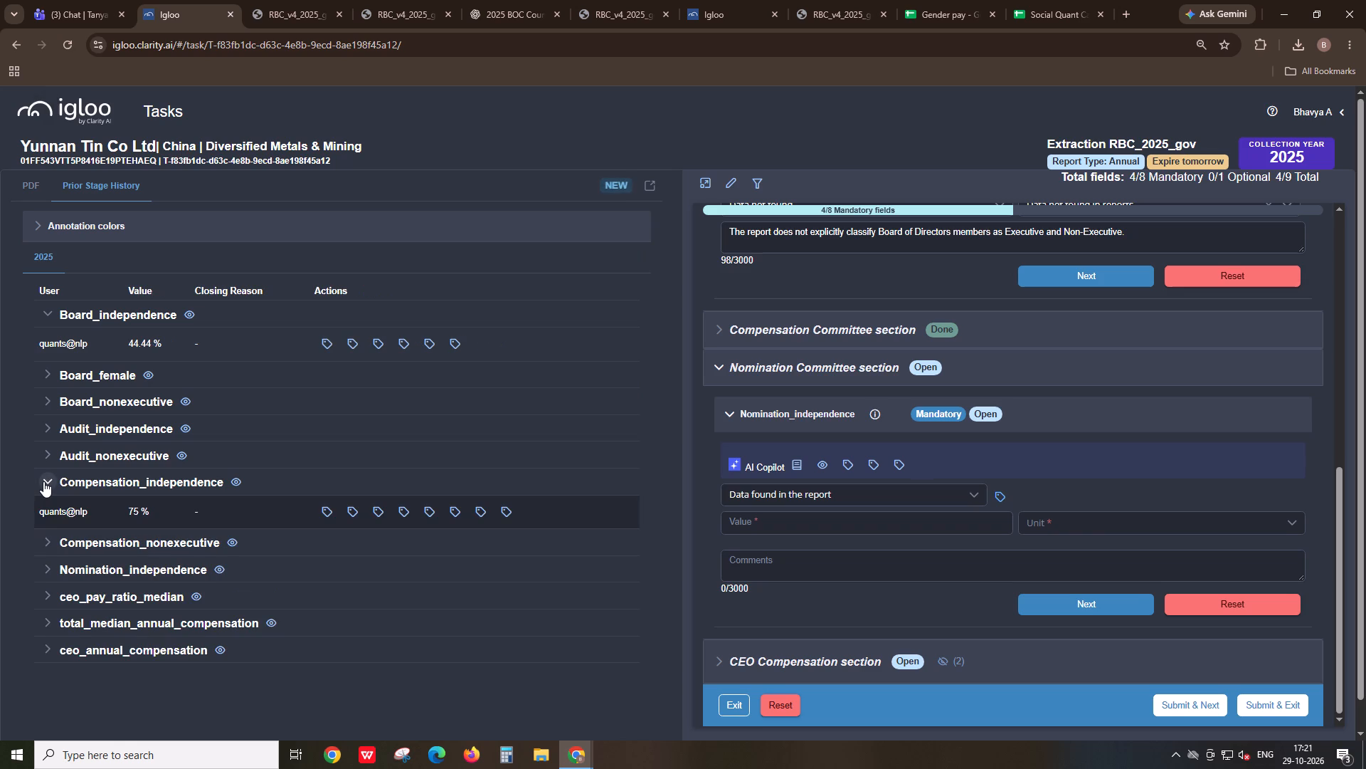
{"action": "left_click", "coordinate": [43, 481]}
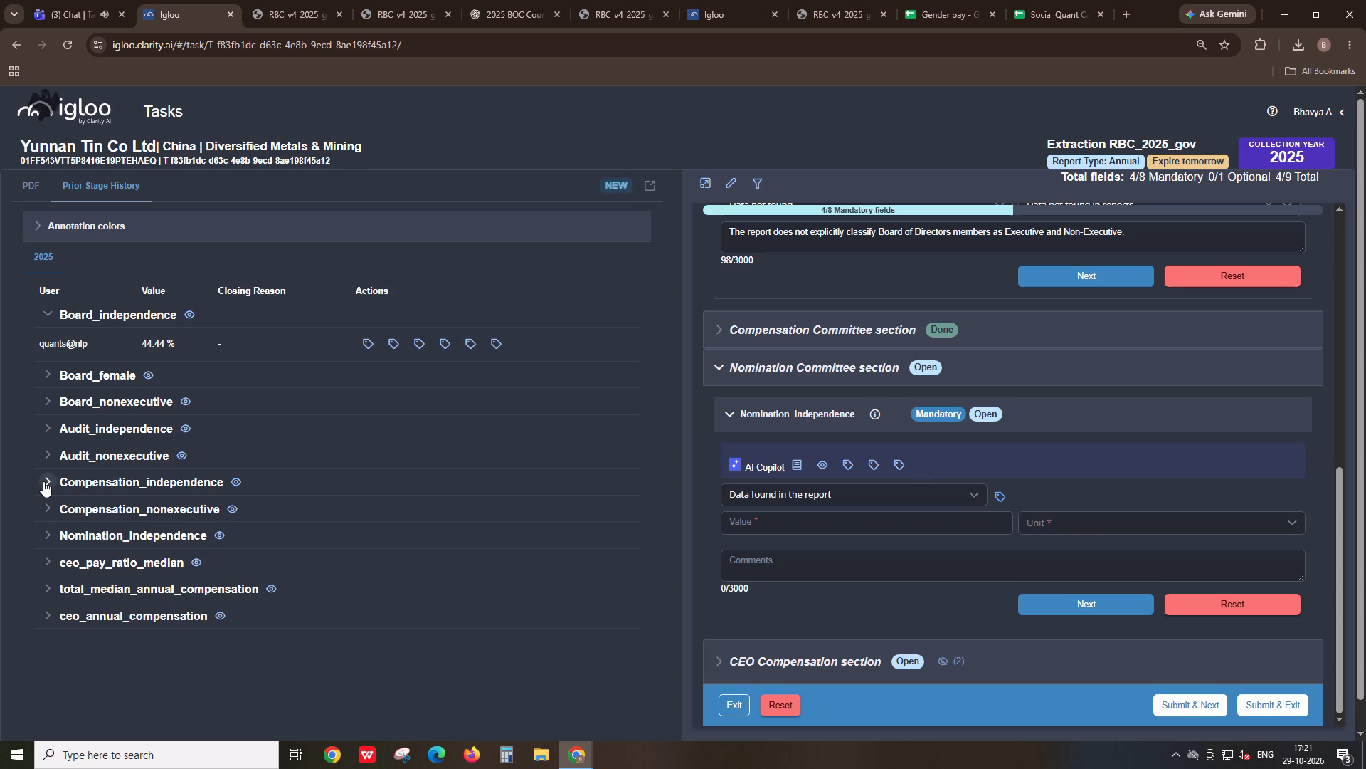
{"action": "left_click", "coordinate": [43, 481]}
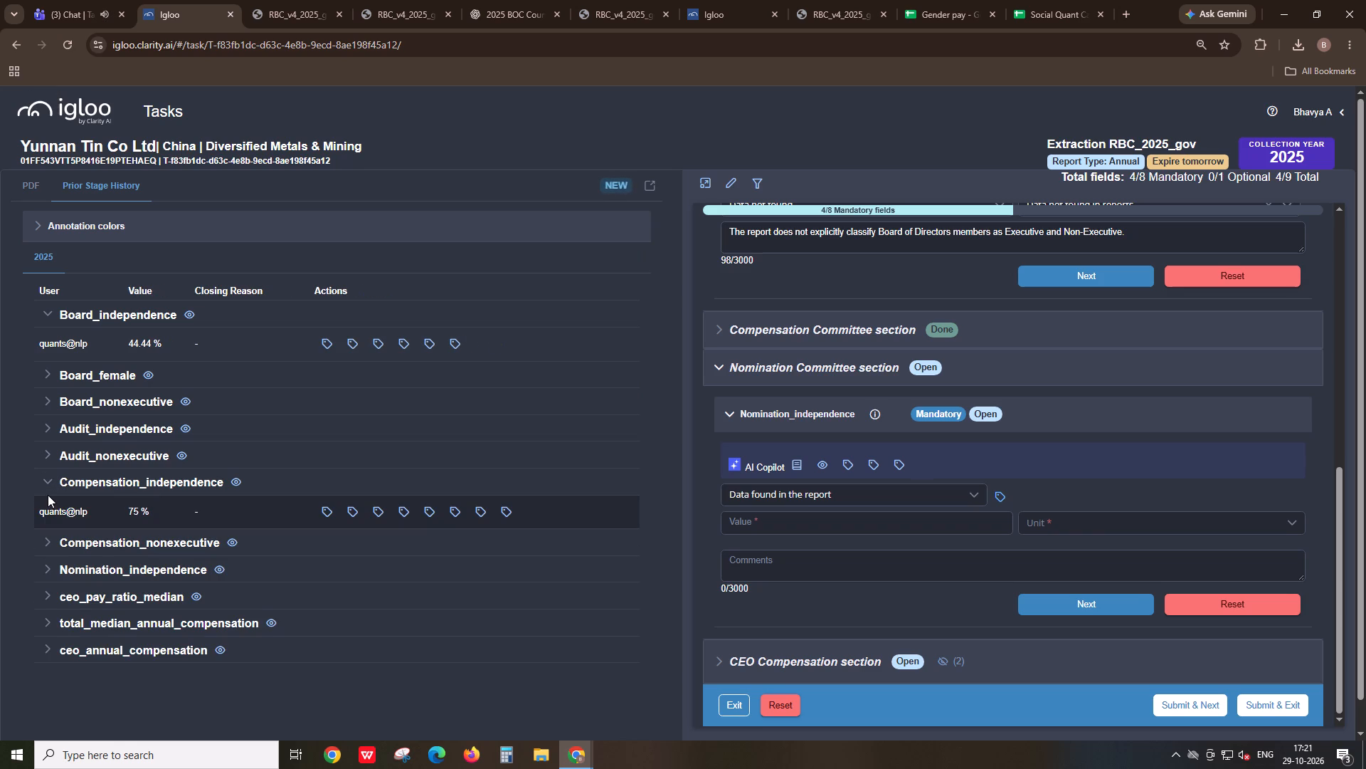
{"action": "left_click", "coordinate": [48, 495]}
{"action": "left_click", "coordinate": [47, 486]}
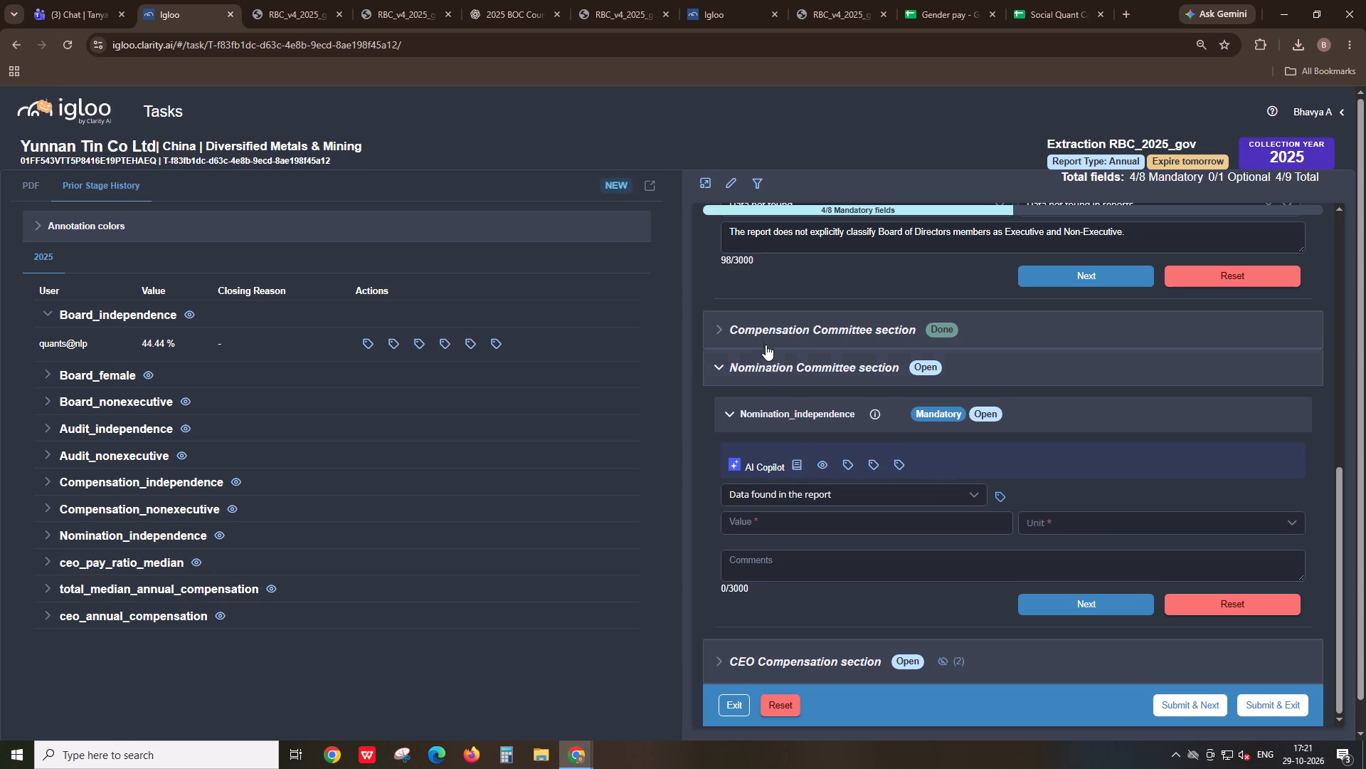
Reopen the Compensation_independence entry in the Compensation Committee section and read its AI Copilot explanation.
{"action": "scroll", "coordinate": [783, 365], "scroll_direction": "up", "scroll_amount": 5}
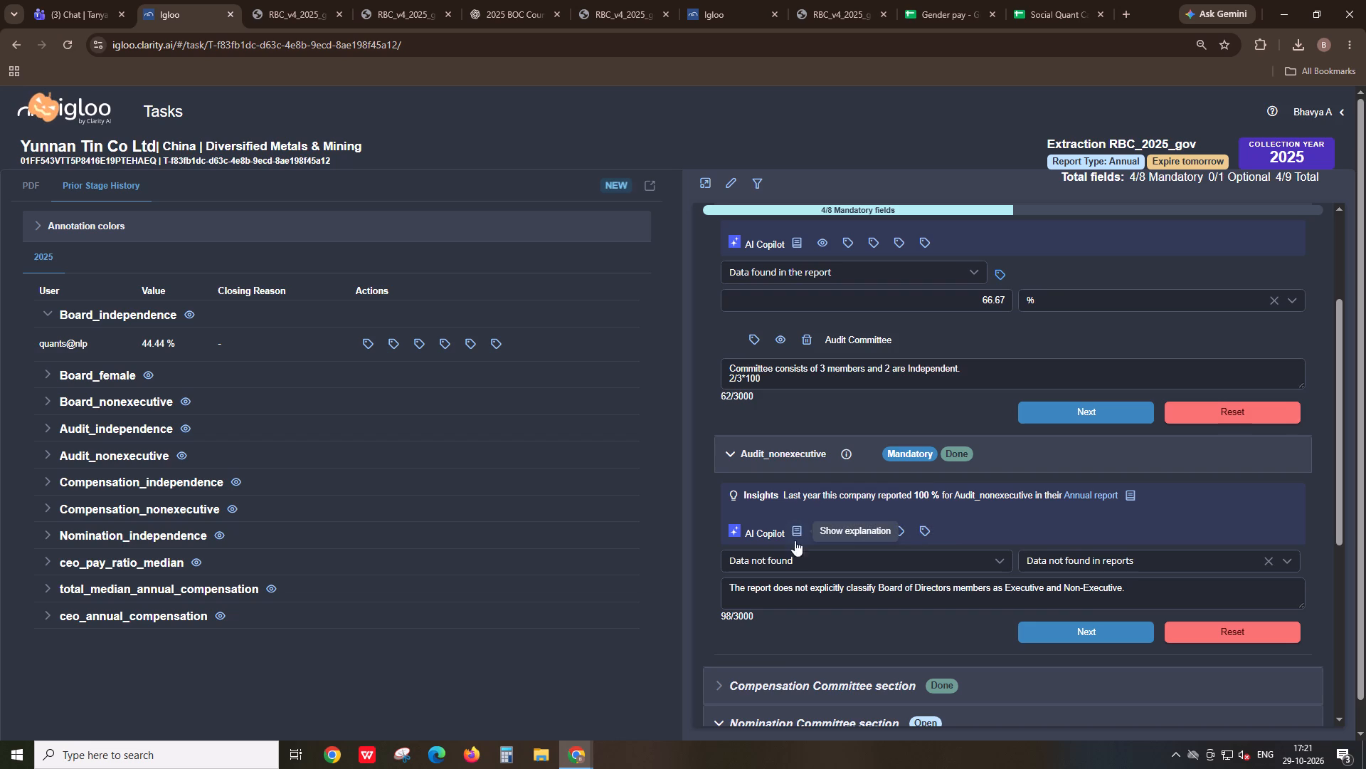
{"action": "left_click", "coordinate": [780, 683]}
{"action": "scroll", "coordinate": [780, 683], "scroll_direction": "down", "scroll_amount": 4}
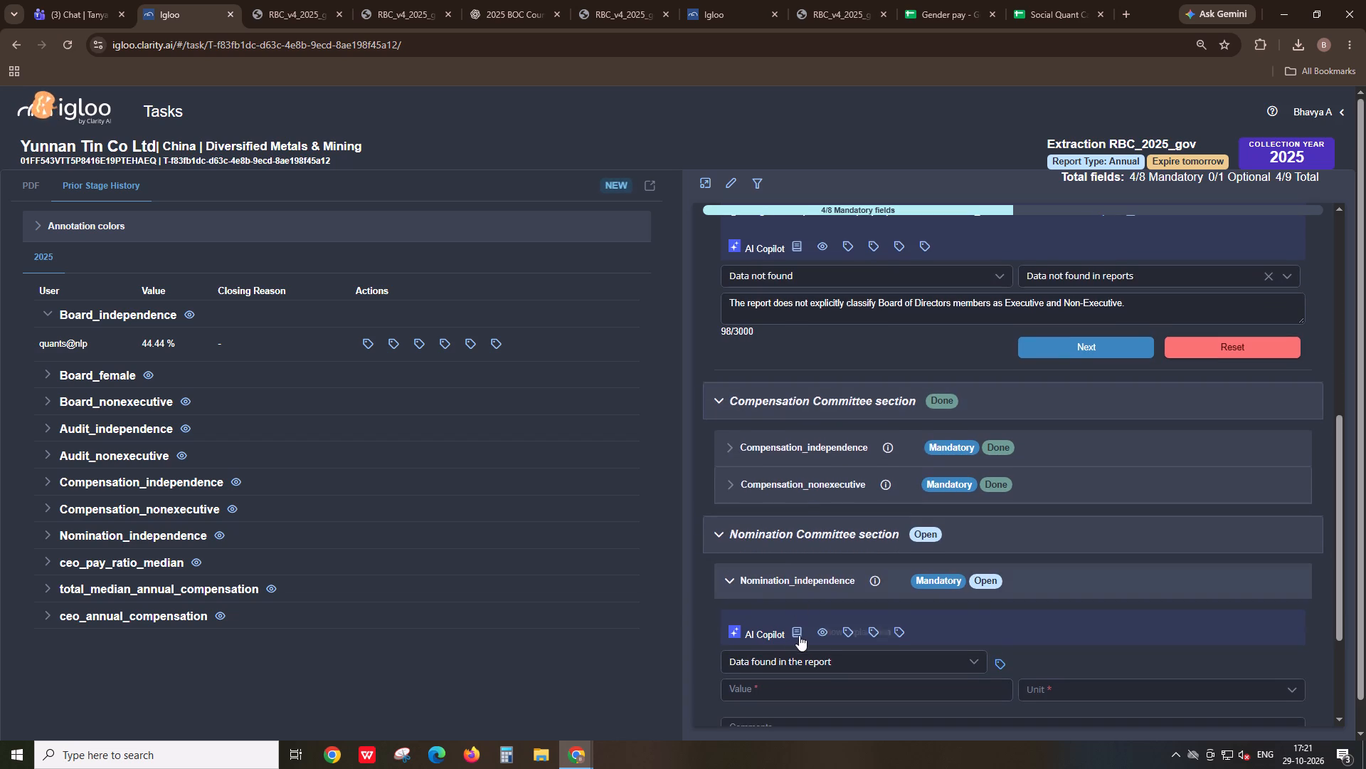
{"action": "left_click", "coordinate": [805, 431]}
{"action": "left_click", "coordinate": [795, 496]}
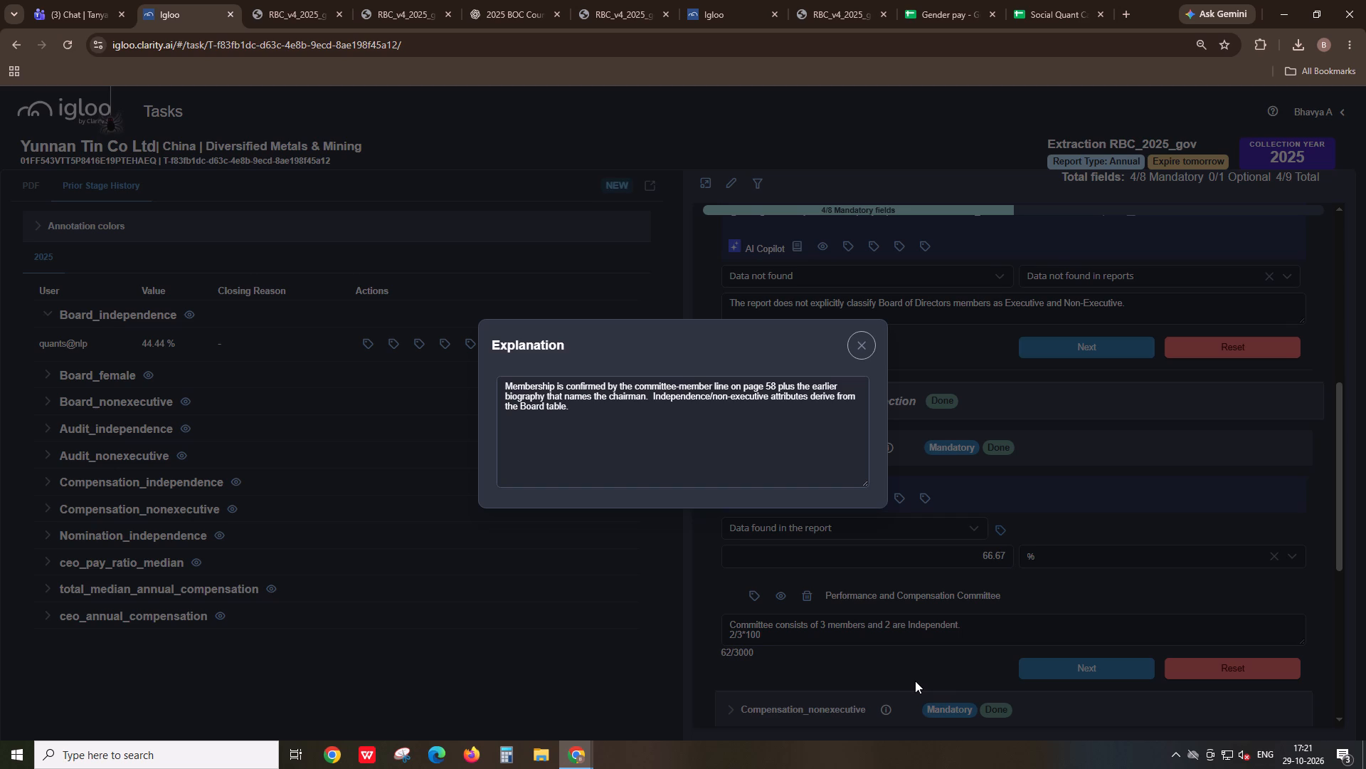
Switch to the downloaded RBC_v4_2025_gov annual report PDF to check the committee membership.
{"action": "left_click", "coordinate": [318, 0]}
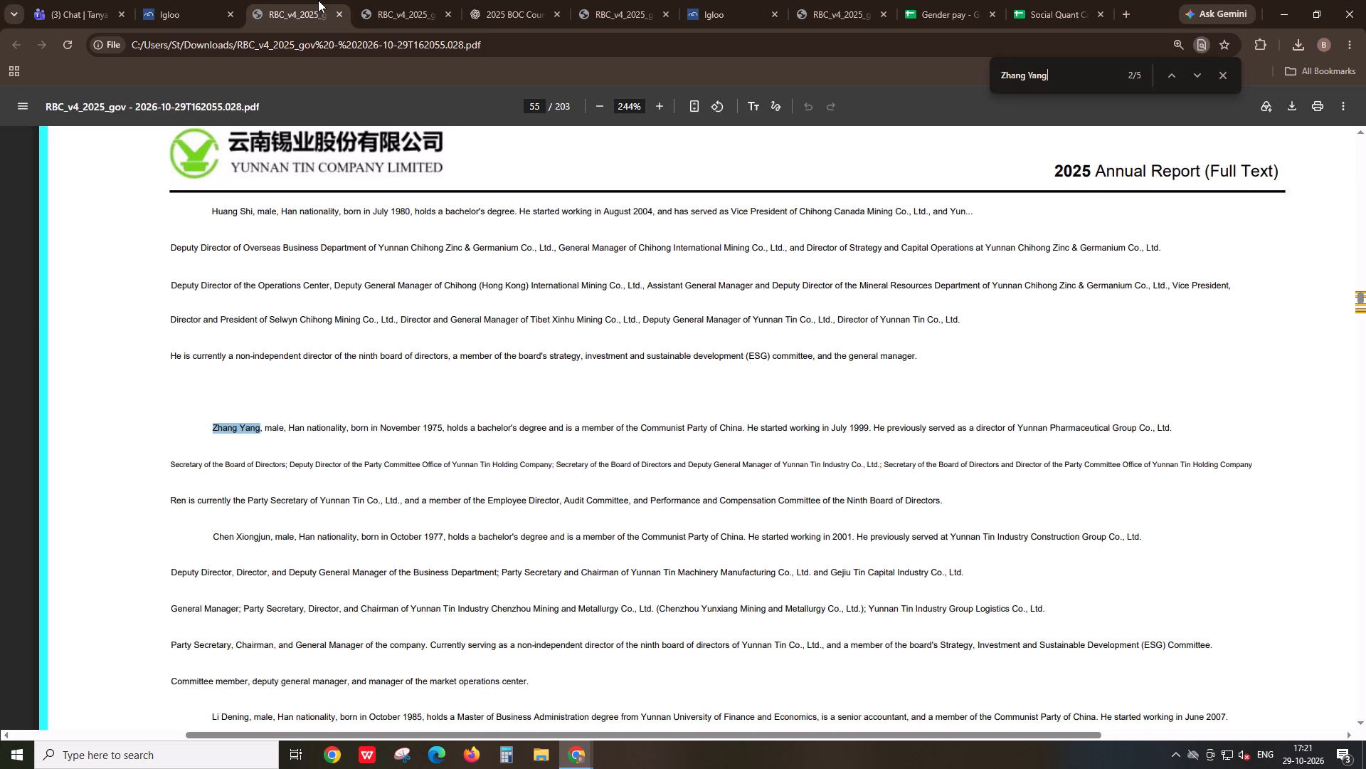
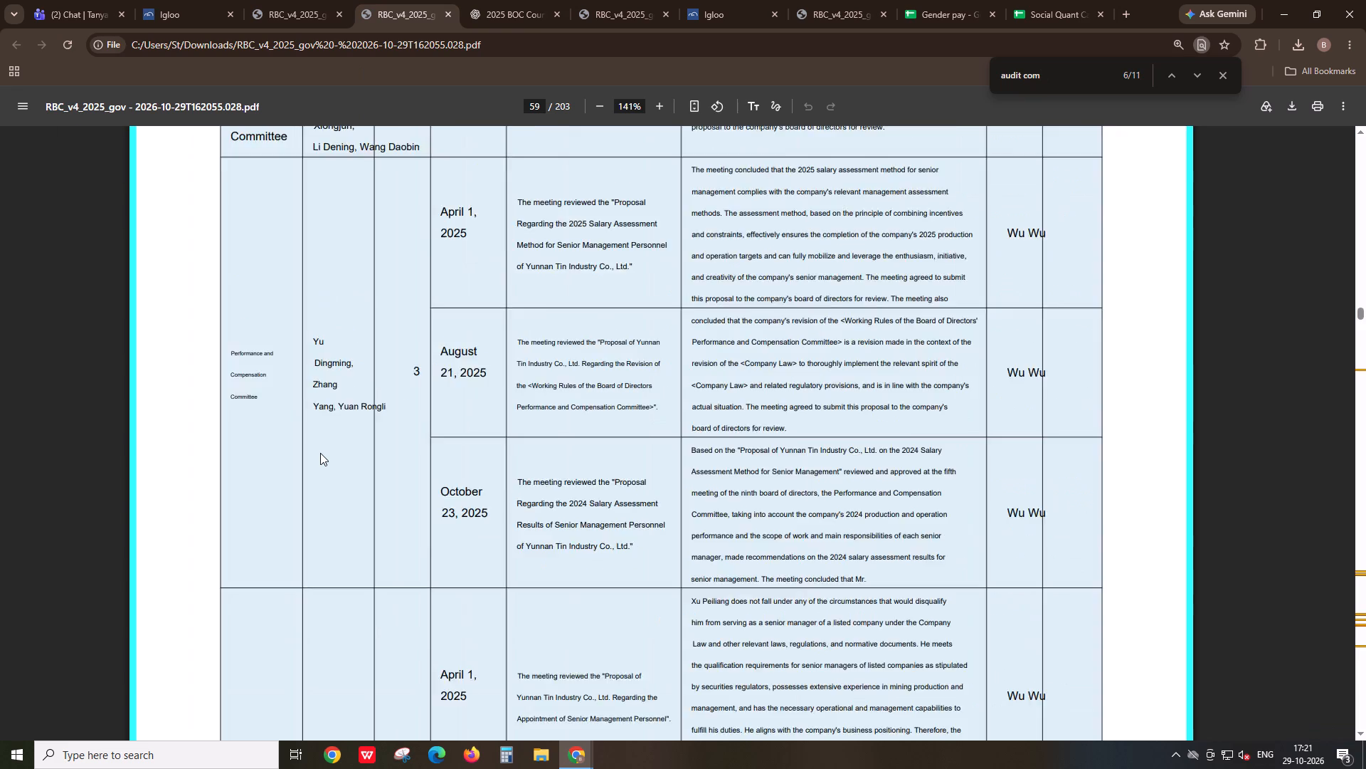
{"action": "scroll", "coordinate": [320, 453], "scroll_direction": "up", "scroll_amount": 1}
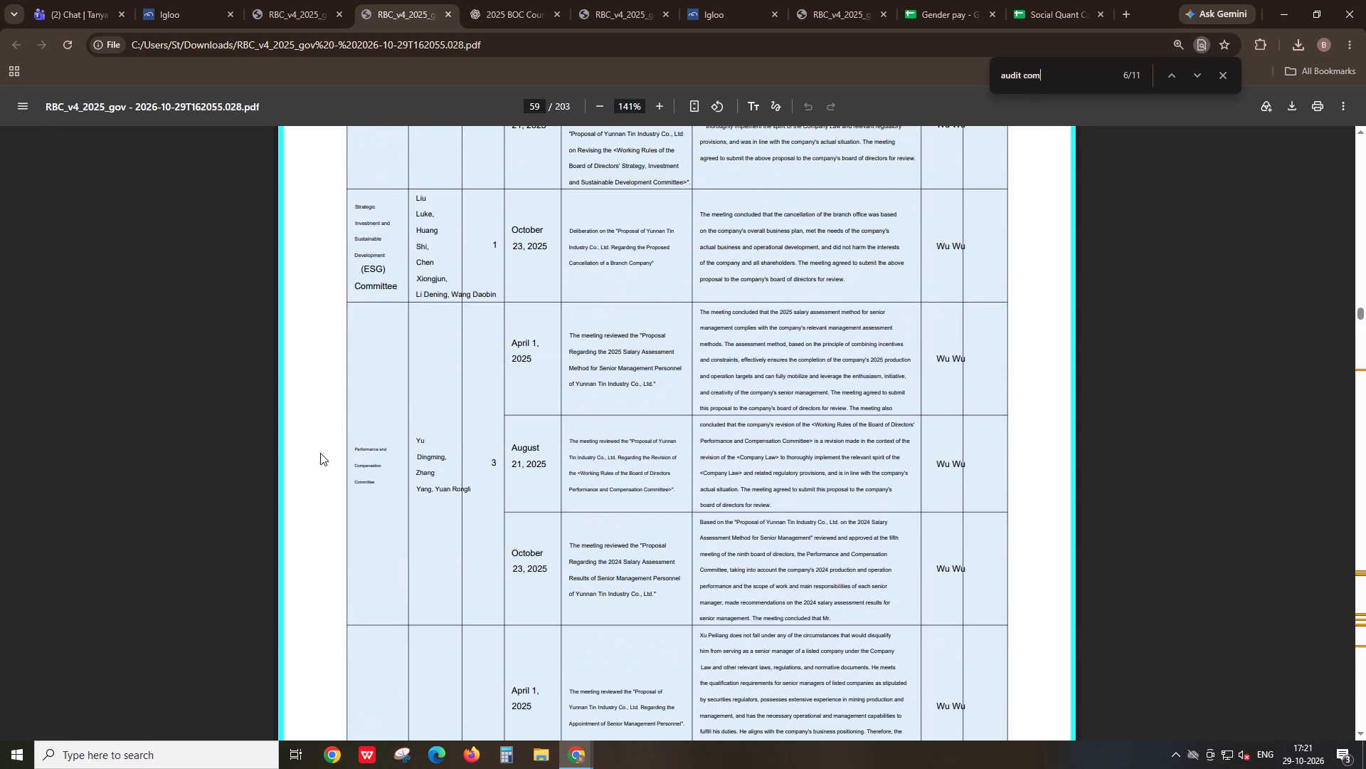
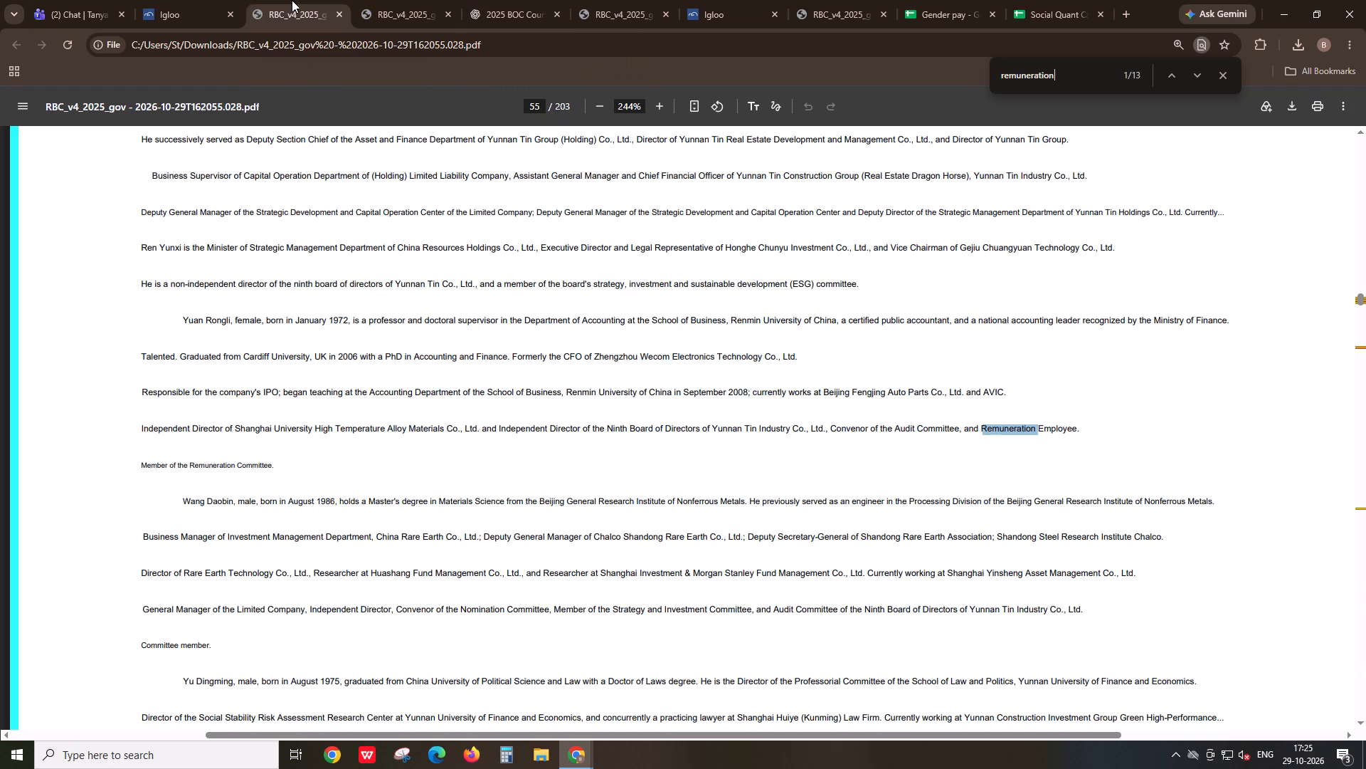
Go through the "remuneration" matches up to the directors' and senior management pay table and examine it for the CEO's compensation.
{"action": "key", "text": "Return"}
{"action": "key", "text": "Return"}
{"action": "key", "text": "shift+Return"}
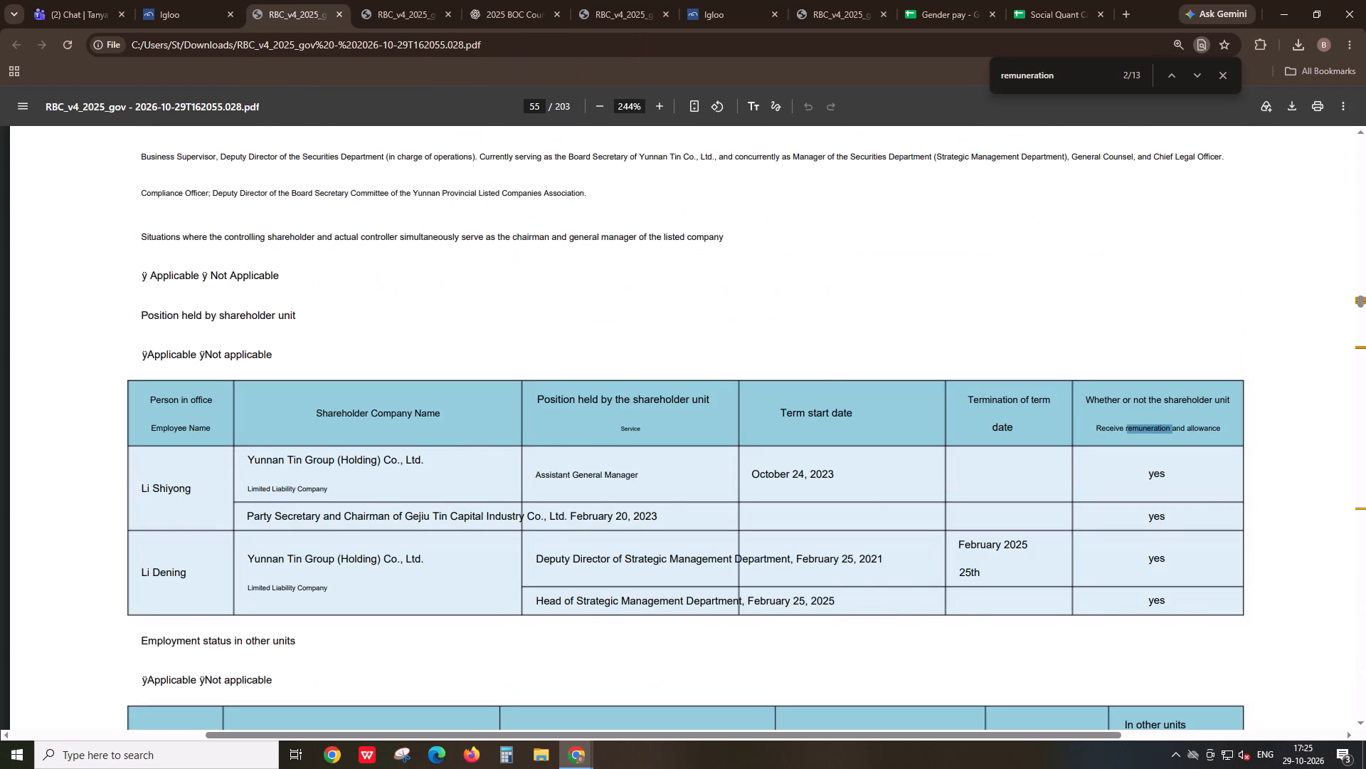
{"action": "key", "text": "Return"}
{"action": "key", "text": "Return"}
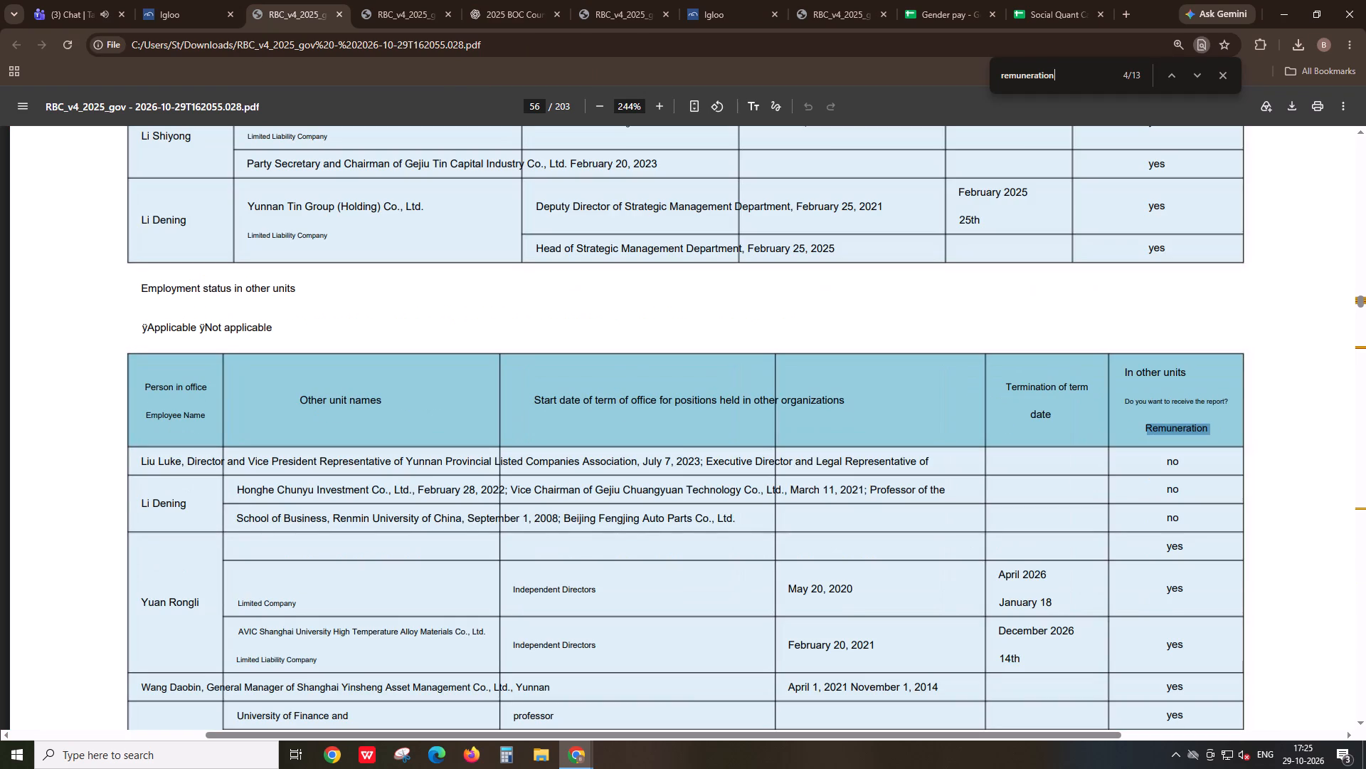
{"action": "key", "text": "Return"}
{"action": "key", "text": "shift+Return"}
{"action": "key", "text": "Return"}
{"action": "key", "text": "Return"}
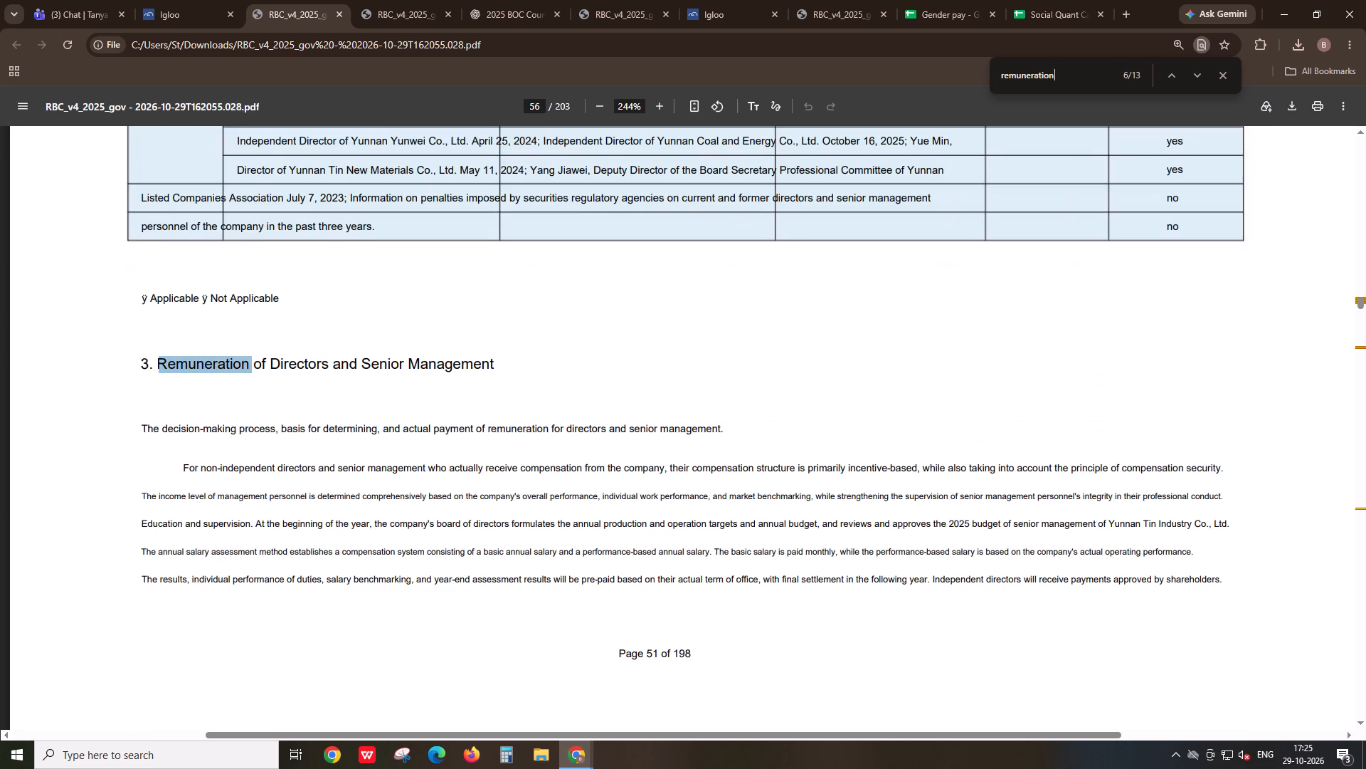
{"action": "key", "text": "Return"}
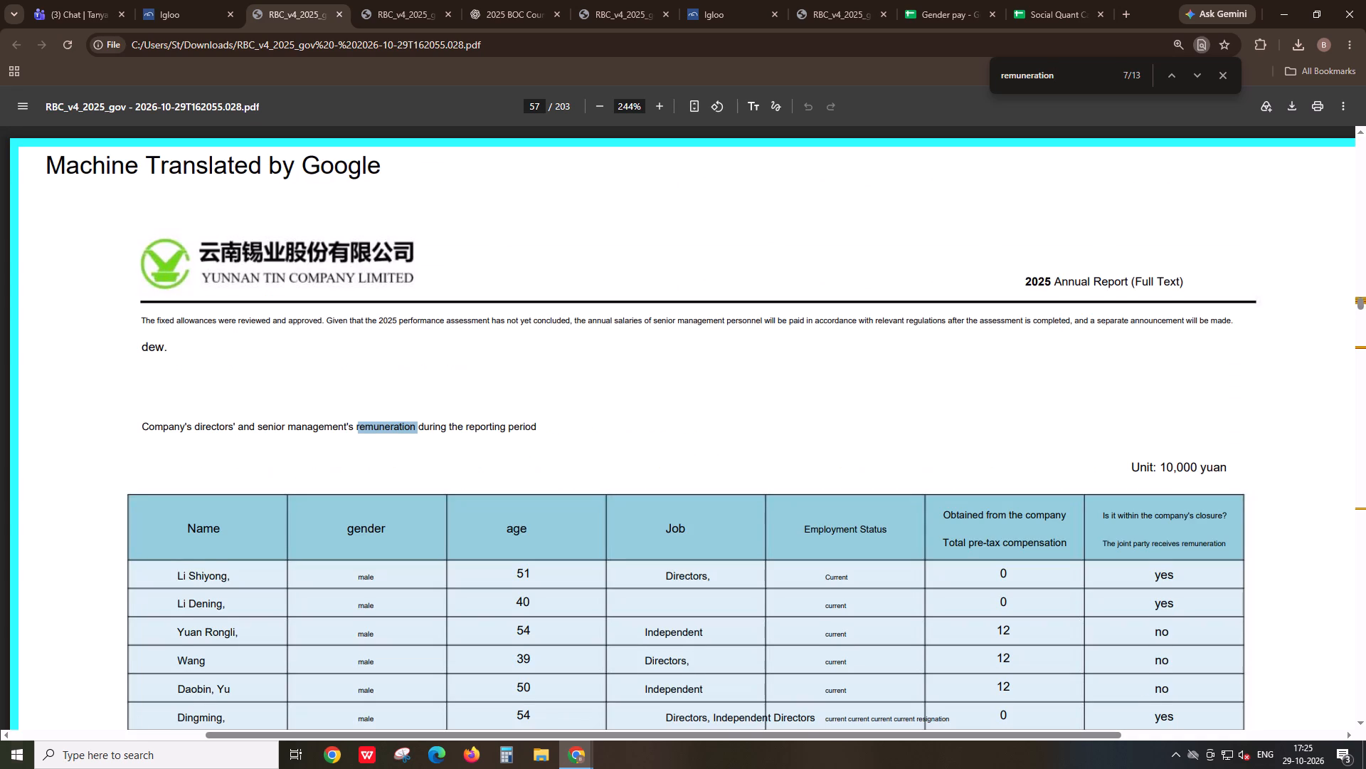
{"action": "scroll", "coordinate": [191, 296], "scroll_direction": "down", "scroll_amount": 5}
{"action": "scroll", "coordinate": [625, 367], "scroll_direction": "down", "scroll_amount": 4}
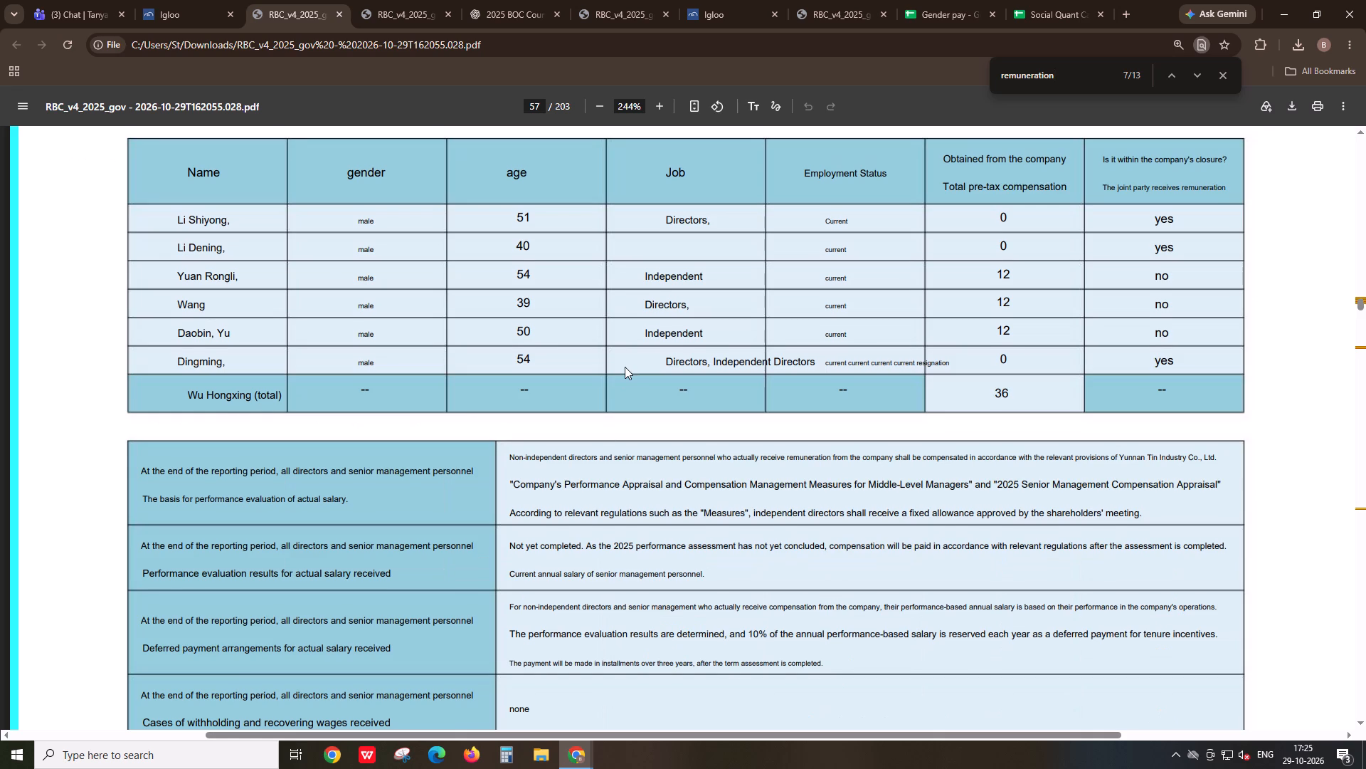
{"action": "scroll", "coordinate": [625, 367], "scroll_direction": "down", "scroll_amount": 7}
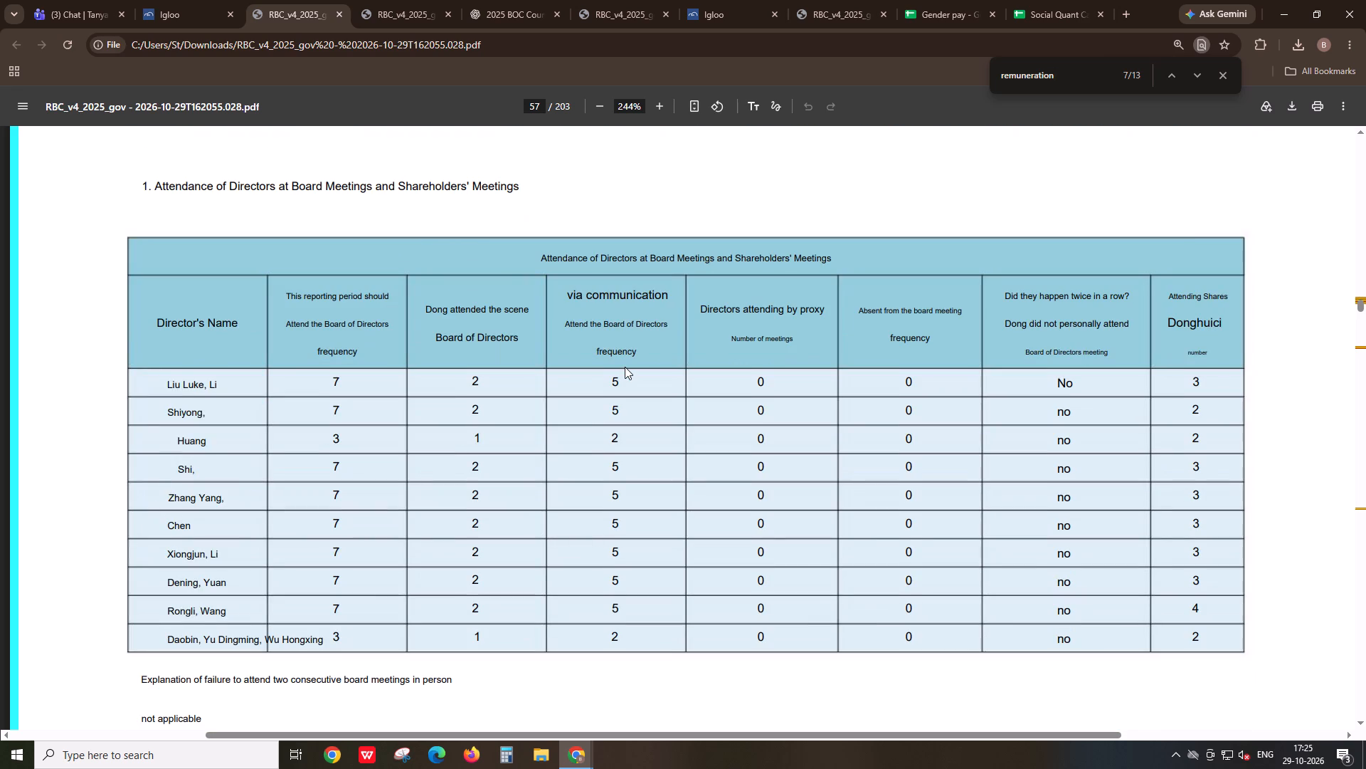
{"action": "scroll", "coordinate": [625, 367], "scroll_direction": "down", "scroll_amount": 8}
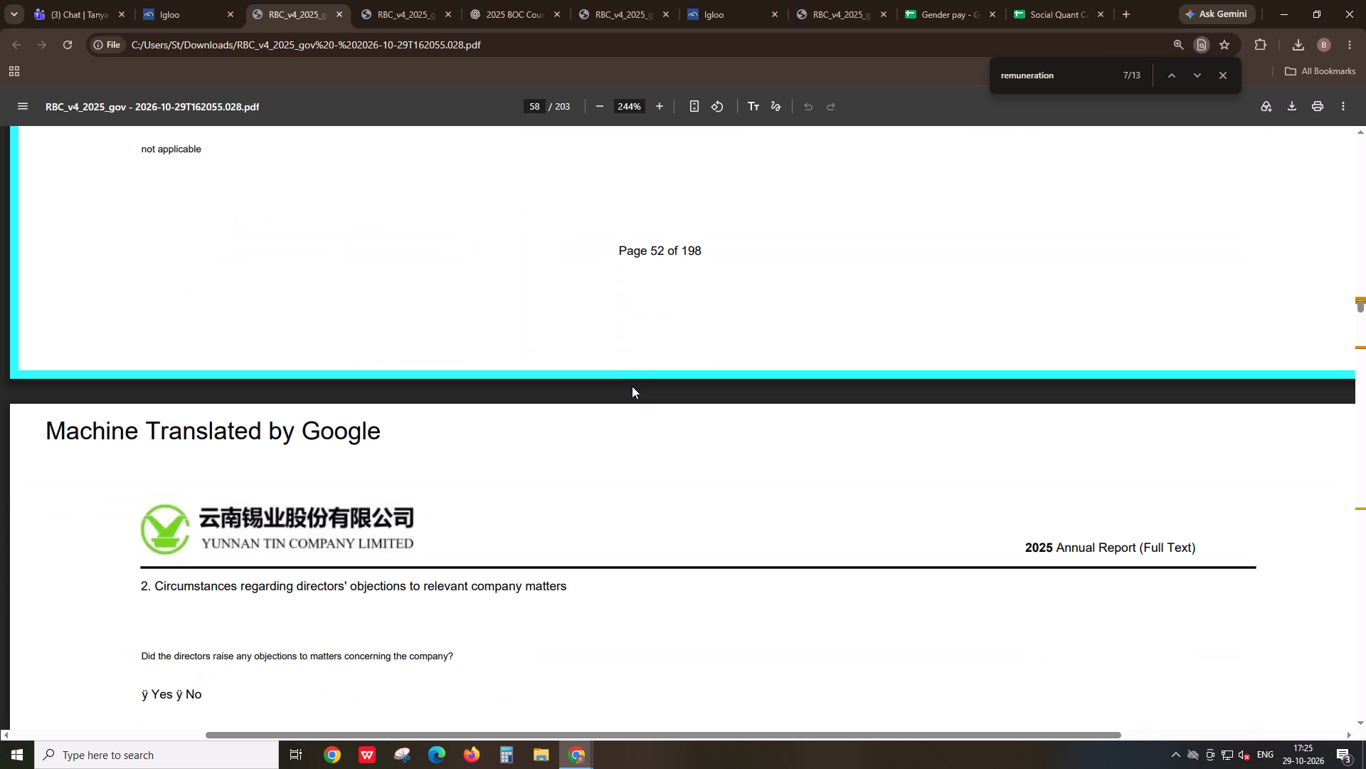
Check the remaining "remuneration" matches in the annual report, through the Employee Compensation section, for any CEO pay disclosure.
{"action": "key", "text": "Return"}
{"action": "key", "text": "Return"}
{"action": "key", "text": "Return"}
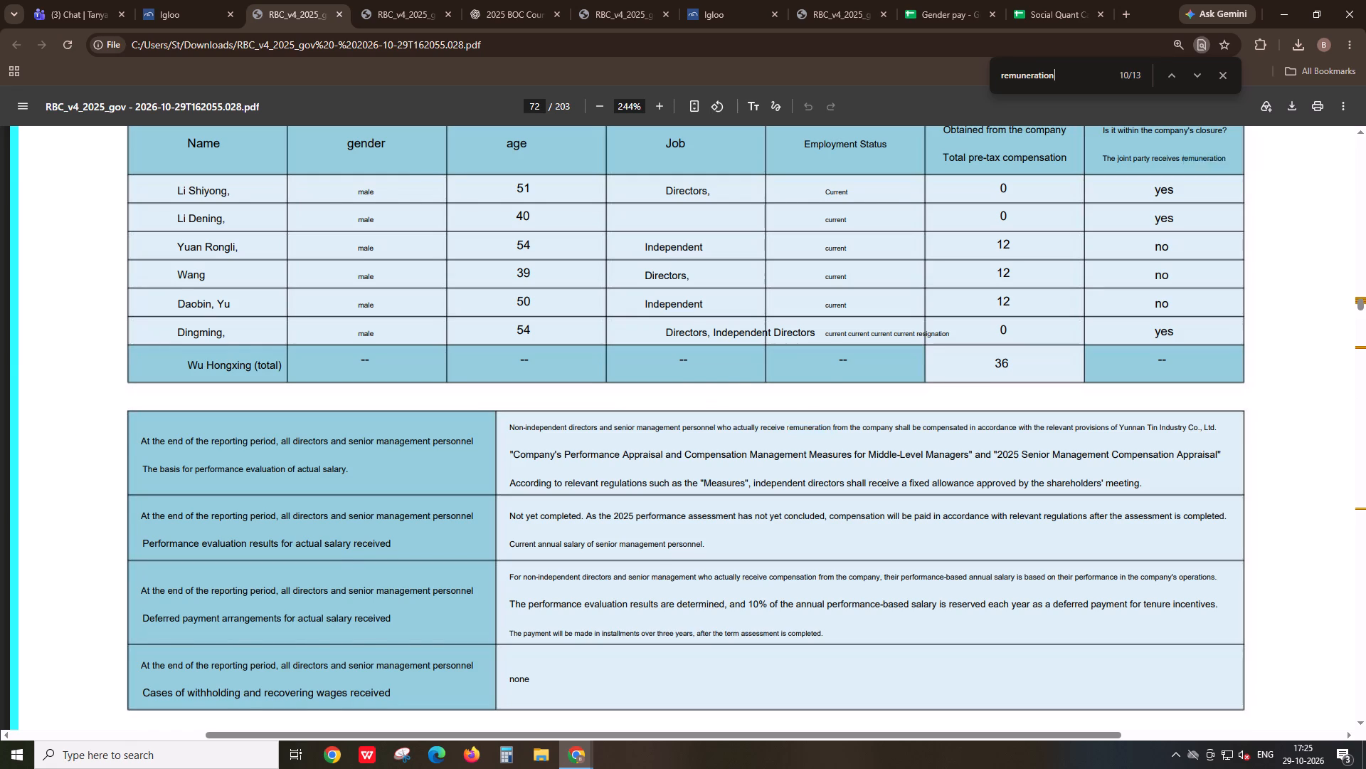
{"action": "key", "text": "Return"}
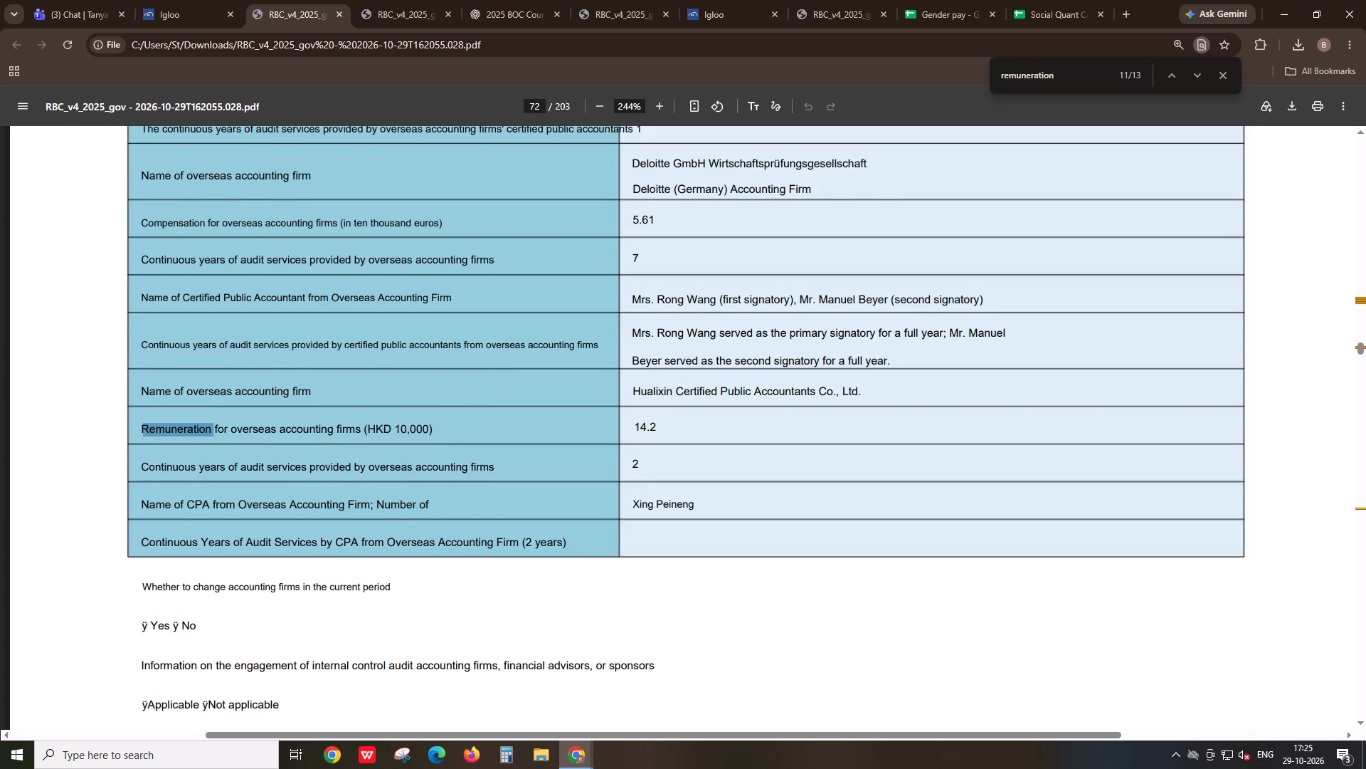
{"action": "key", "text": "Return"}
{"action": "key", "text": "Return"}
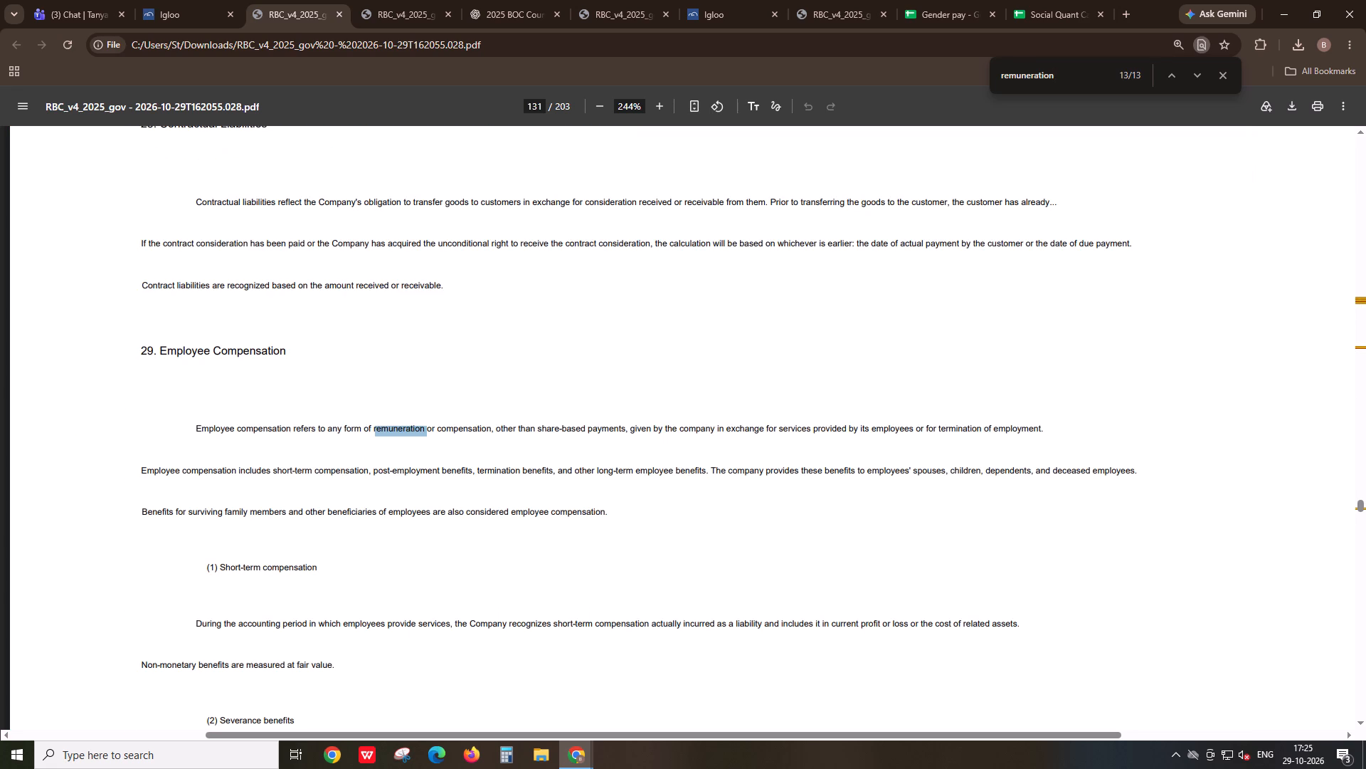
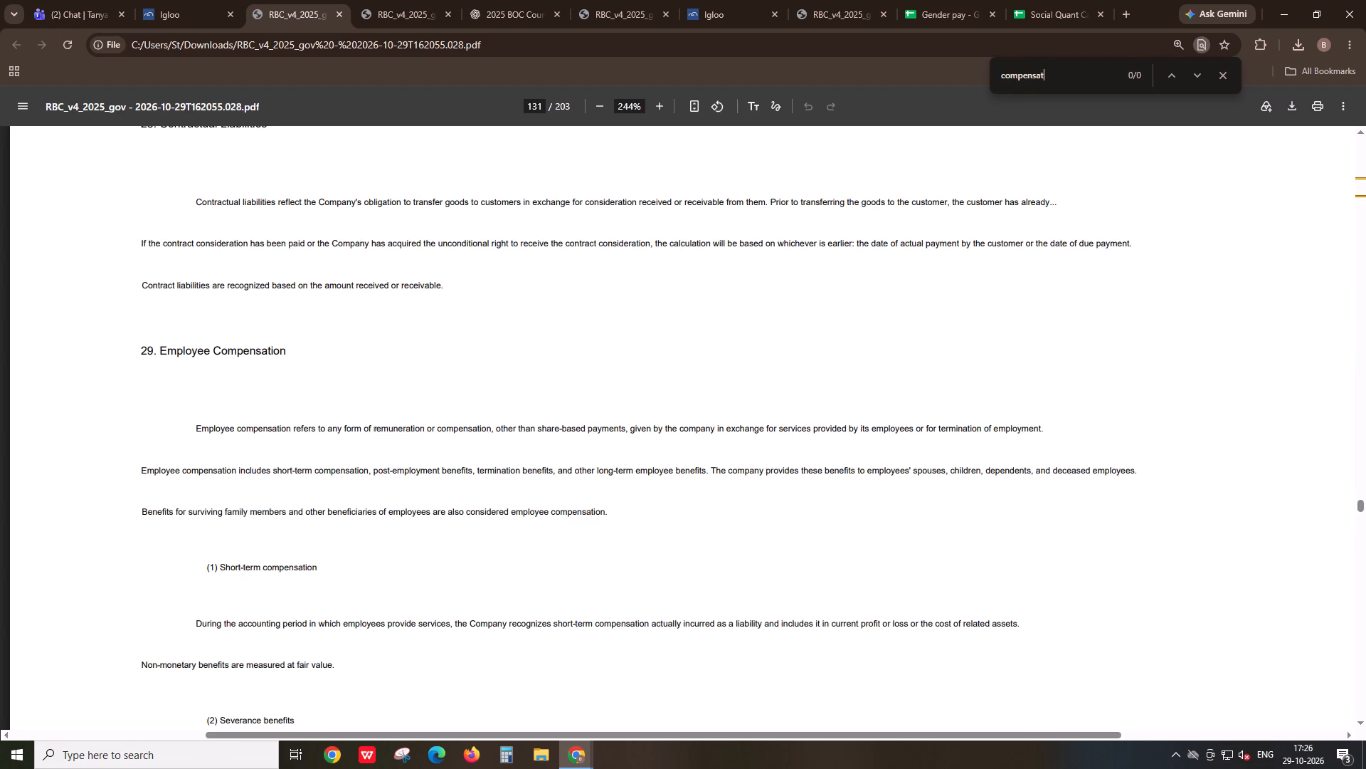
Search the annual report for "compensation" and check the early matches, through the non-operating income explanation, for CEO pay.
{"action": "type", "text": "ion"}
{"action": "key", "text": "Return"}
{"action": "key", "text": "Return"}
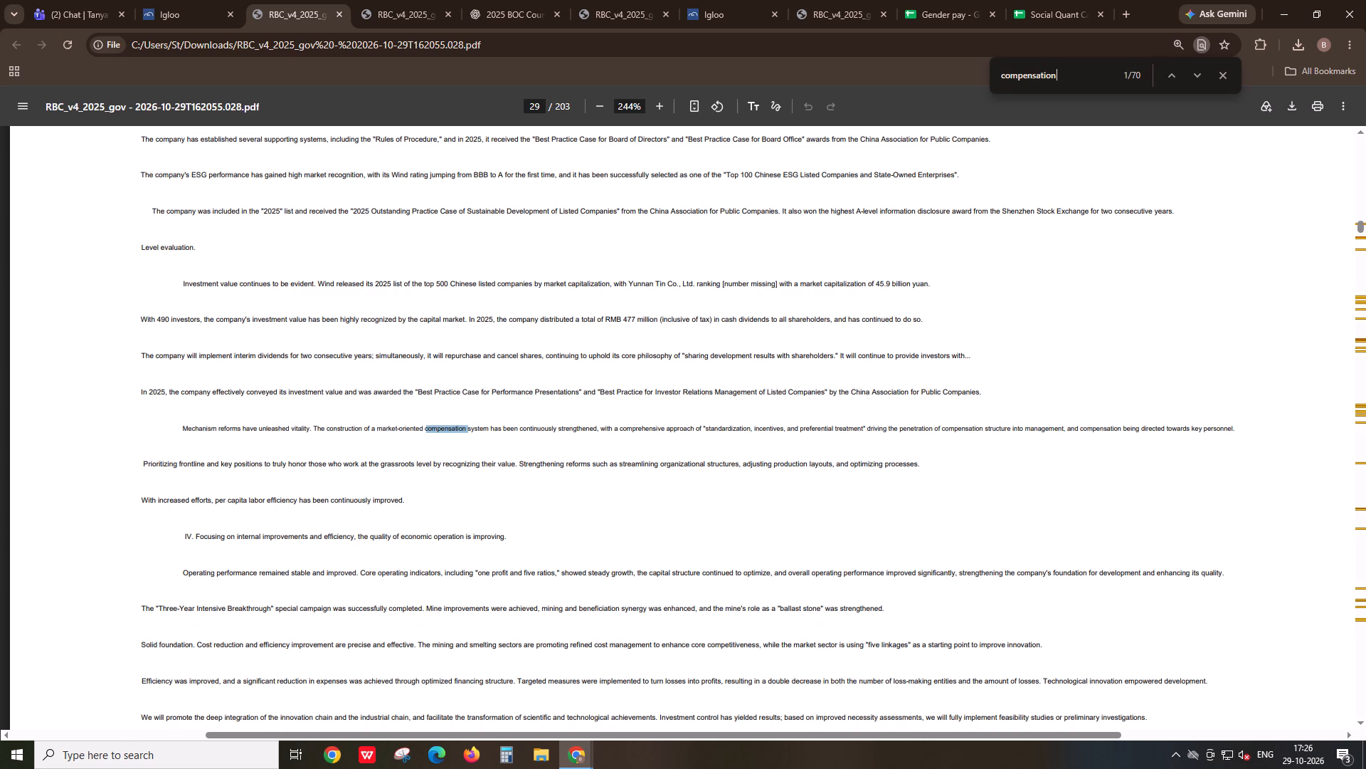
{"action": "key", "text": "Return"}
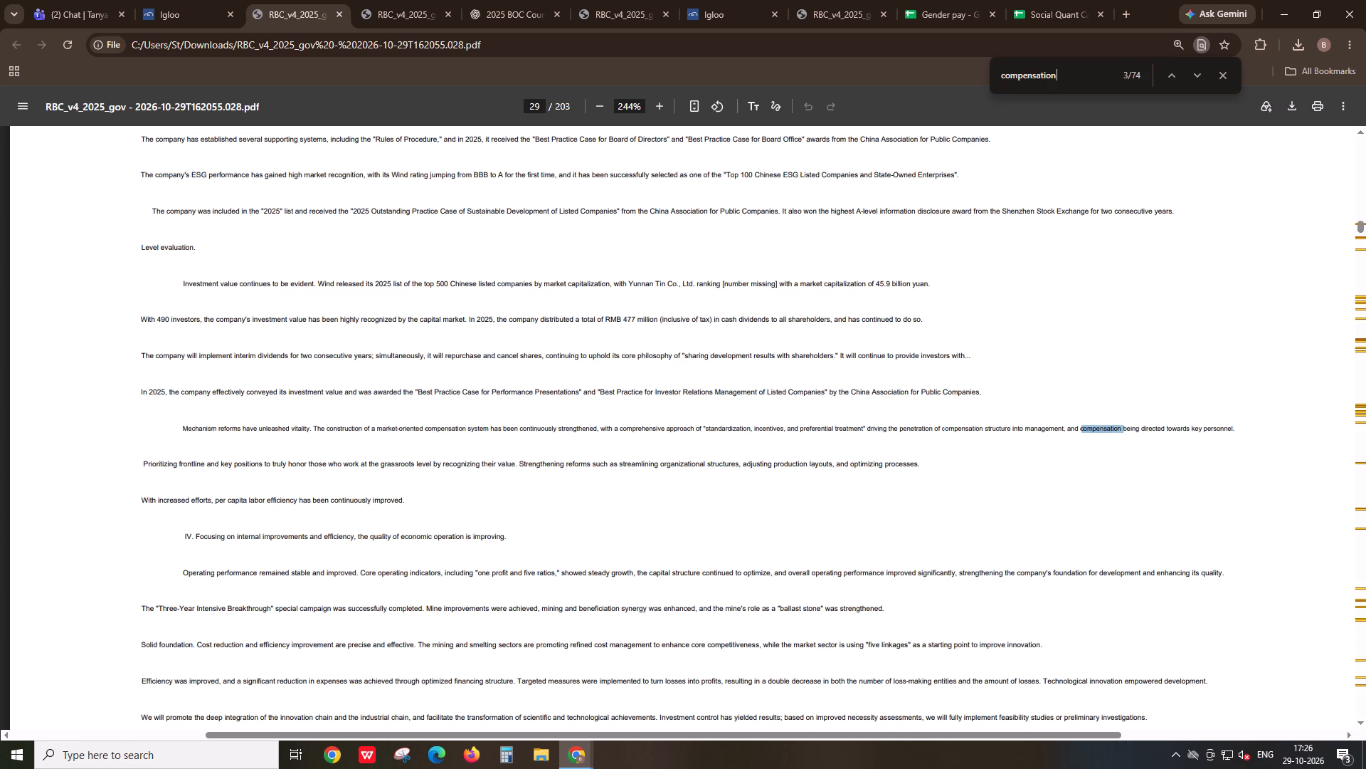
{"action": "key", "text": "Return"}
{"action": "key", "text": "Return"}
{"action": "key", "text": "Return"}
{"action": "key", "text": "Return"}
{"action": "key", "text": "shift+Return"}
{"action": "key", "text": "shift+Return"}
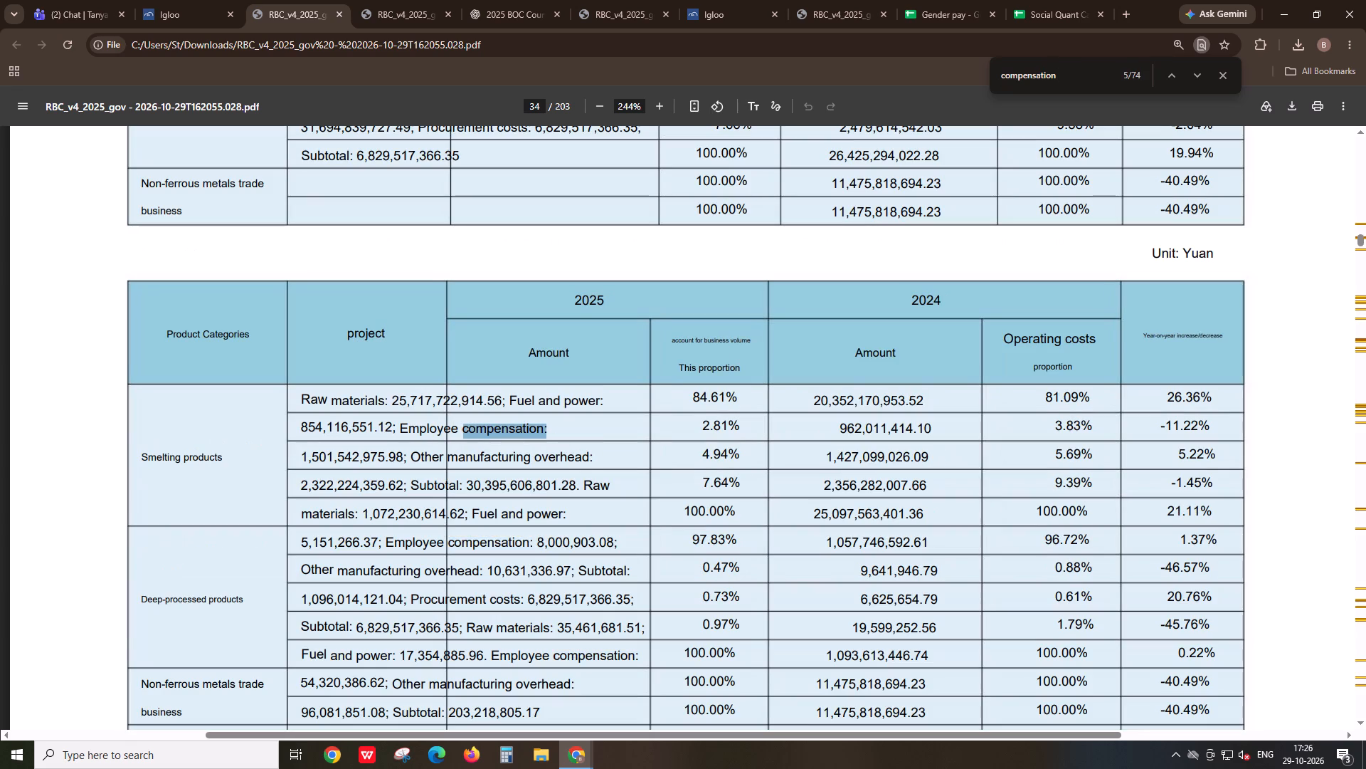
{"action": "key", "text": "shift+Return"}
{"action": "key", "text": "Return"}
{"action": "key", "text": "Return"}
{"action": "key", "text": "Return"}
{"action": "key", "text": "Return"}
{"action": "key", "text": "Return"}
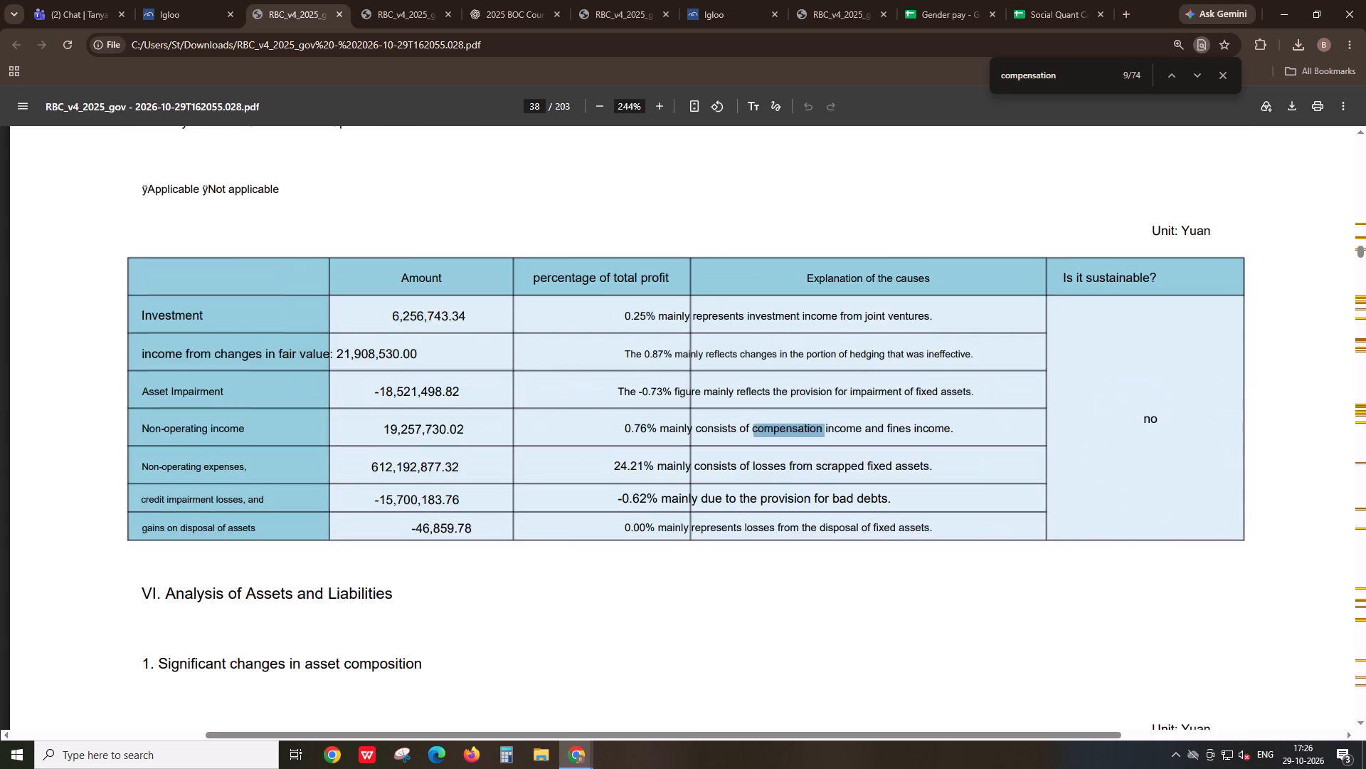
Examine the "compensation" matches in the directors' and senior management remuneration section and the Performance and Compensation Committee record for CEO pay.
{"action": "key", "text": "Return"}
{"action": "key", "text": "Return"}
{"action": "key", "text": "Return"}
{"action": "key", "text": "Return"}
{"action": "key", "text": "Return"}
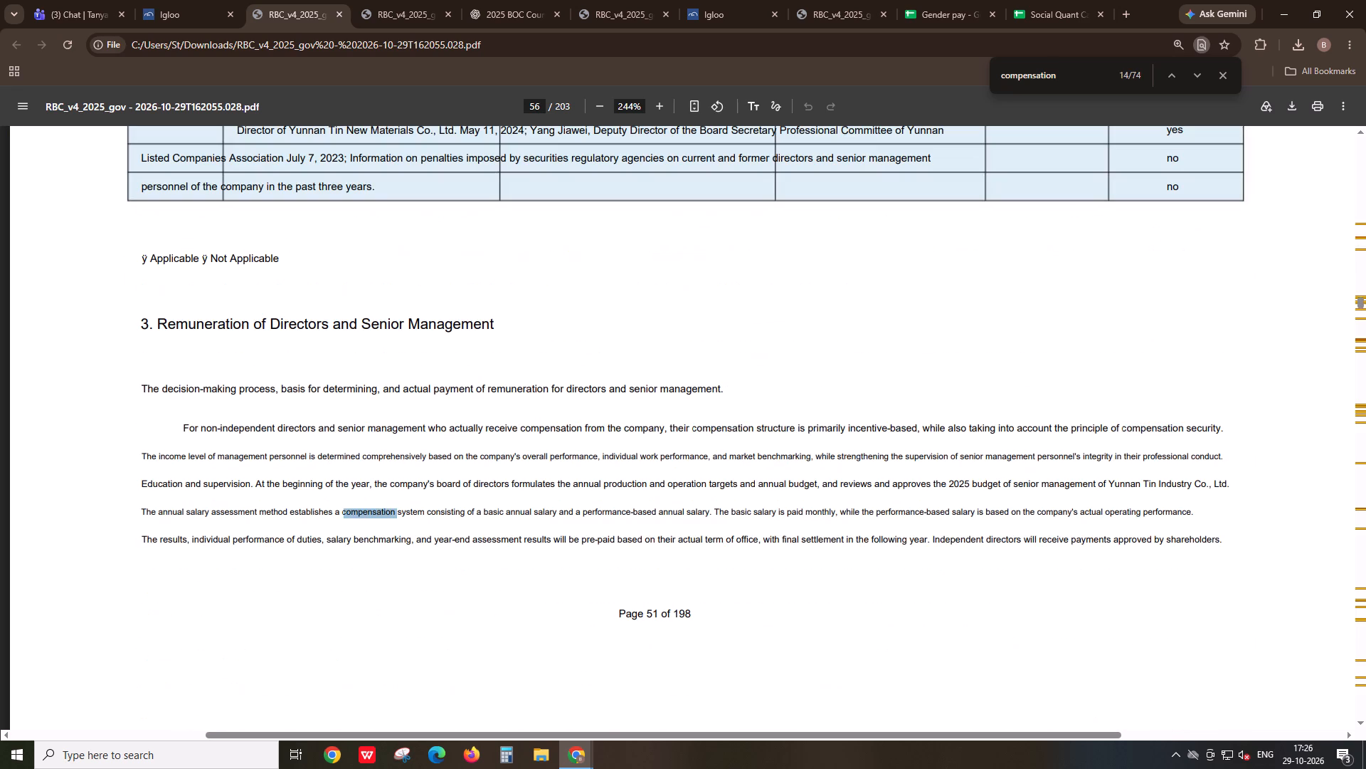
{"action": "key", "text": "Return"}
{"action": "key", "text": "Return"}
{"action": "key", "text": "Return"}
{"action": "key", "text": "Return"}
{"action": "key", "text": "Return"}
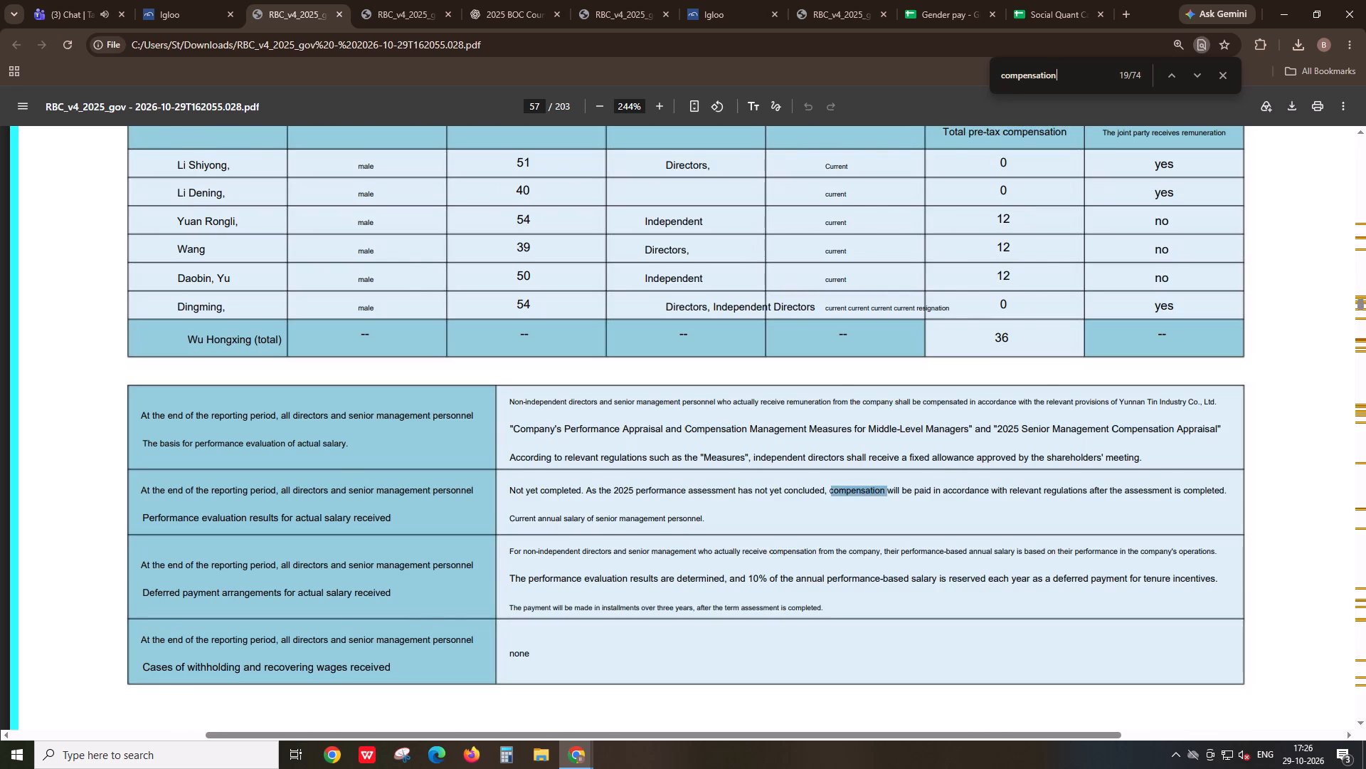
{"action": "key", "text": "Return"}
{"action": "key", "text": "Return"}
{"action": "key", "text": "Return"}
{"action": "key", "text": "Return"}
{"action": "key", "text": "Return"}
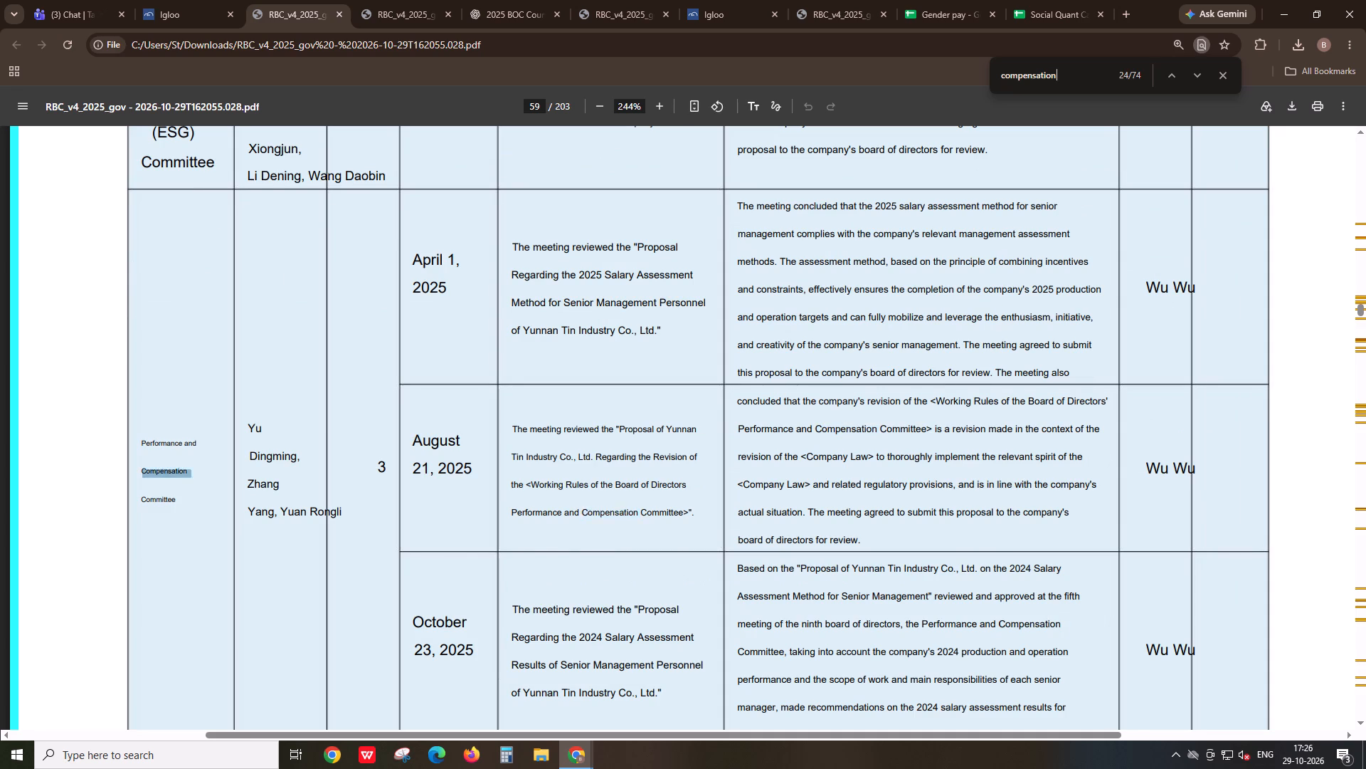
Check the "compensation" matches in the related-party commitments and litigation tables for any executive pay disclosure.
{"action": "key", "text": "Return"}
{"action": "key", "text": "Return"}
{"action": "key", "text": "Return"}
{"action": "key", "text": "Return"}
{"action": "key", "text": "Return"}
{"action": "key", "text": "Return"}
{"action": "key", "text": "Return"}
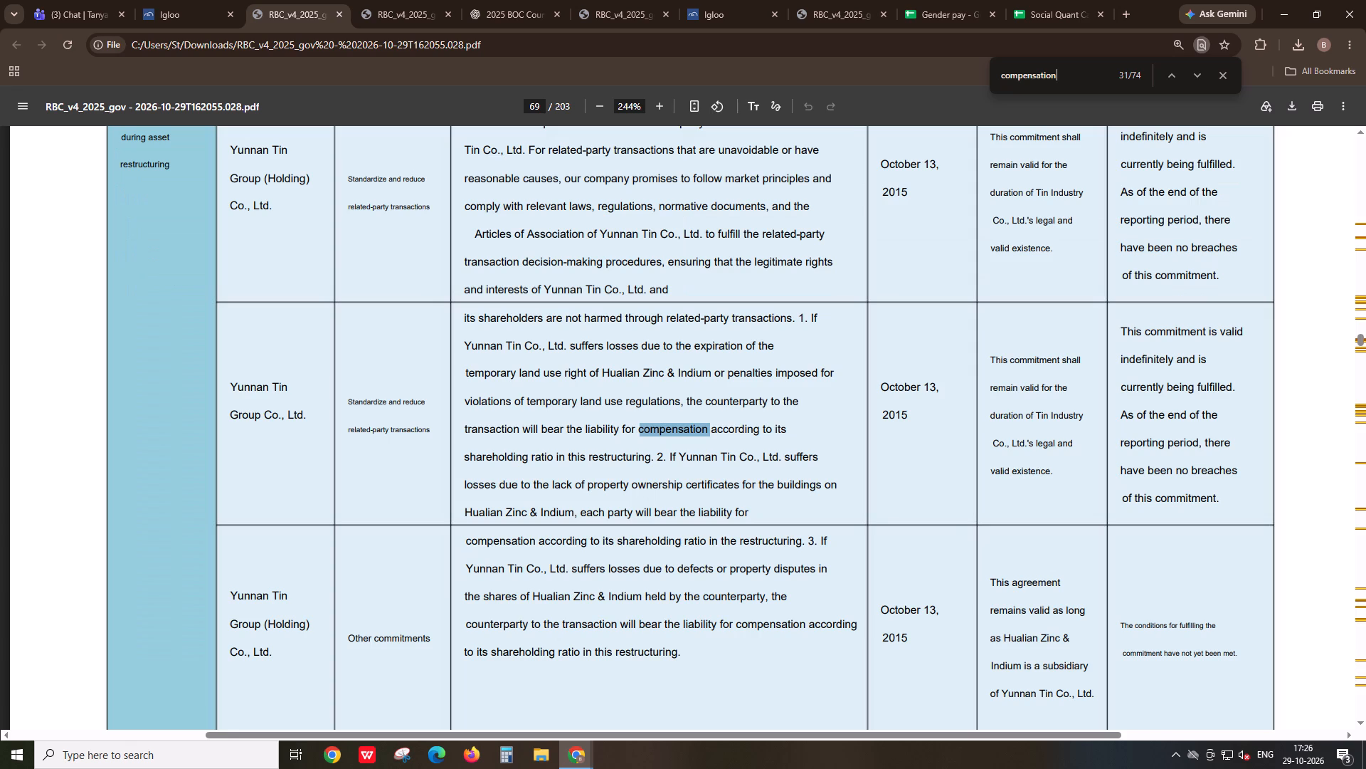
{"action": "key", "text": "Return"}
{"action": "key", "text": "Return"}
{"action": "key", "text": "Return"}
{"action": "key", "text": "Return"}
{"action": "key", "text": "Return"}
{"action": "key", "text": "Return"}
{"action": "key", "text": "Return"}
{"action": "key", "text": "Return"}
{"action": "key", "text": "Return"}
{"action": "key", "text": "Return"}
{"action": "key", "text": "Return"}
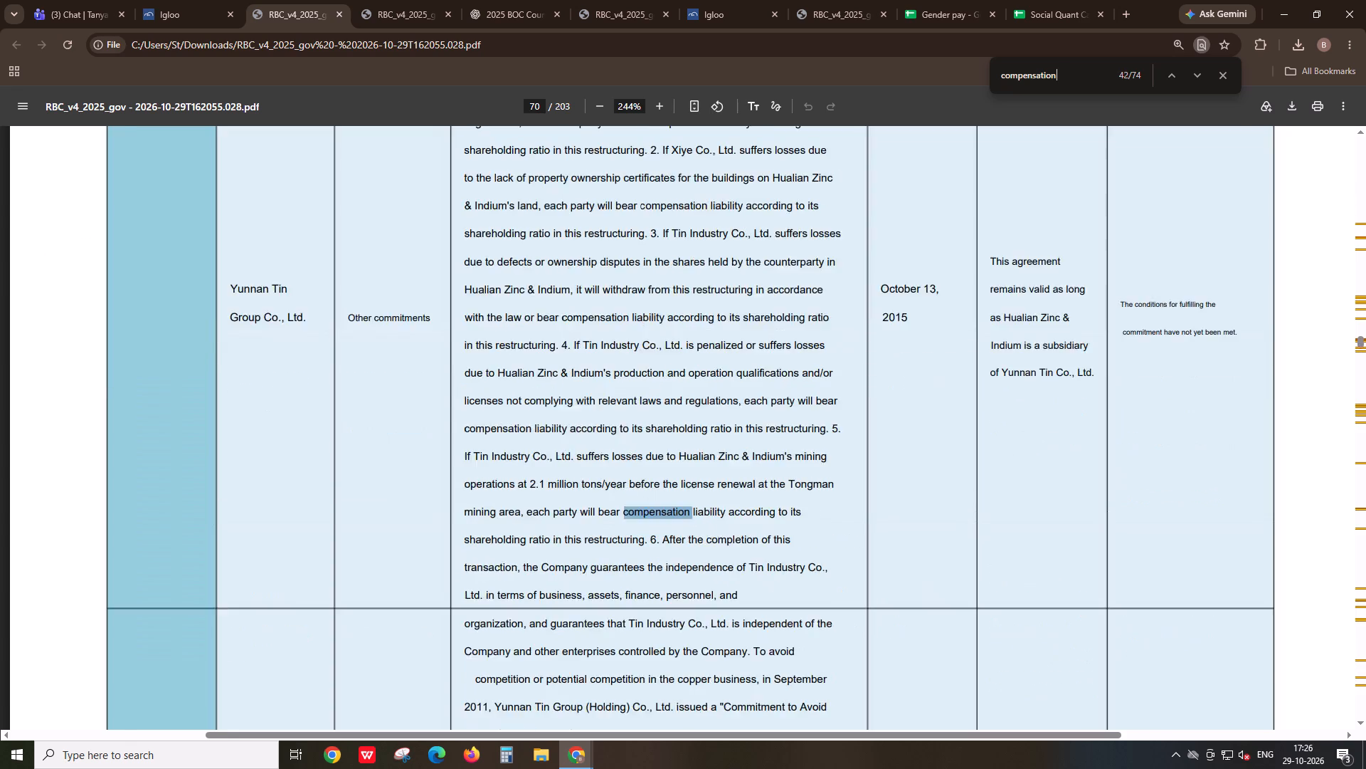
{"action": "key", "text": "Return"}
{"action": "key", "text": "Return"}
{"action": "key", "text": "shift+Return"}
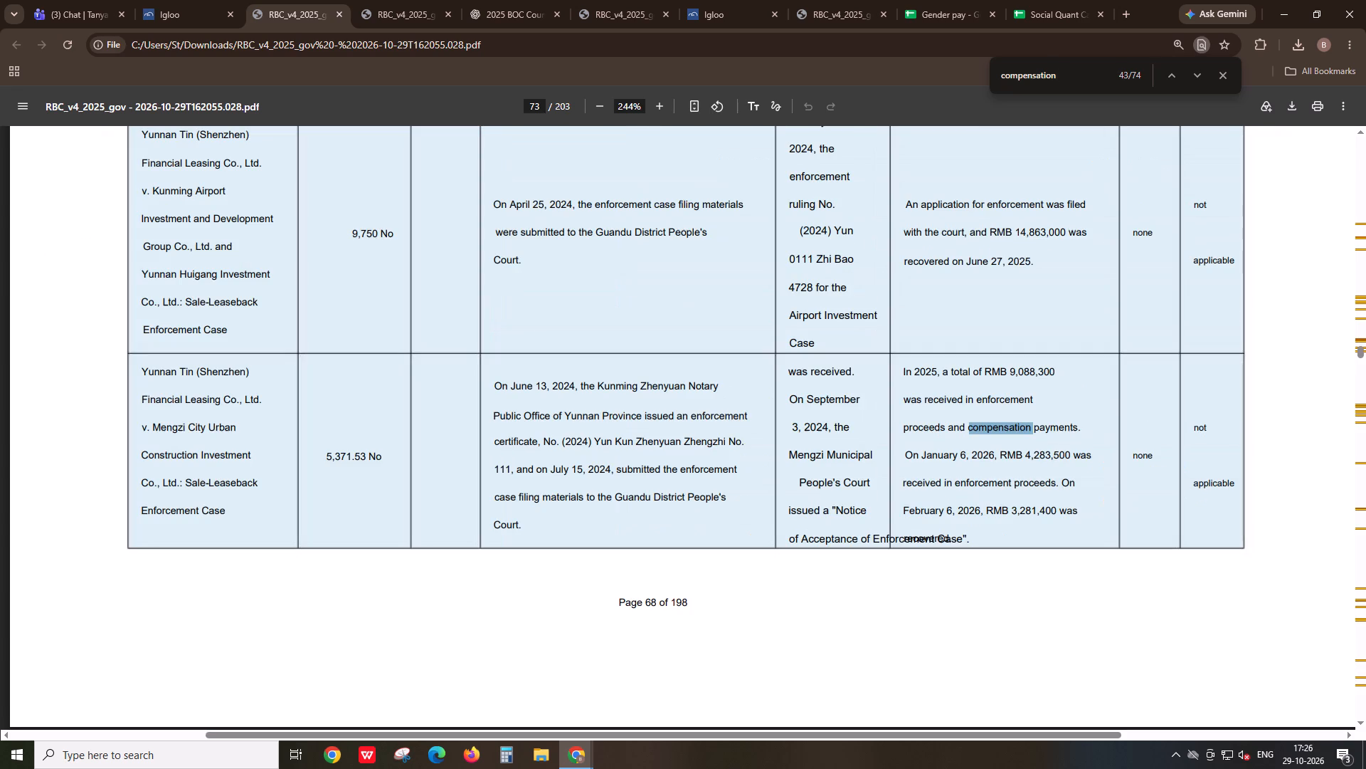
{"action": "key", "text": "shift+Return"}
Check the "compensation" matches in the balance sheet and cash flow statement for any executive pay disclosure.
{"action": "key", "text": "Return"}
{"action": "key", "text": "Return"}
{"action": "key", "text": "Return"}
{"action": "key", "text": "Return"}
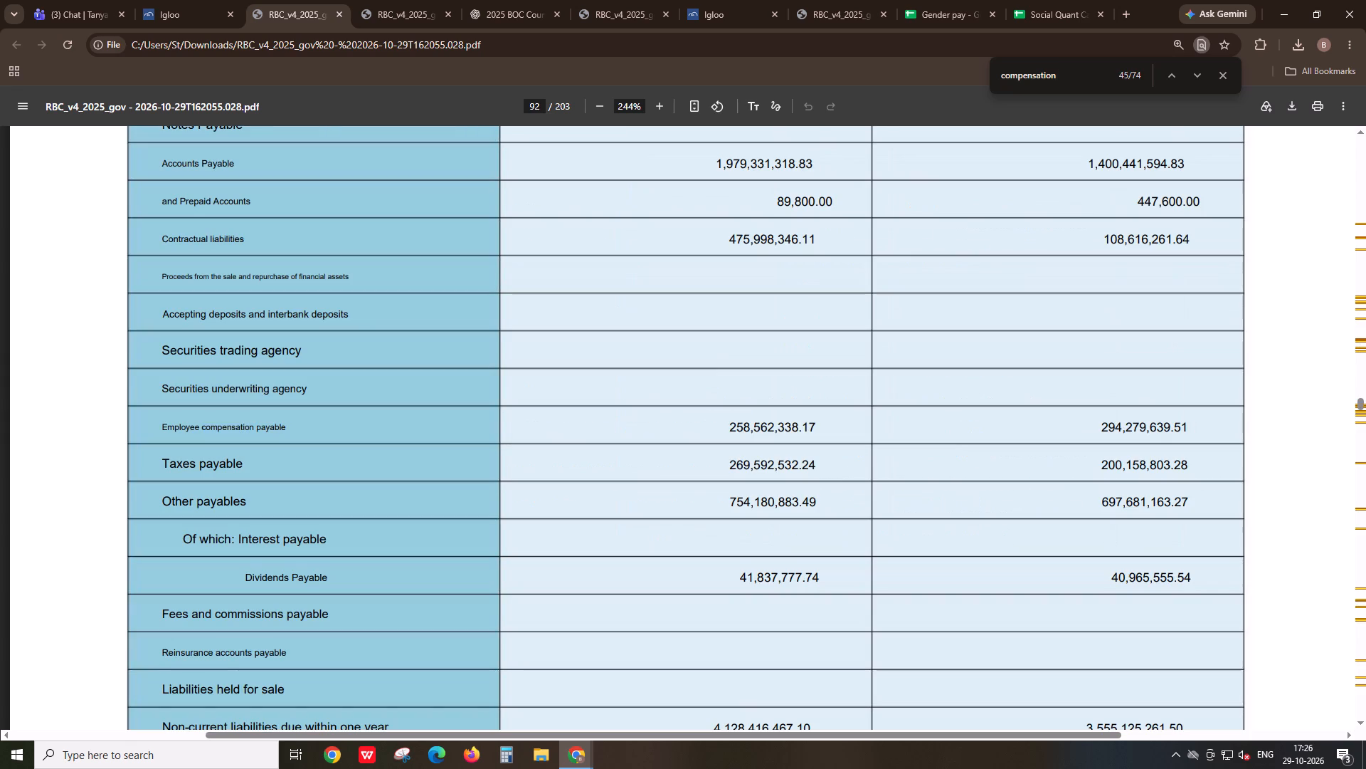
{"action": "key", "text": "Return"}
{"action": "key", "text": "Return"}
{"action": "key", "text": "Return"}
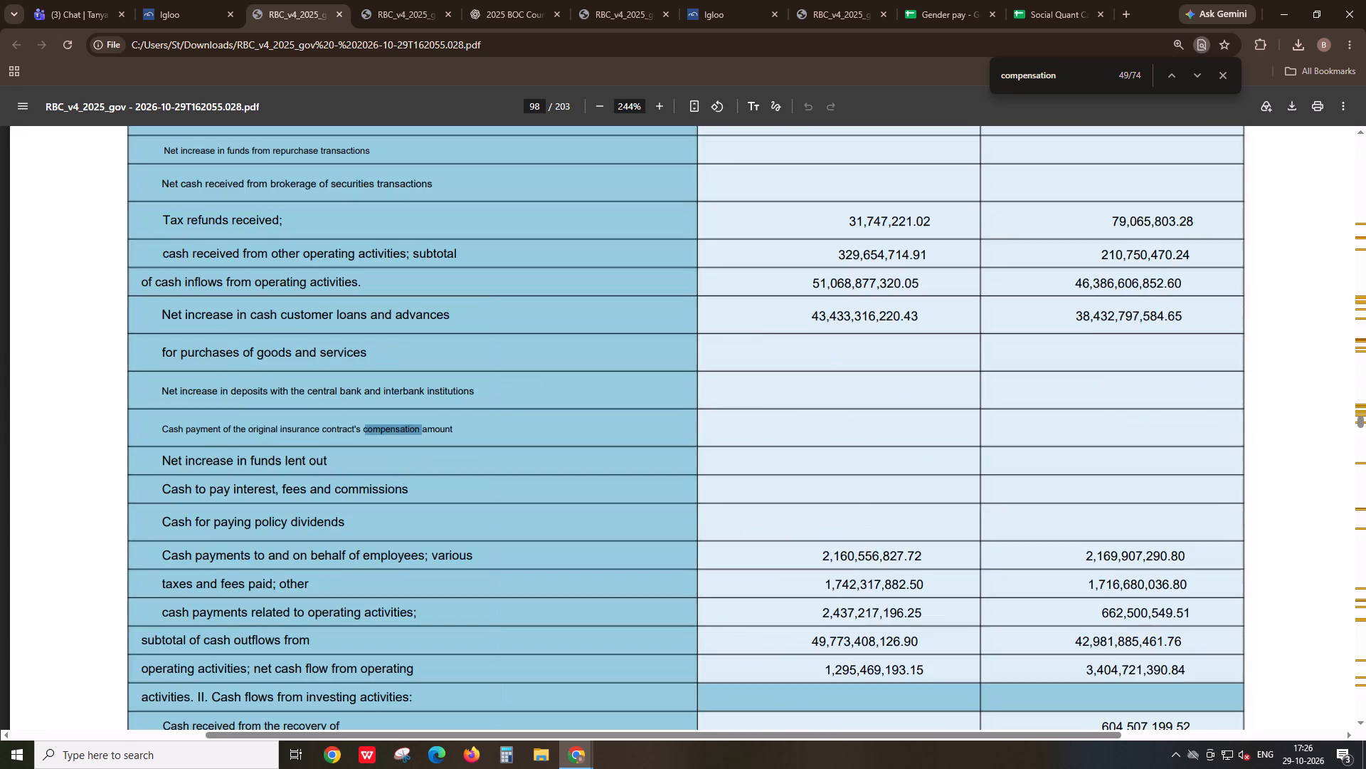
Check the "compensation" matches in the Employee Compensation policy, the compensation payable notes and Selling Expenses for CEO pay.
{"action": "key", "text": "Return"}
{"action": "key", "text": "Return"}
{"action": "key", "text": "Return"}
{"action": "key", "text": "Return"}
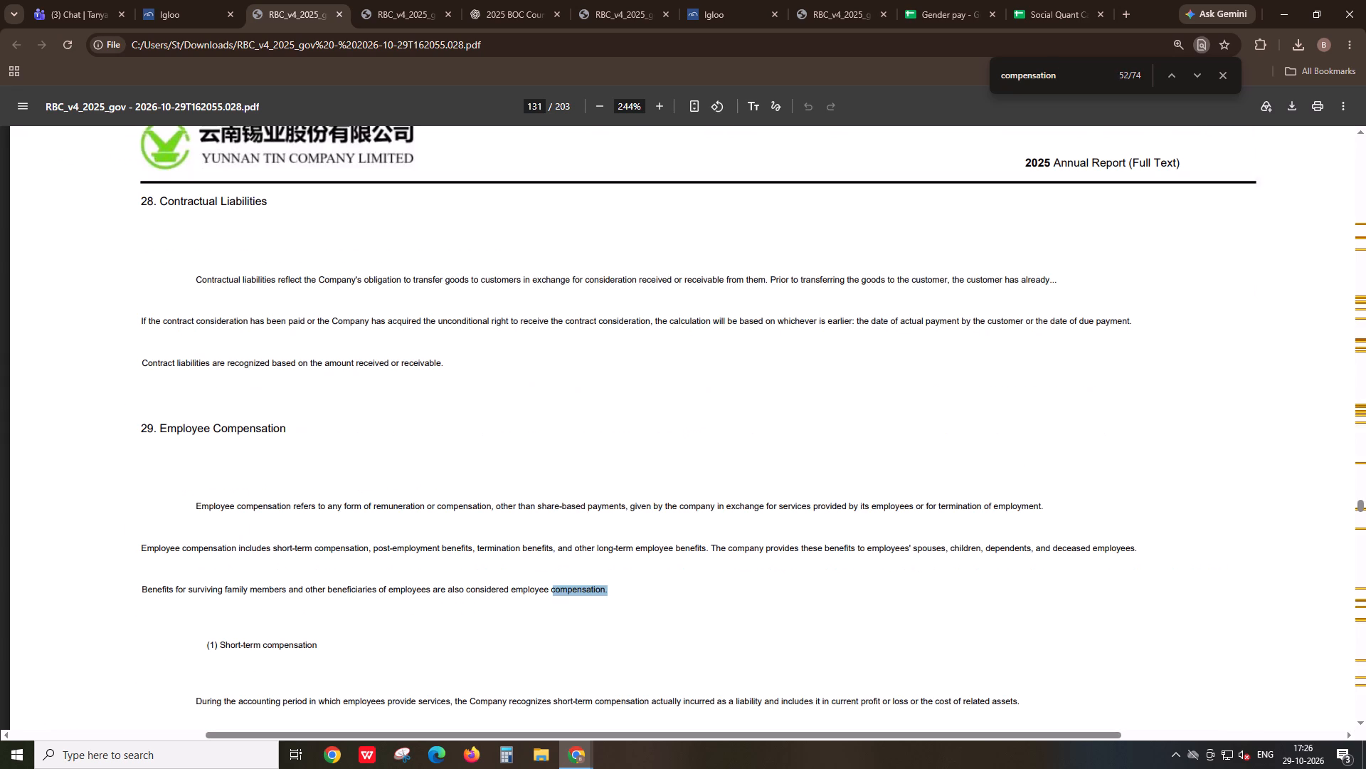
{"action": "key", "text": "Return"}
{"action": "key", "text": "Return"}
{"action": "key", "text": "Return"}
{"action": "key", "text": "Return"}
{"action": "key", "text": "Return"}
{"action": "key", "text": "Return"}
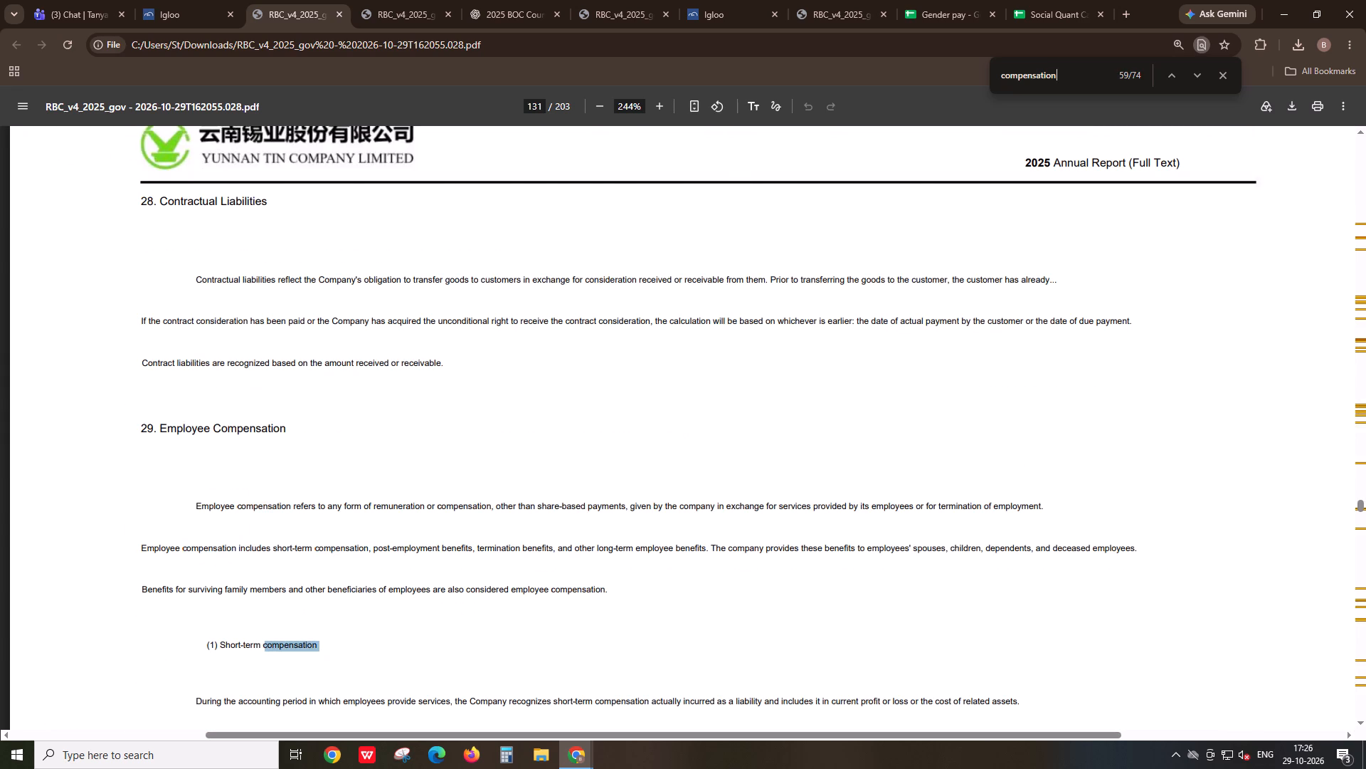
{"action": "key", "text": "Return"}
{"action": "key", "text": "Return"}
{"action": "key", "text": "Return"}
{"action": "key", "text": "Return"}
{"action": "key", "text": "Return"}
{"action": "key", "text": "Return"}
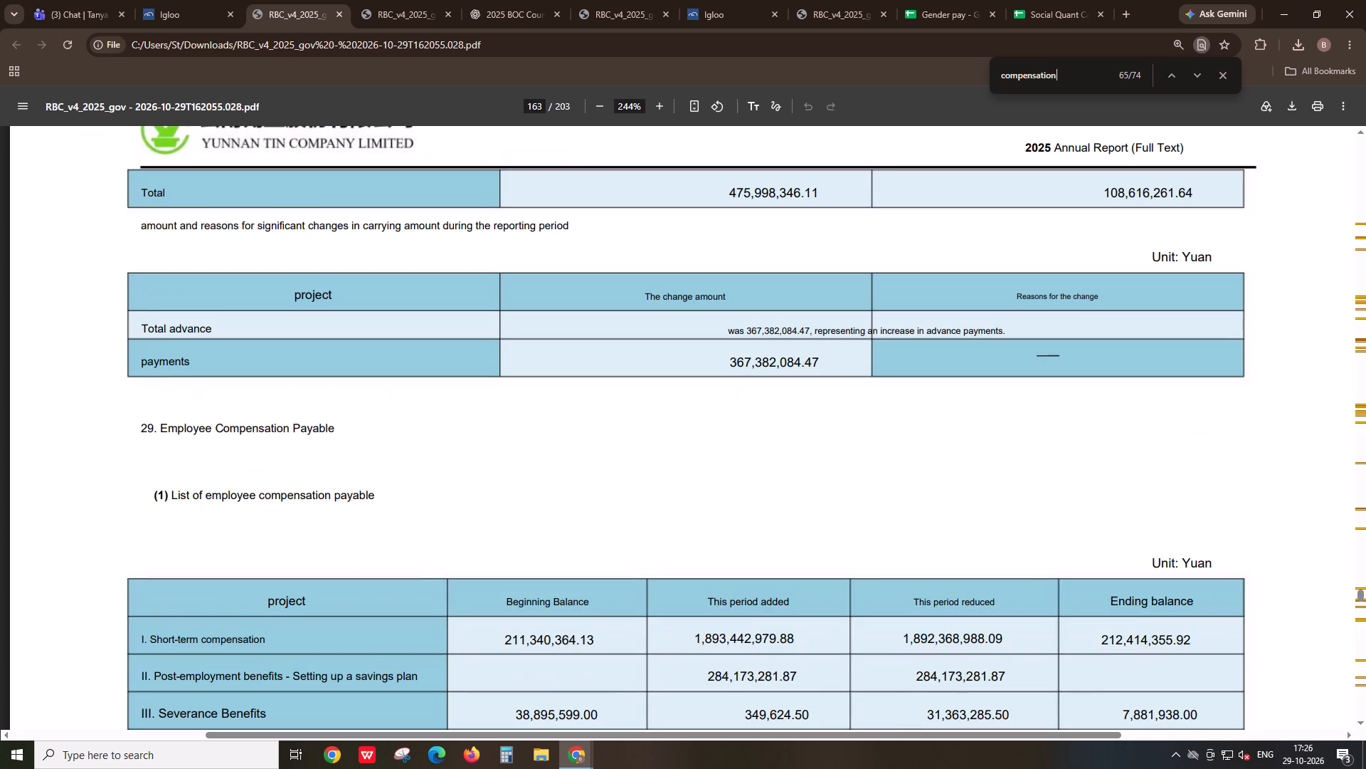
{"action": "key", "text": "Return"}
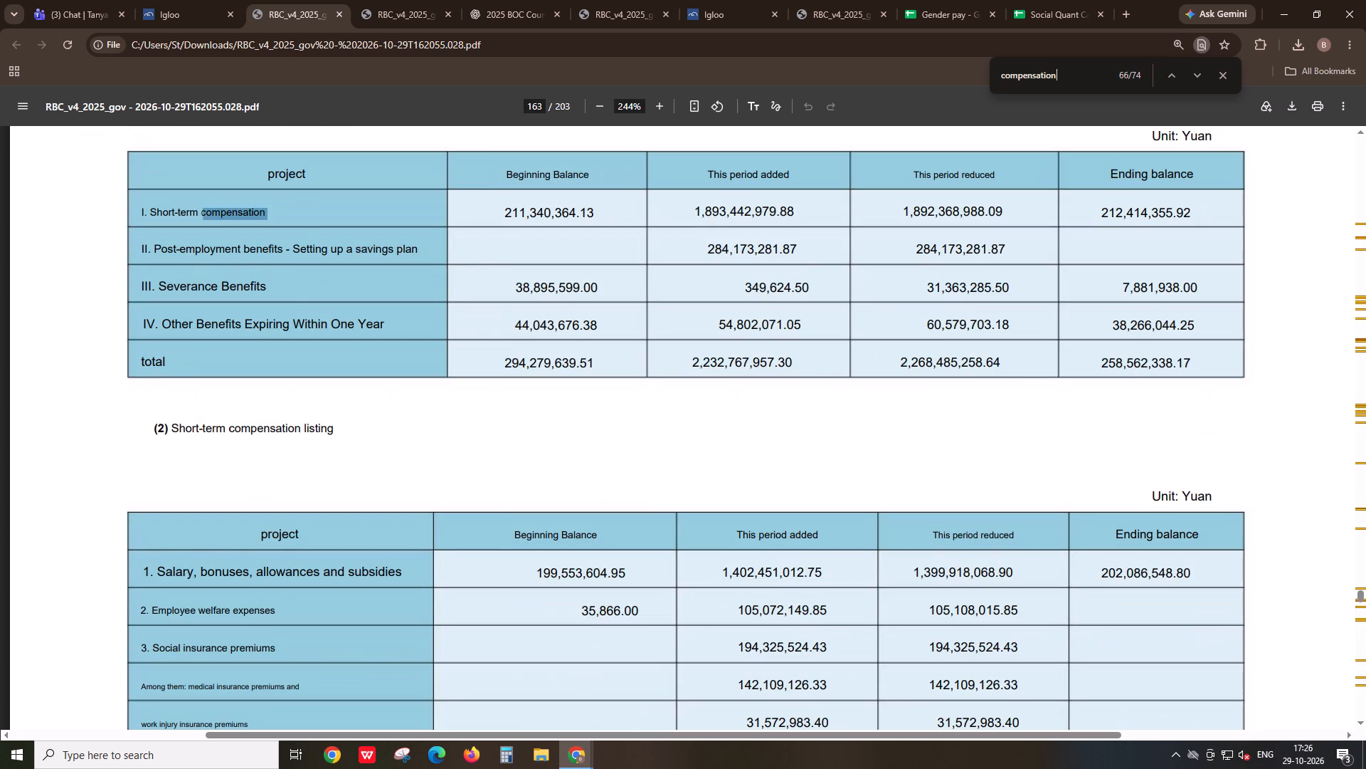
{"action": "key", "text": "Return"}
{"action": "key", "text": "Return"}
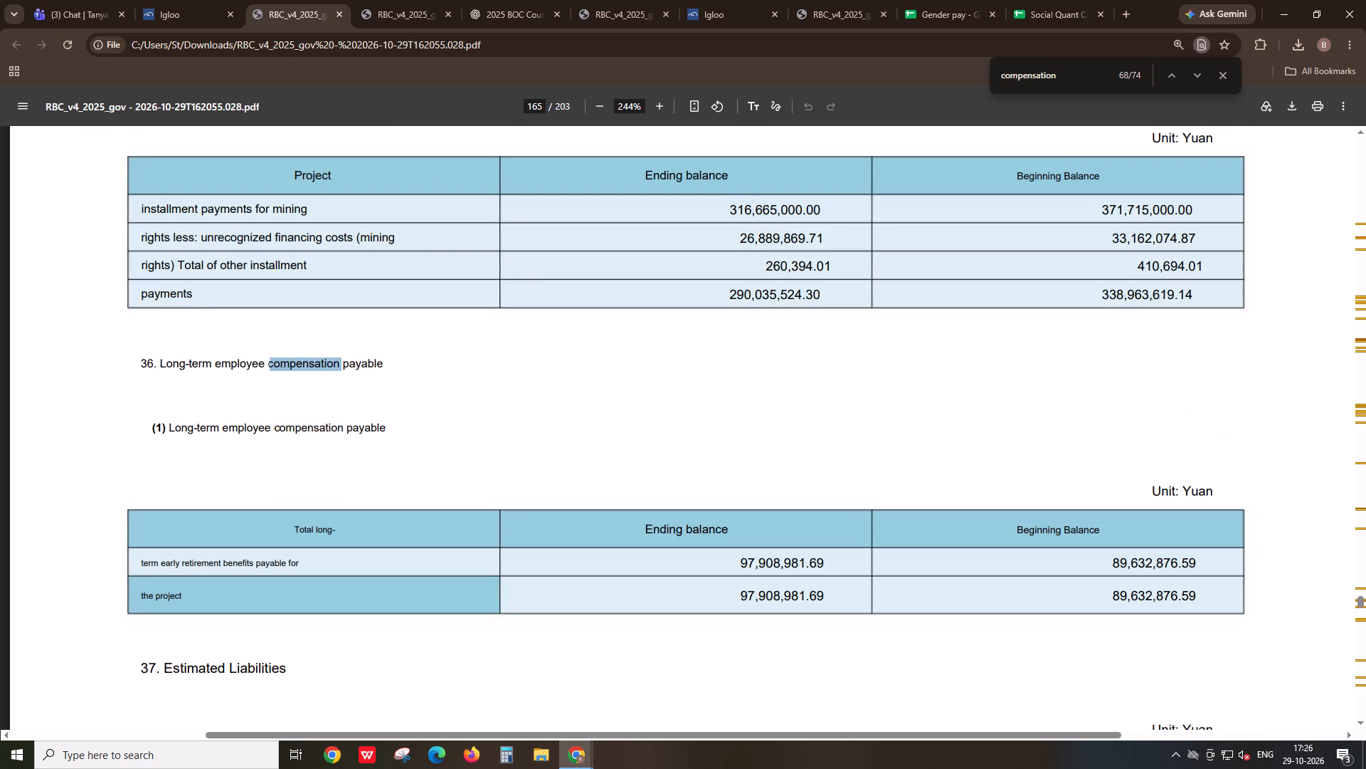
{"action": "key", "text": "Return"}
{"action": "key", "text": "Return"}
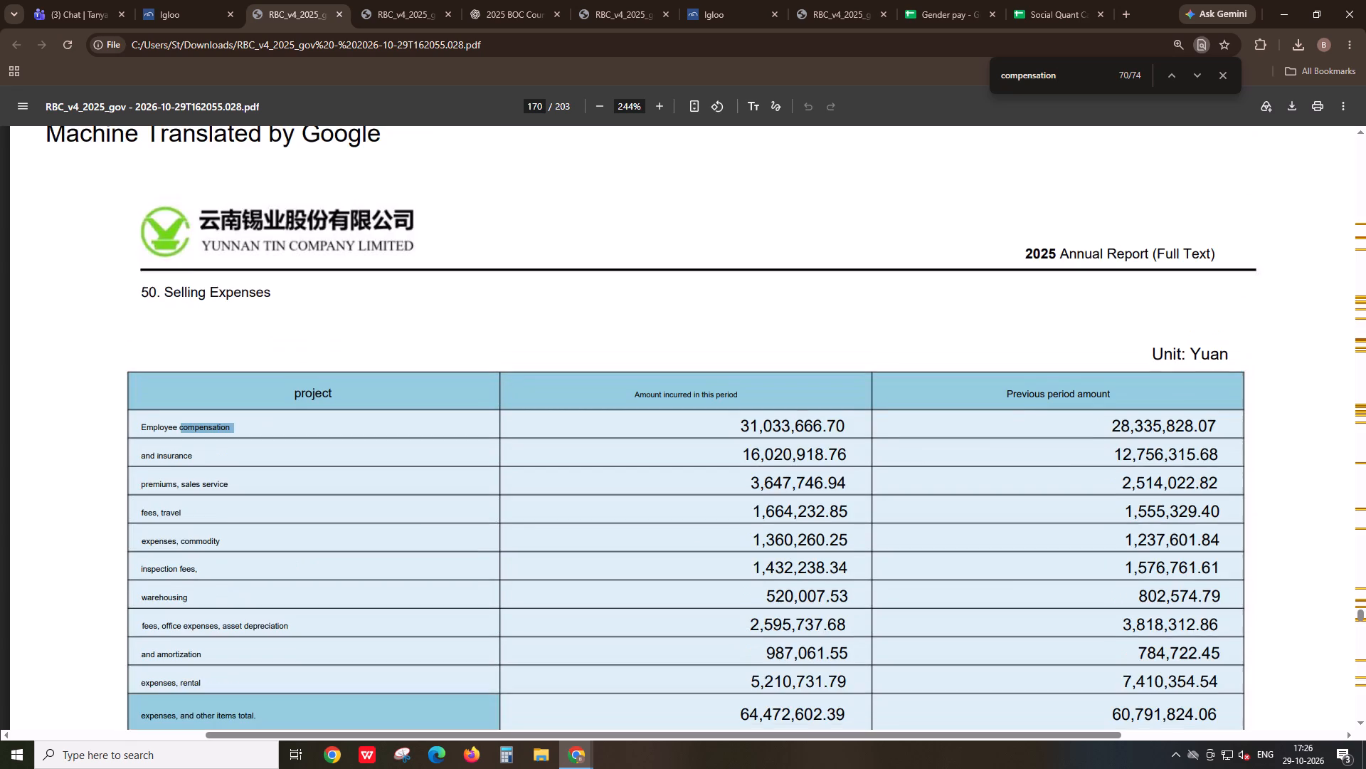
Examine the last "compensation" matches, including the key management personnel compensation table, for the CEO's pay.
{"action": "key", "text": "Return"}
{"action": "key", "text": "Return"}
{"action": "key", "text": "Return"}
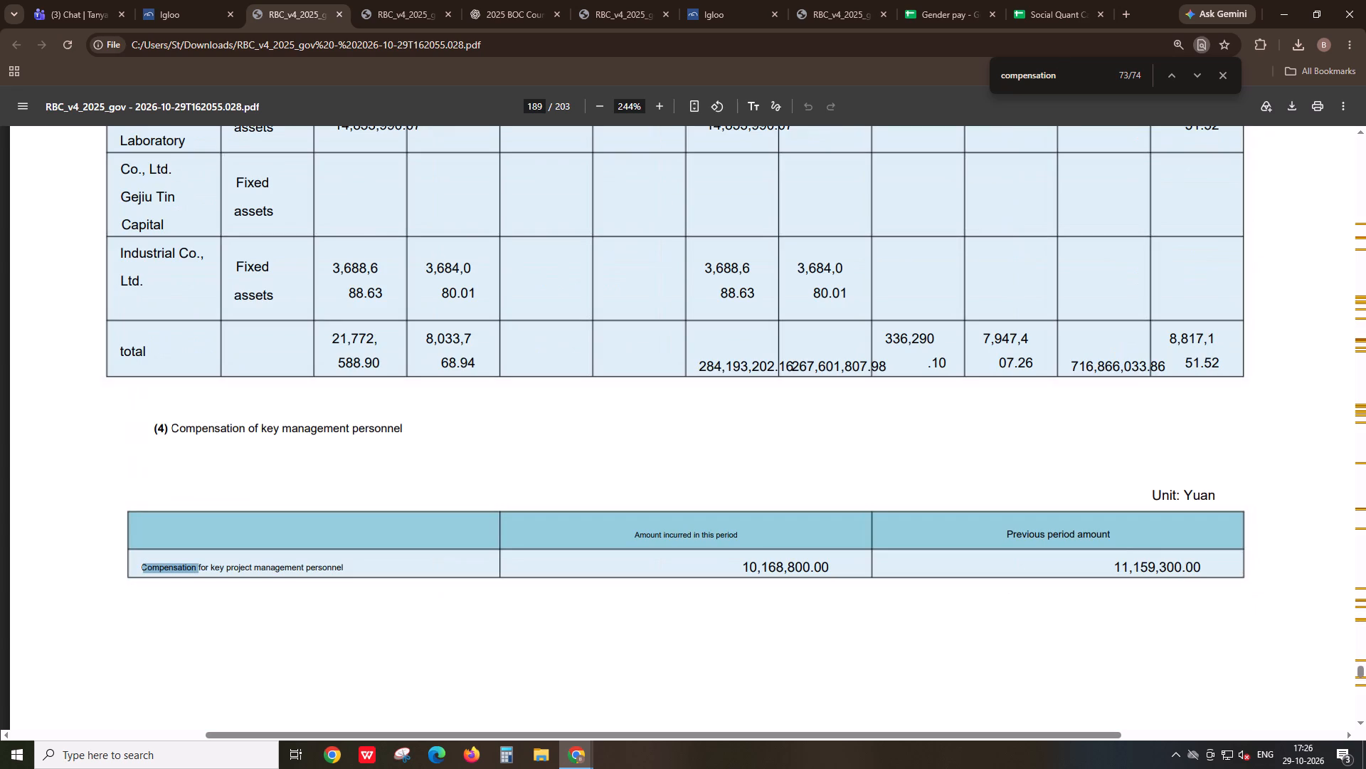
{"action": "key", "text": "Return"}
{"action": "scroll", "coordinate": [355, 0], "scroll_direction": "up", "scroll_amount": 1}
Switch back to the first Igloo page.
{"action": "left_click", "coordinate": [149, 0]}
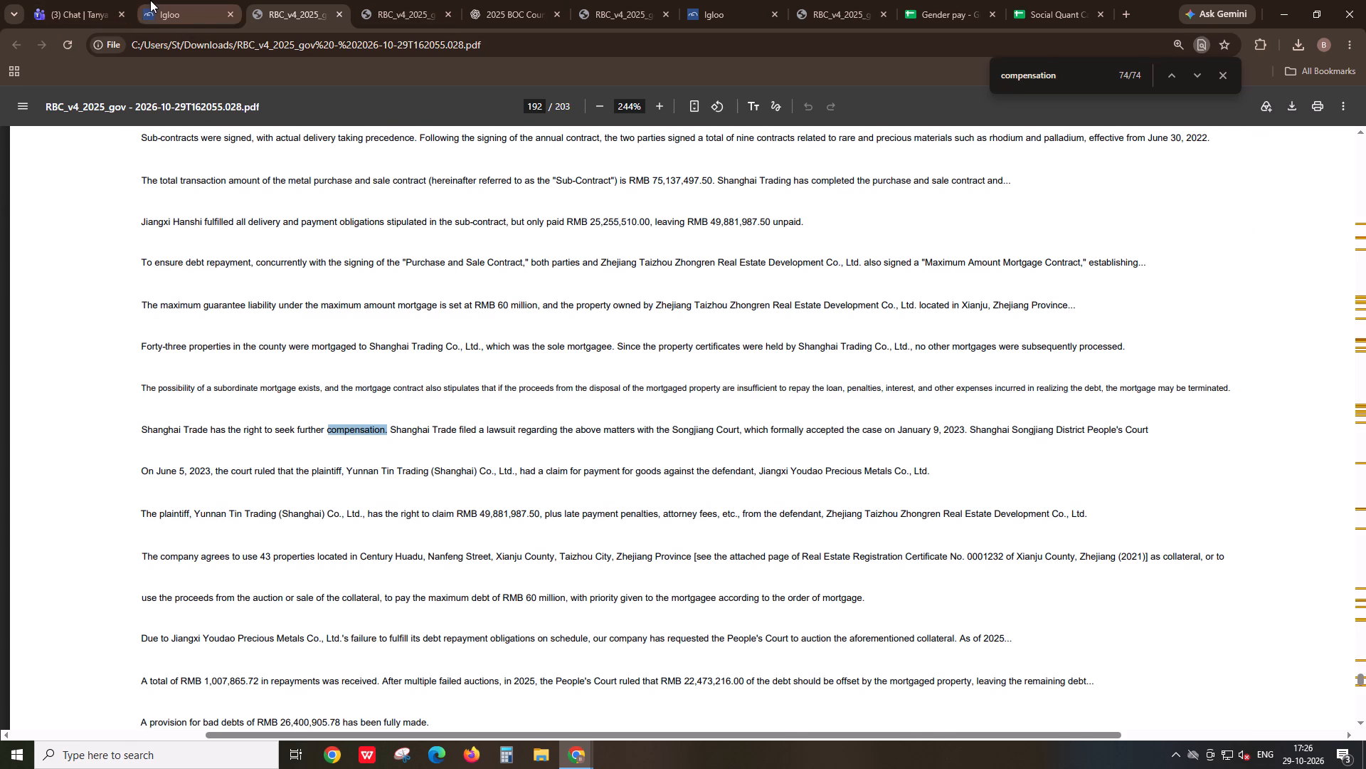
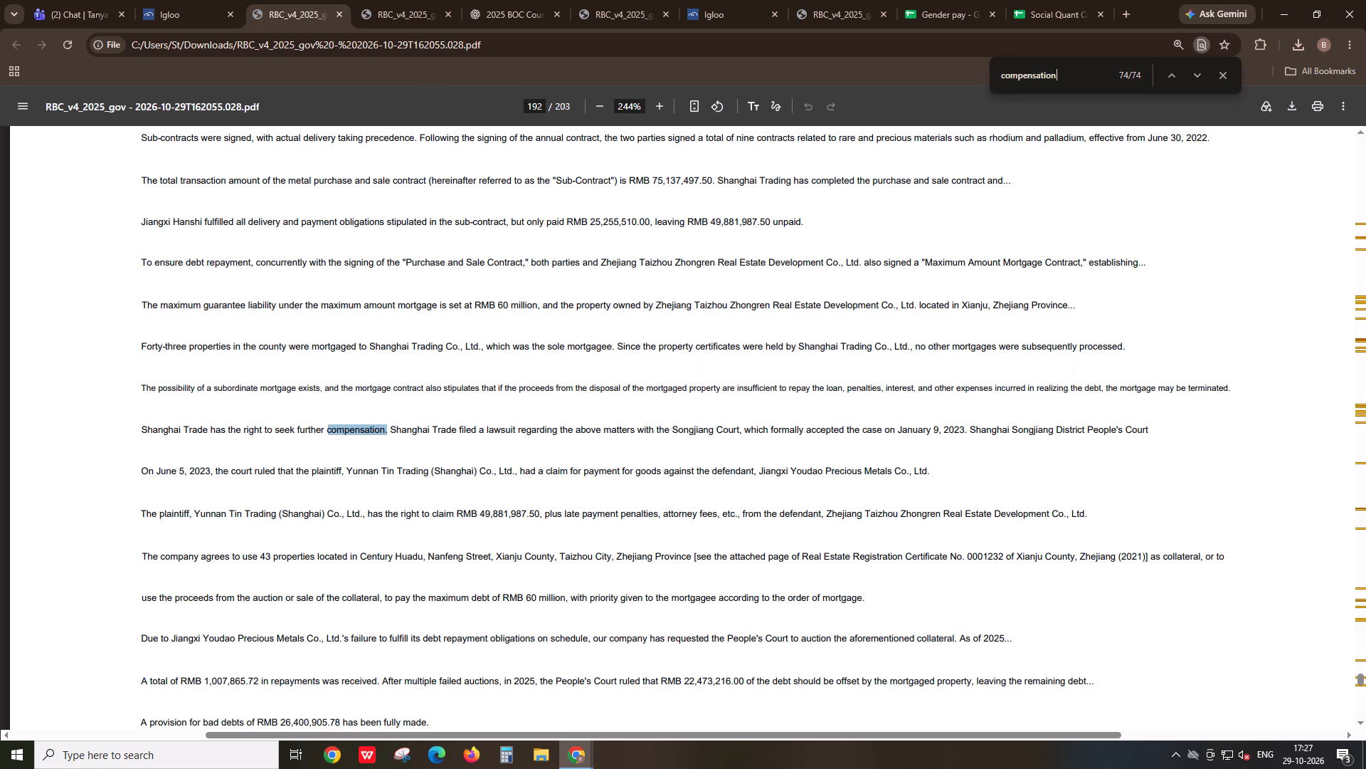
Check the directors' and senior management's remuneration table on page 57 of the annual report for the CEO's pay.
{"action": "left_click", "coordinate": [534, 105]}
{"action": "type", "text": "57"}
{"action": "key", "text": "Return"}
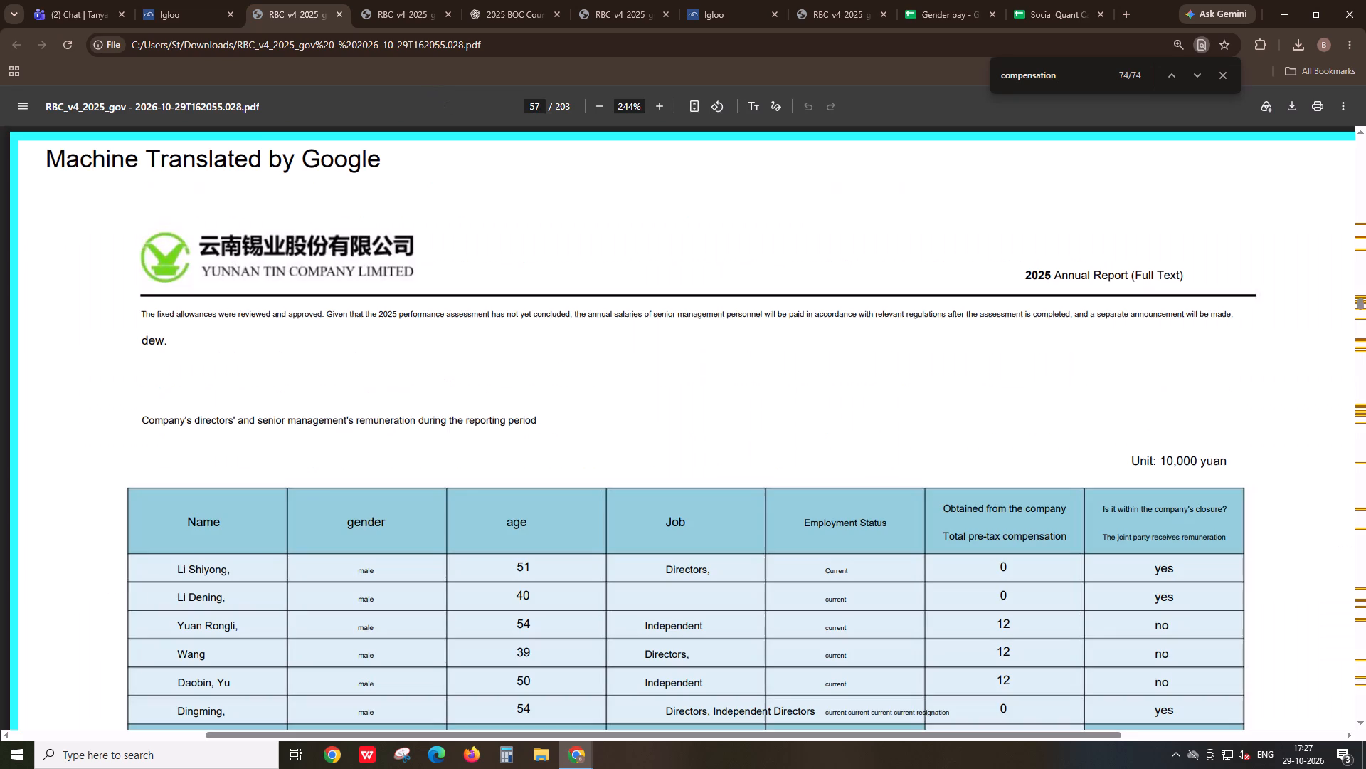
{"action": "scroll", "coordinate": [380, 517], "scroll_direction": "down", "scroll_amount": 2}
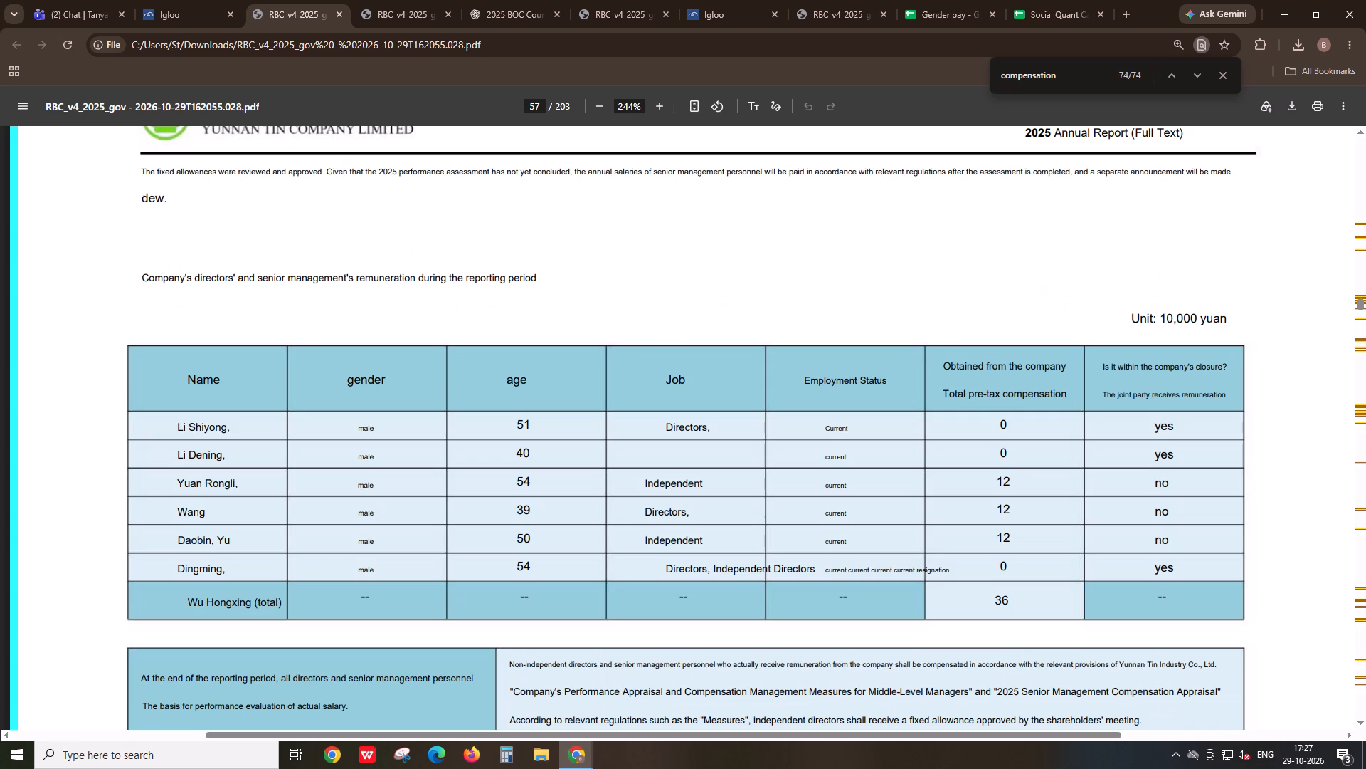
{"action": "key", "text": "alt+Tab"}
{"action": "key", "text": "alt+Tab"}
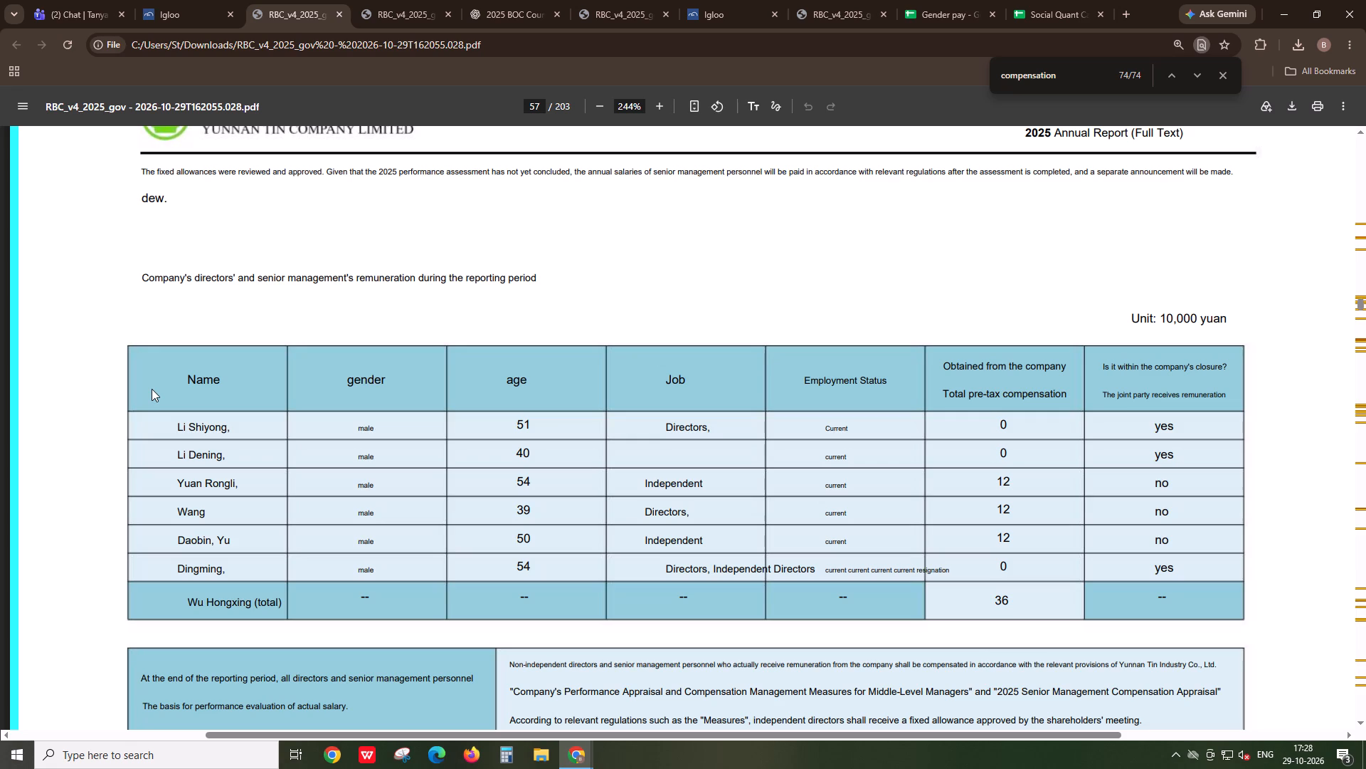
{"action": "left_click", "coordinate": [238, 0]}
{"action": "scroll", "coordinate": [825, 463], "scroll_direction": "up", "scroll_amount": 2}
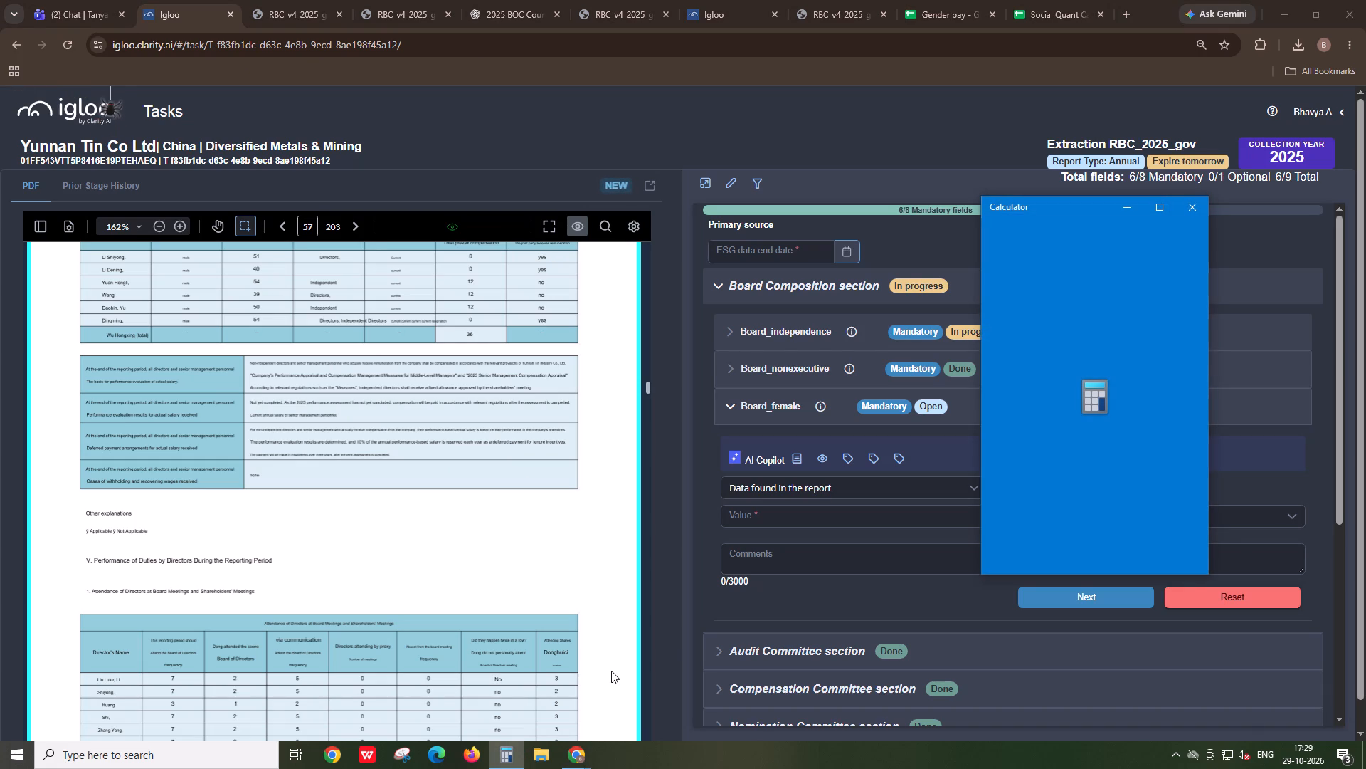
{"action": "type", "text": "1/9*"}
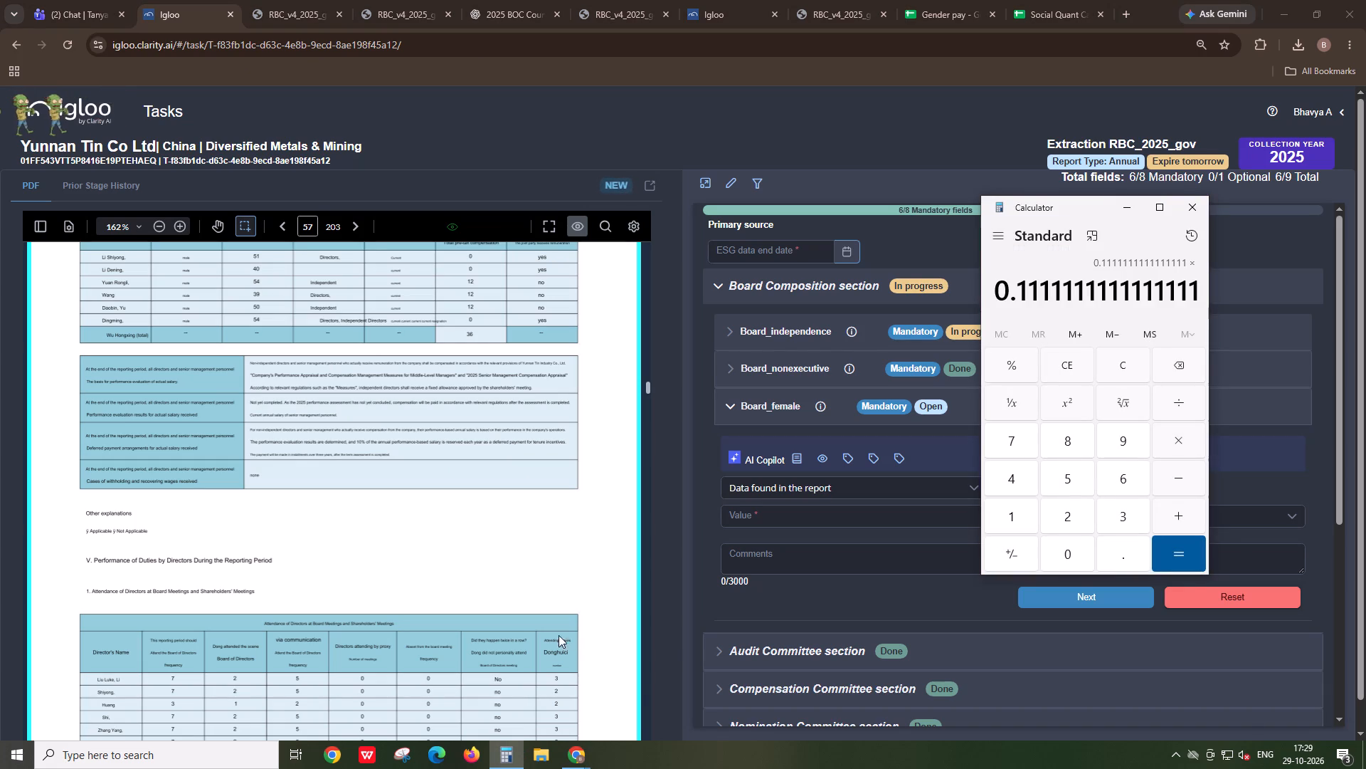
{"action": "left_click", "coordinate": [1206, 213]}
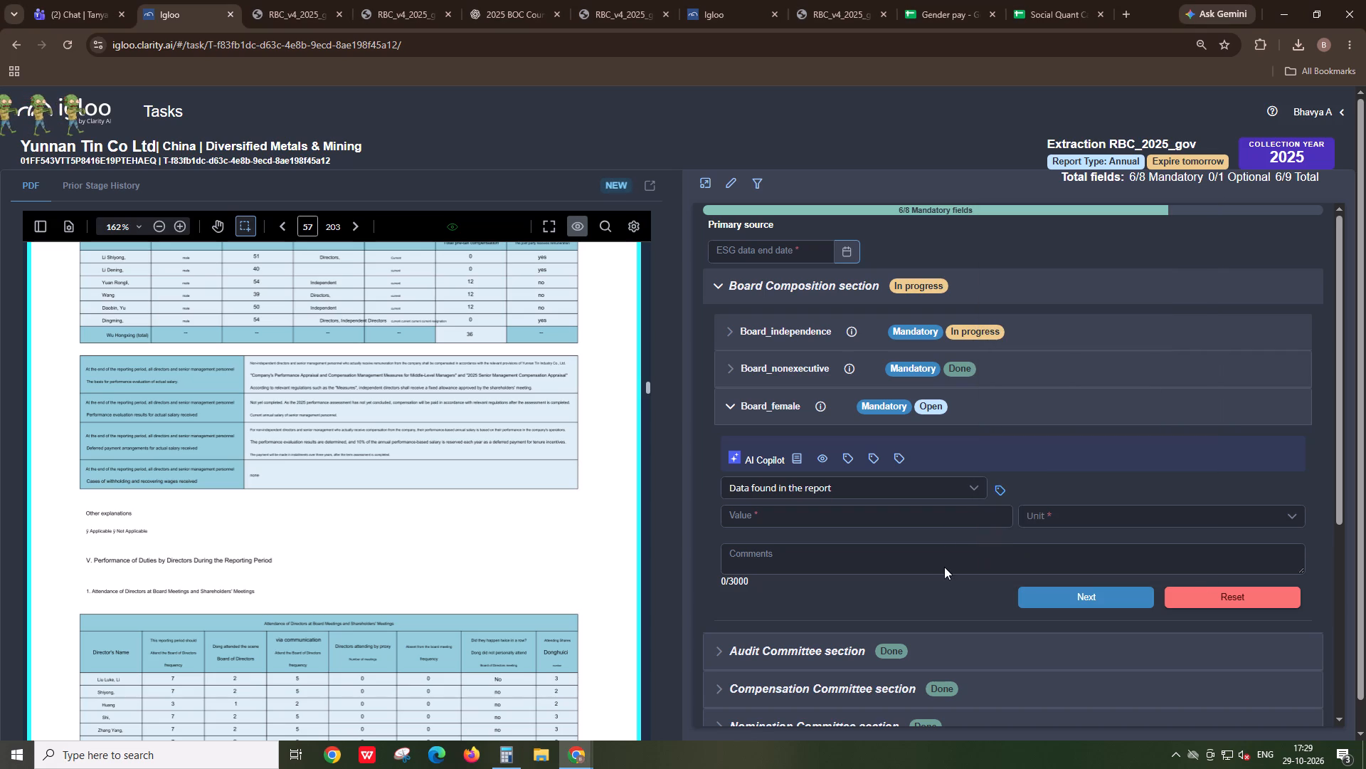
Set the Board_female value to 11.11 with % as the unit.
{"action": "left_click", "coordinate": [956, 525]}
{"action": "type", "text": "11.11"}
{"action": "scroll", "coordinate": [961, 510], "scroll_direction": "up", "scroll_amount": 1}
{"action": "left_click", "coordinate": [1045, 506]}
{"action": "left_click", "coordinate": [1047, 516]}
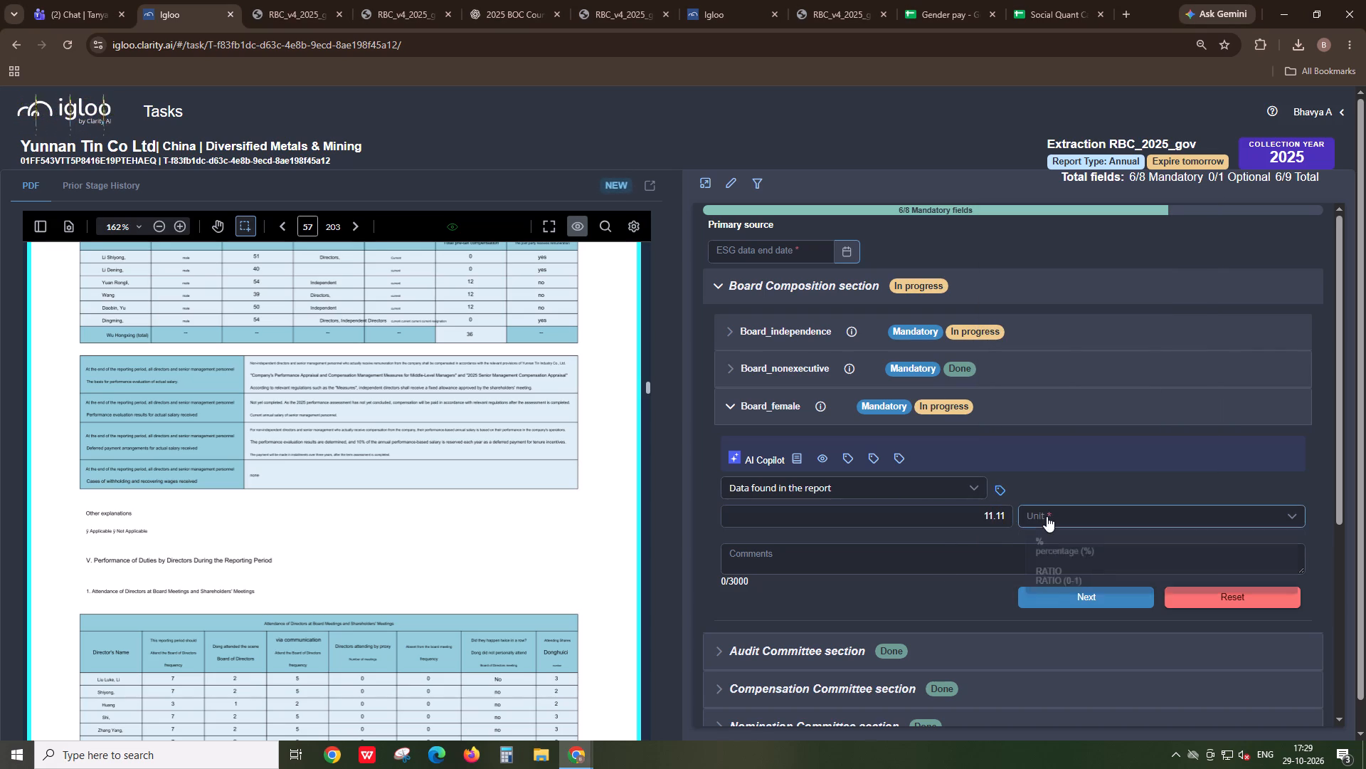
{"action": "left_click", "coordinate": [1049, 548]}
{"action": "left_click", "coordinate": [1042, 510]}
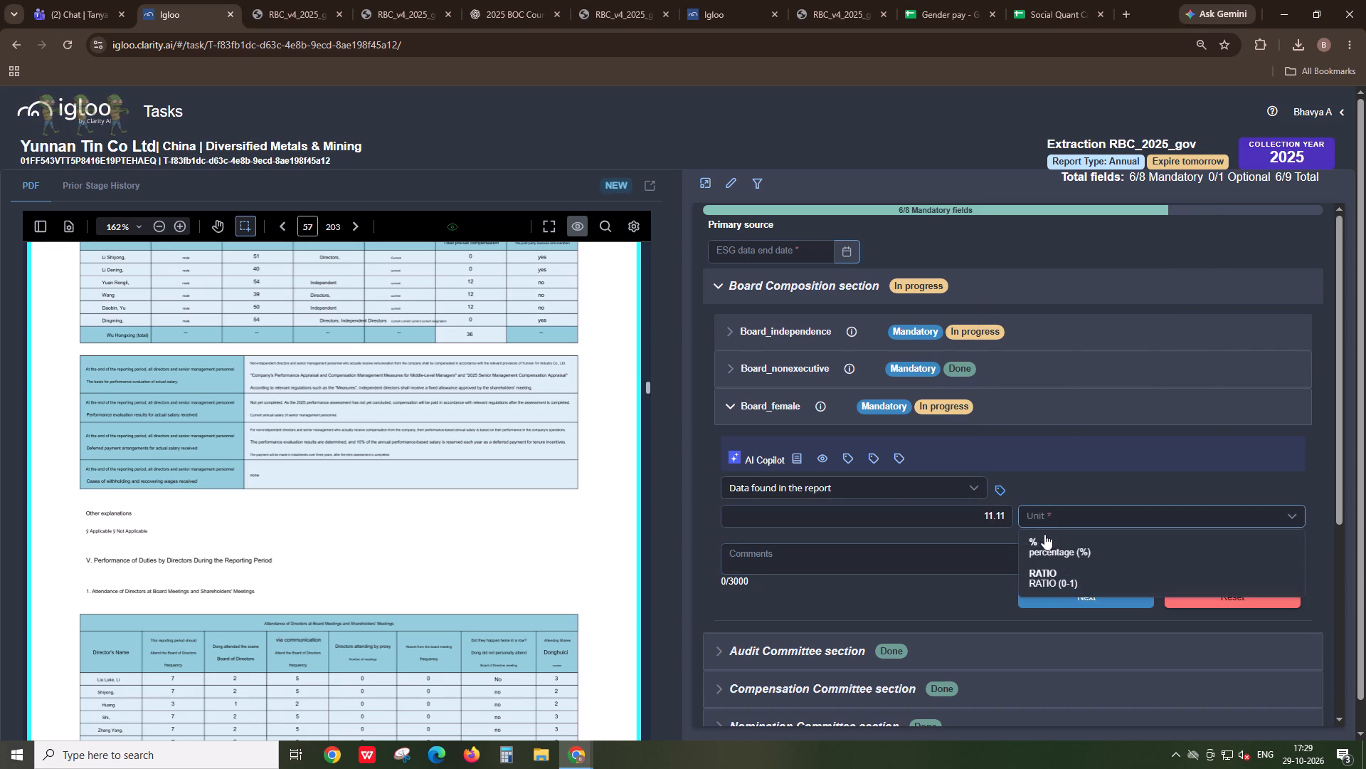
{"action": "left_click", "coordinate": [1046, 548]}
Tag the female independent director's name in the page 53 table as the extract text for Board_female.
{"action": "left_click", "coordinate": [312, 222]}
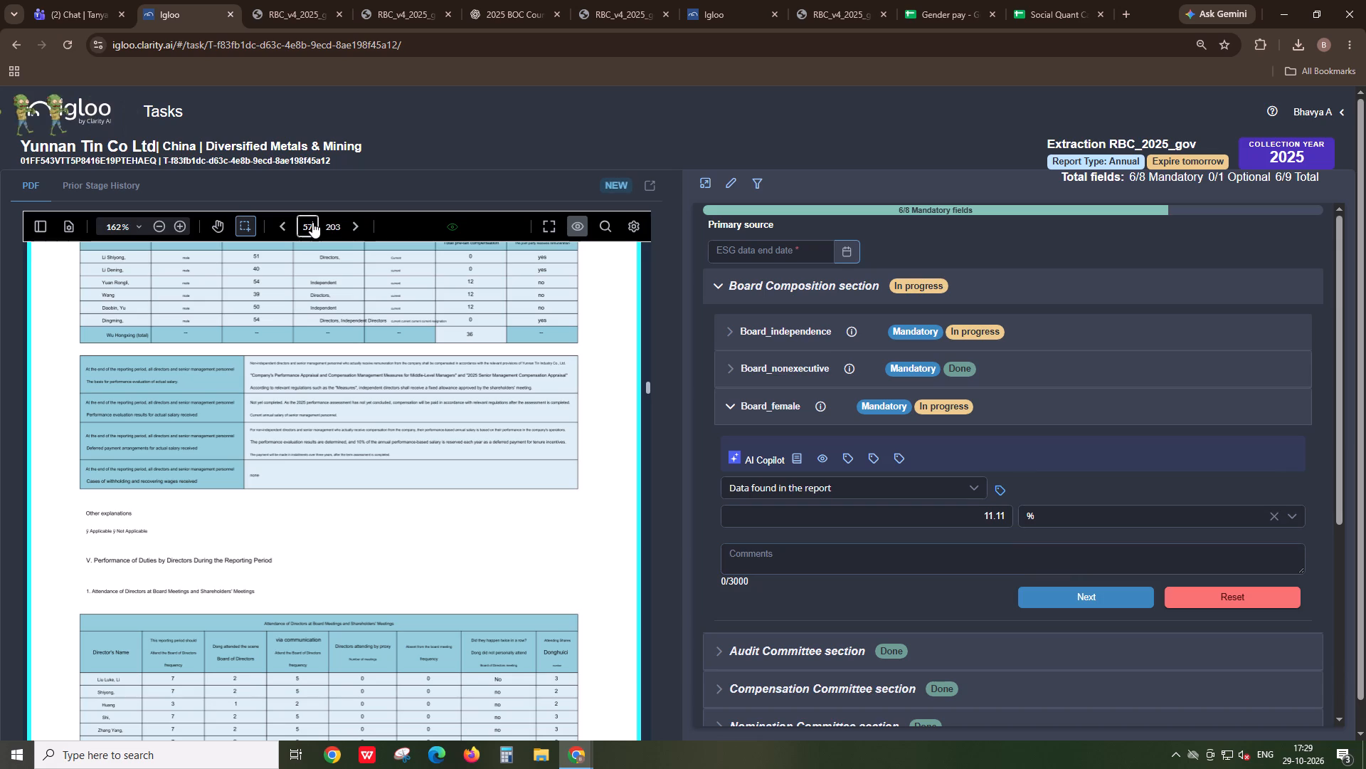
{"action": "type", "text": "53"}
{"action": "key", "text": "Return"}
{"action": "scroll", "coordinate": [109, 565], "scroll_direction": "down", "scroll_amount": 6}
{"action": "scroll", "coordinate": [109, 565], "scroll_direction": "up", "scroll_amount": 3}
{"action": "scroll", "coordinate": [109, 565], "scroll_direction": "down", "scroll_amount": 2}
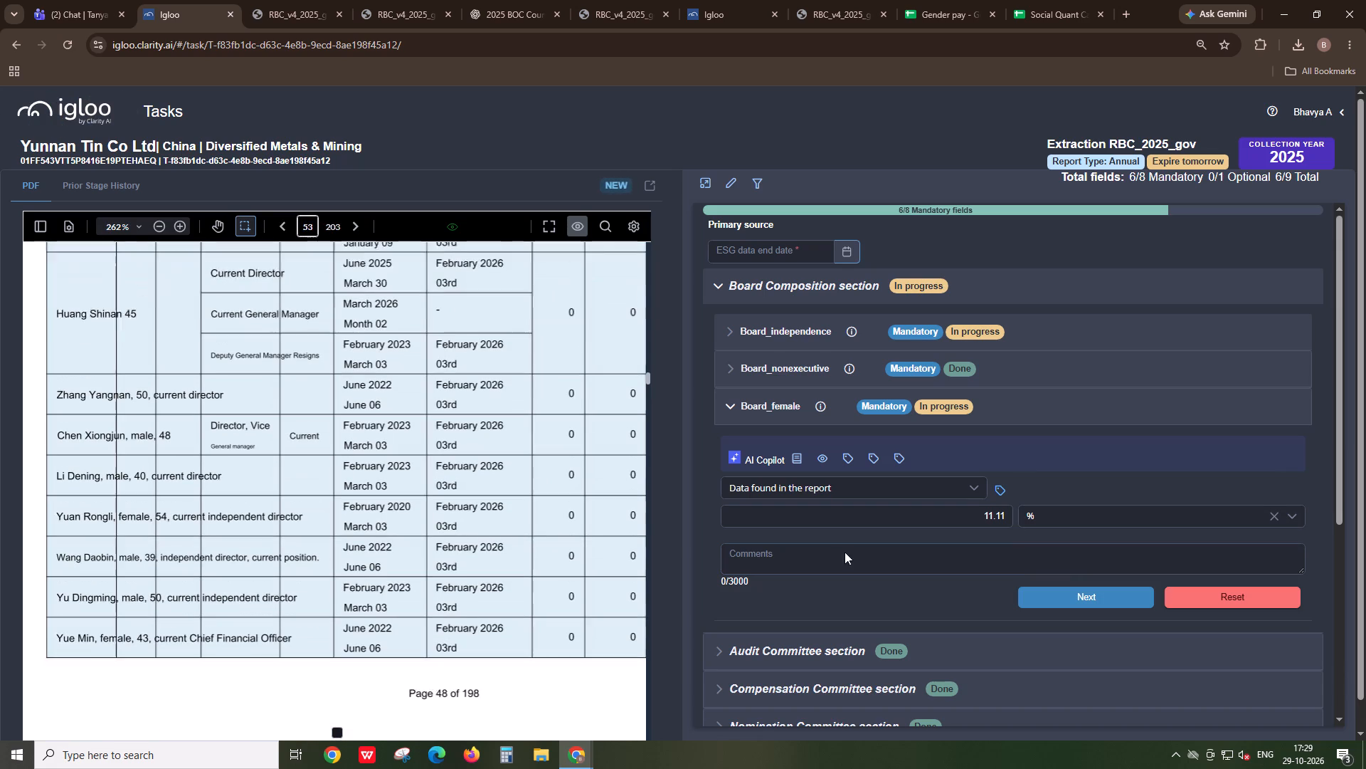
{"action": "left_click", "coordinate": [991, 483]}
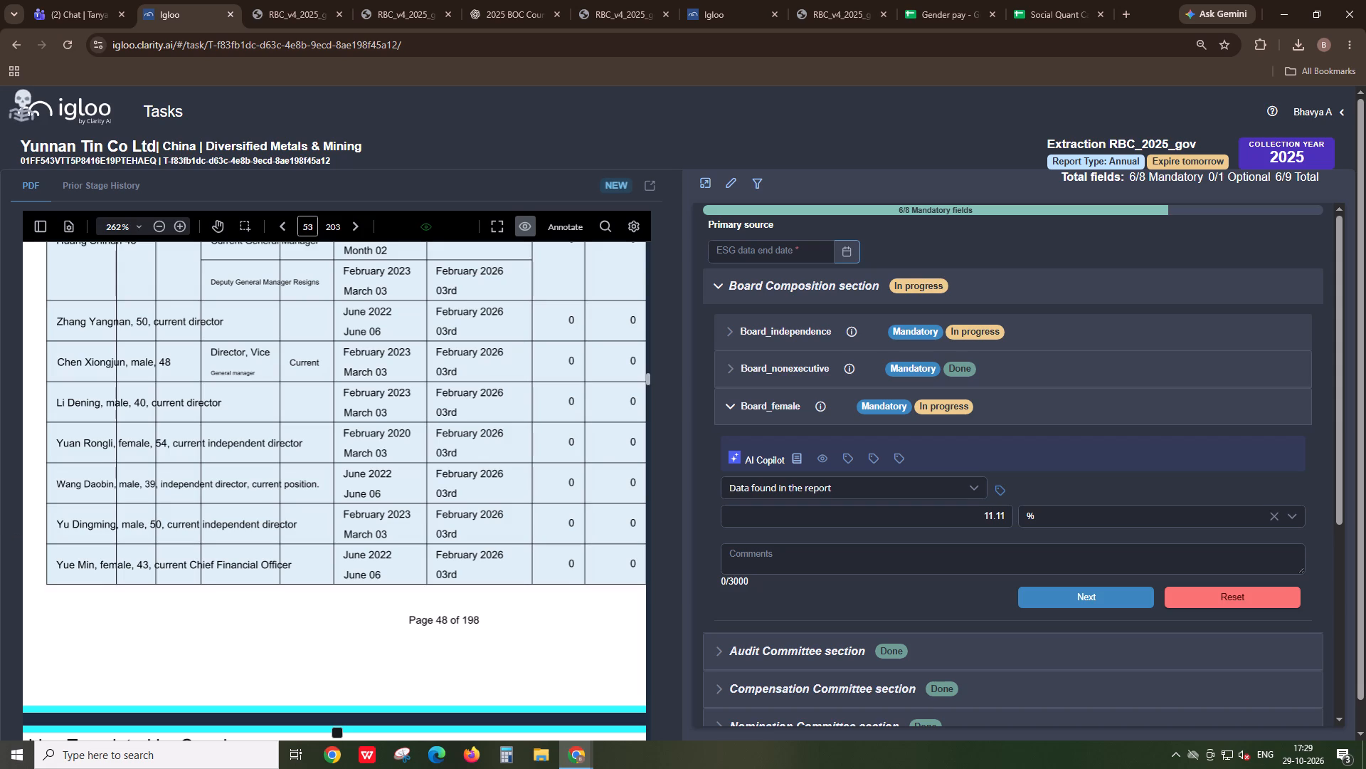
{"action": "left_click_drag", "start_coordinate": [55, 444], "coordinate": [108, 446]}
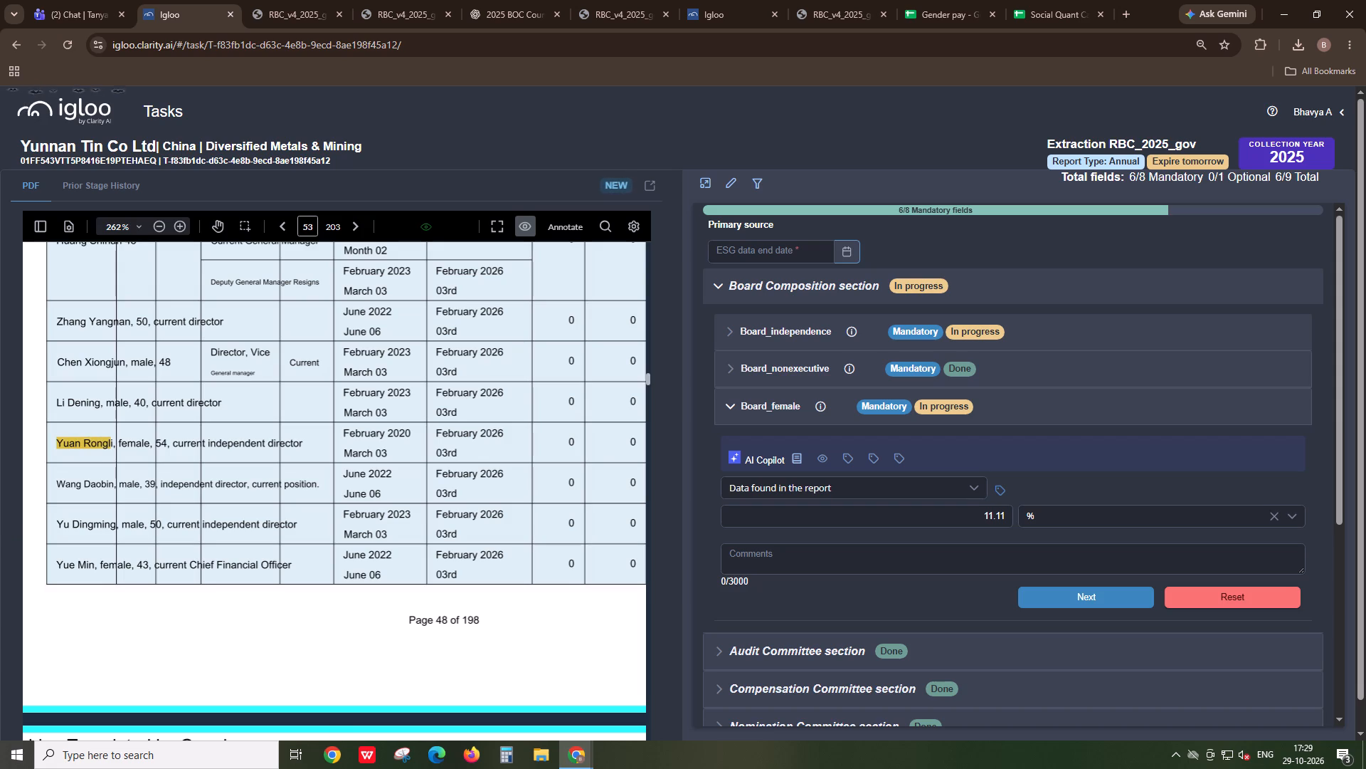
{"action": "left_click_drag", "start_coordinate": [108, 446], "coordinate": [112, 445]}
Add the Board_female comment "Only 1 female is there in the Board." with "1/9*100" on a second line, and complete the field.
{"action": "left_click", "coordinate": [871, 580]}
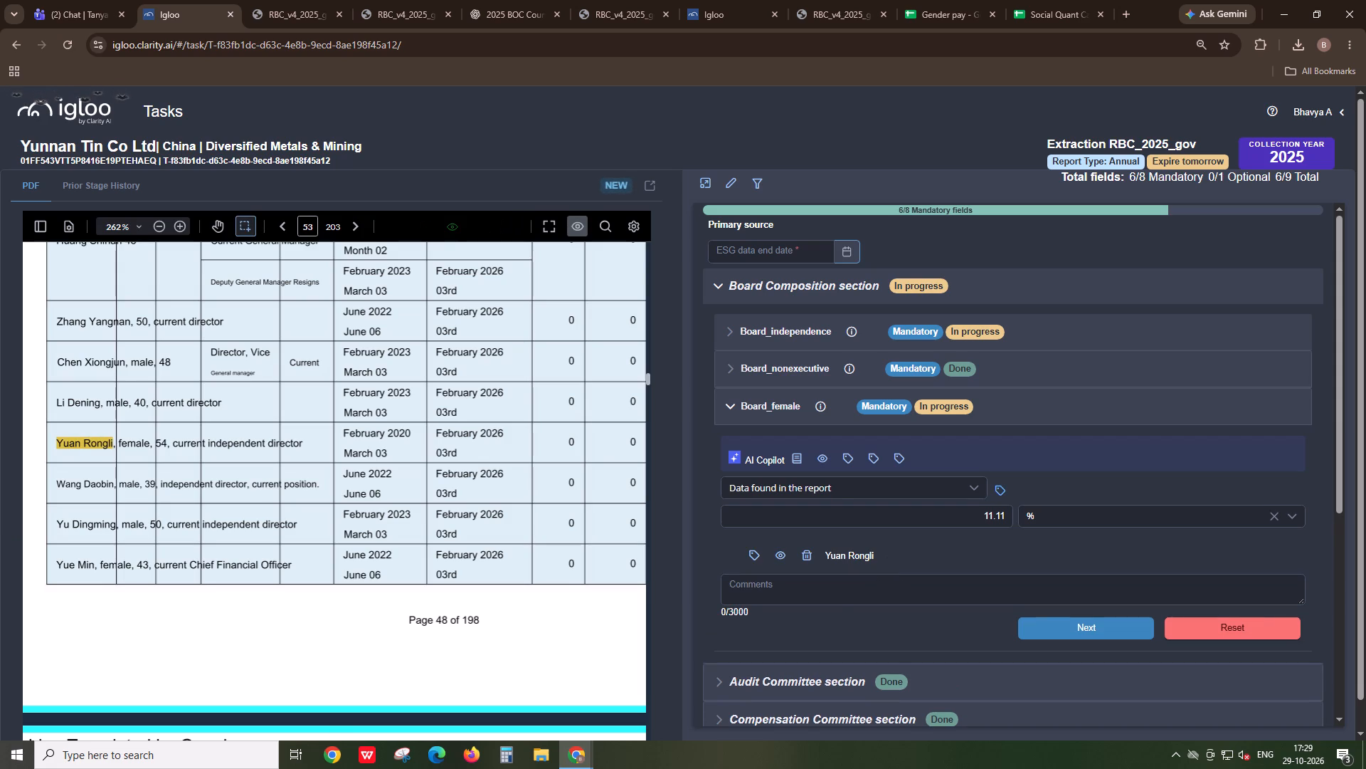
{"action": "type", "text": "Only 1"}
{"action": "key", "text": "space"}
{"action": "type", "text": "female is there in the Board."}
{"action": "key", "text": "Return"}
{"action": "type", "text": "1/9*100"}
{"action": "left_click", "coordinate": [1029, 636]}
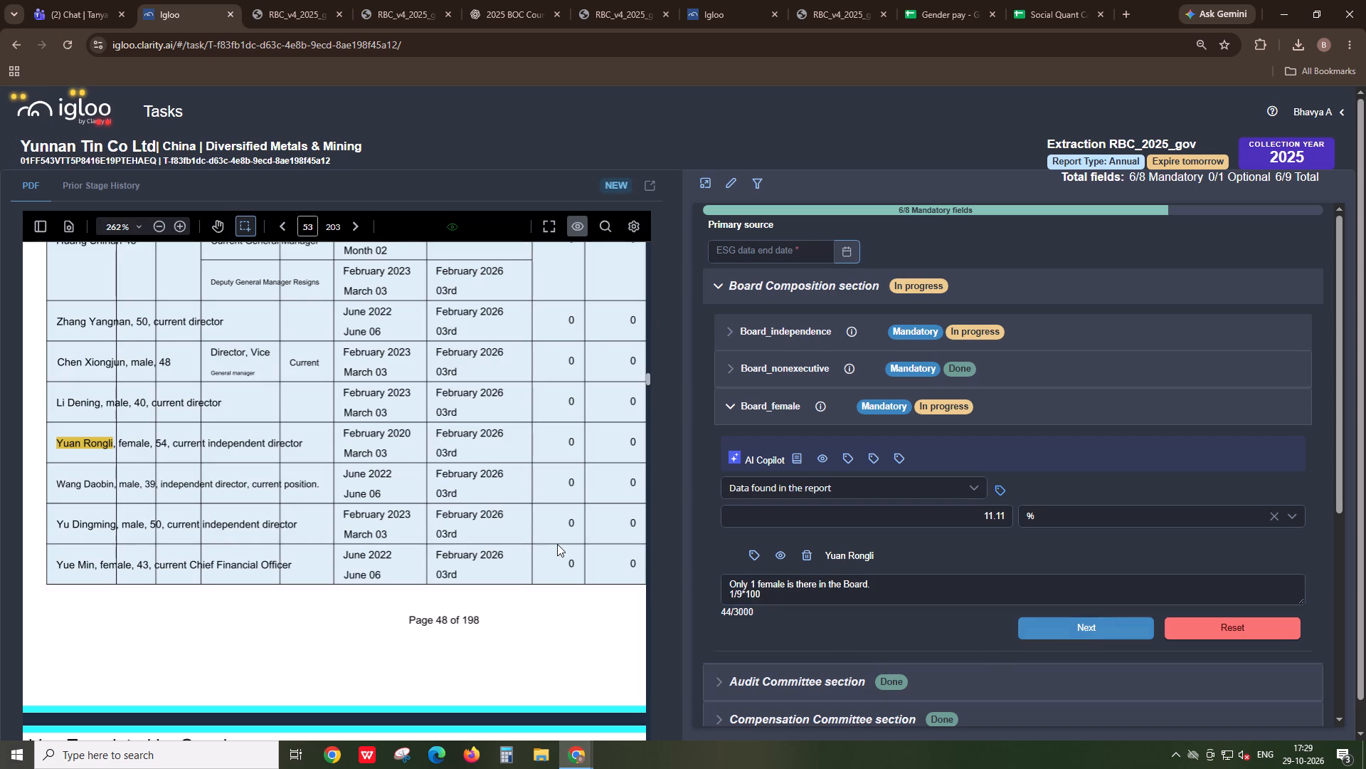
Reopen Board_independence in the Board Composition section and try to complete it with its existing entry.
{"action": "left_click", "coordinate": [926, 333]}
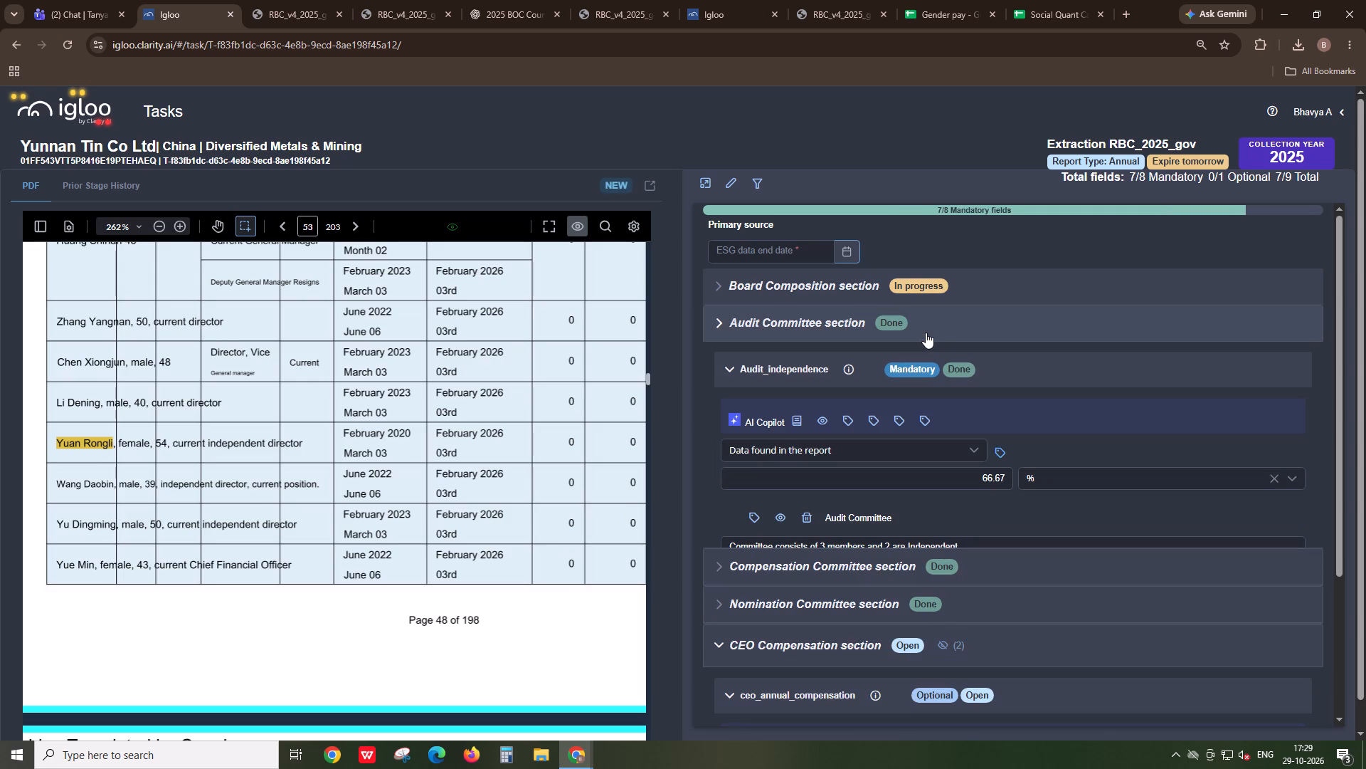
{"action": "left_click", "coordinate": [933, 288]}
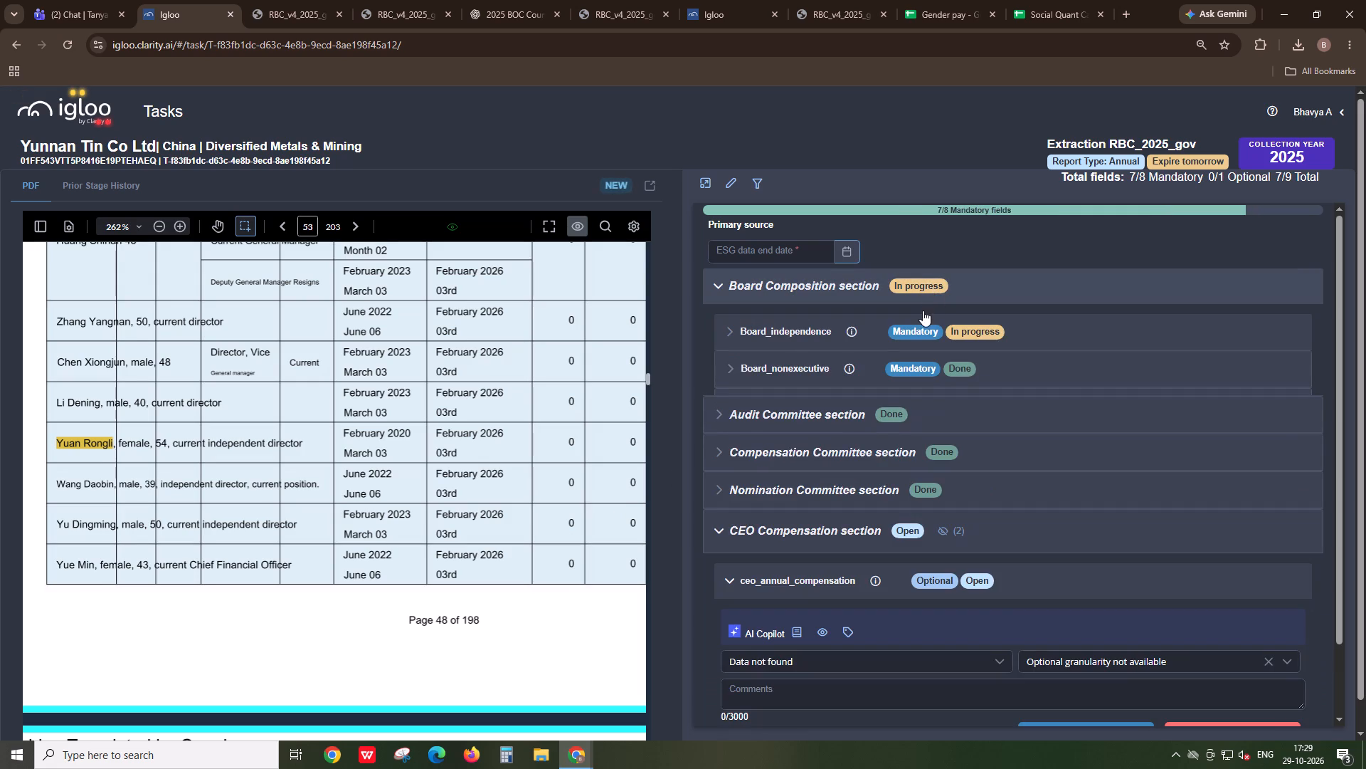
{"action": "left_click", "coordinate": [920, 318]}
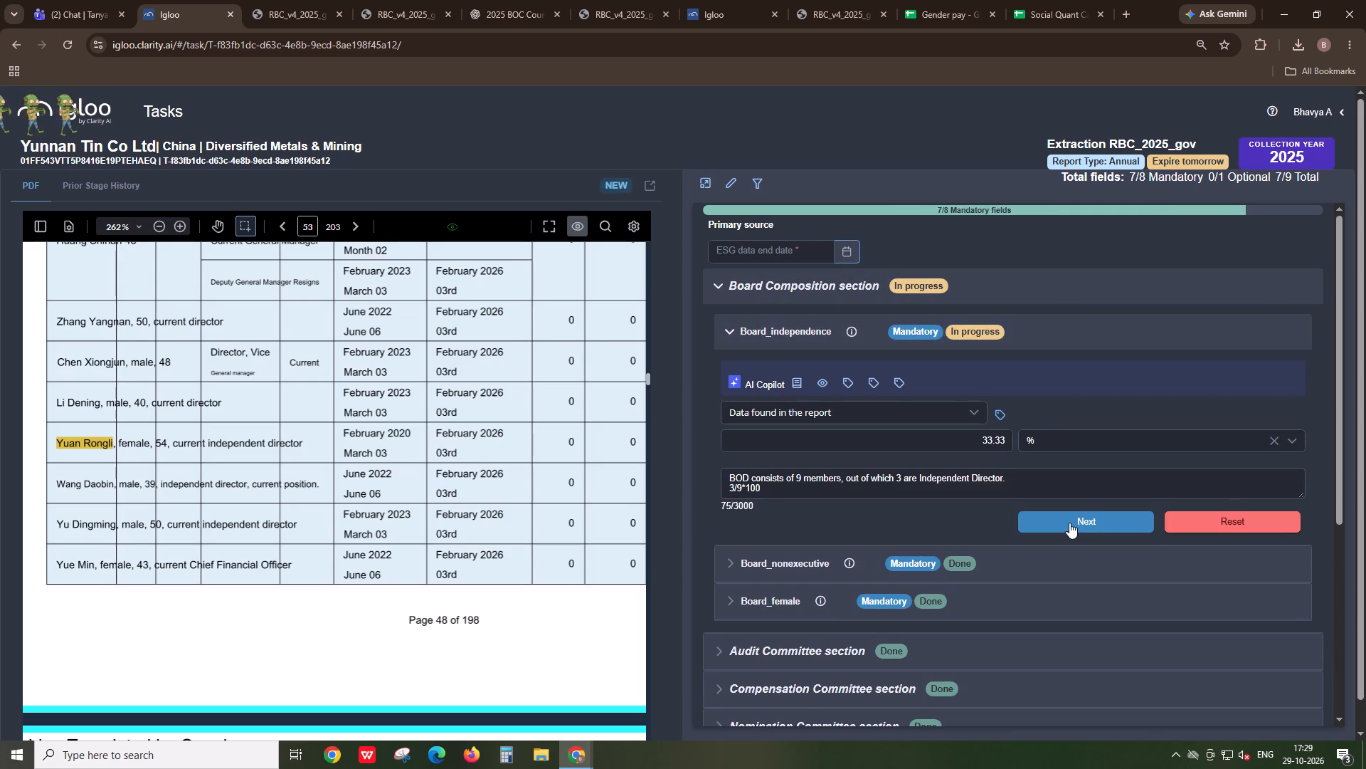
{"action": "left_click", "coordinate": [1069, 524]}
Tag the three independent directors' names in the page 53 table as extract text for Board_independence, and complete the field.
{"action": "left_click", "coordinate": [1000, 427]}
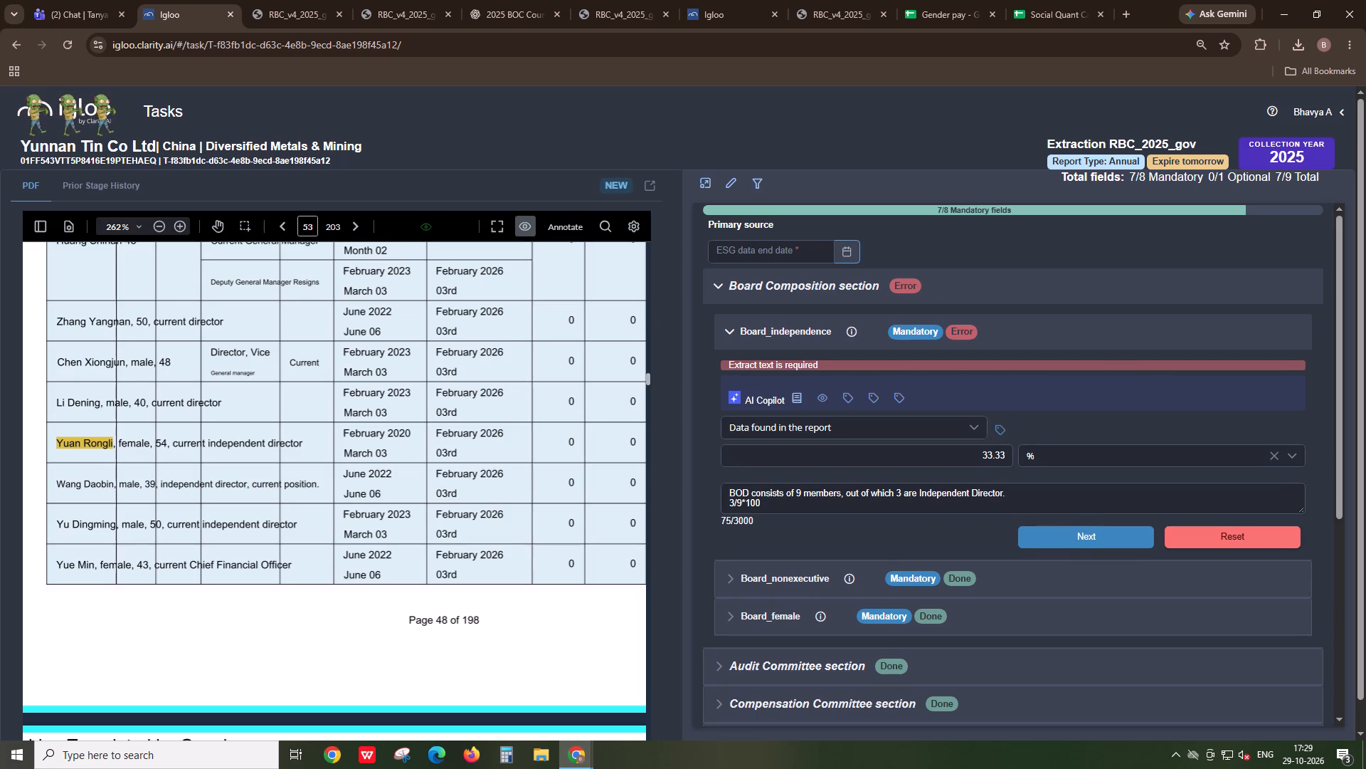
{"action": "left_click_drag", "start_coordinate": [52, 443], "coordinate": [110, 445]}
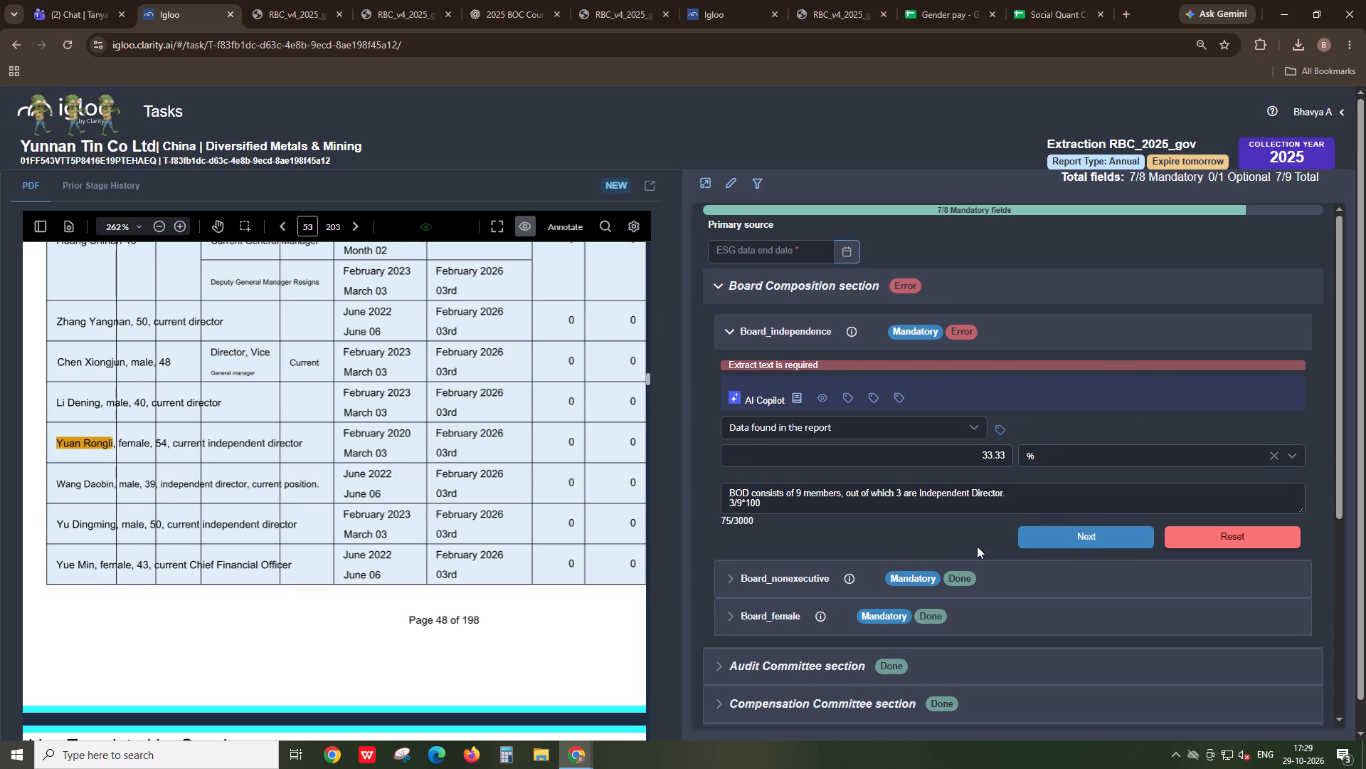
{"action": "left_click", "coordinate": [1006, 422]}
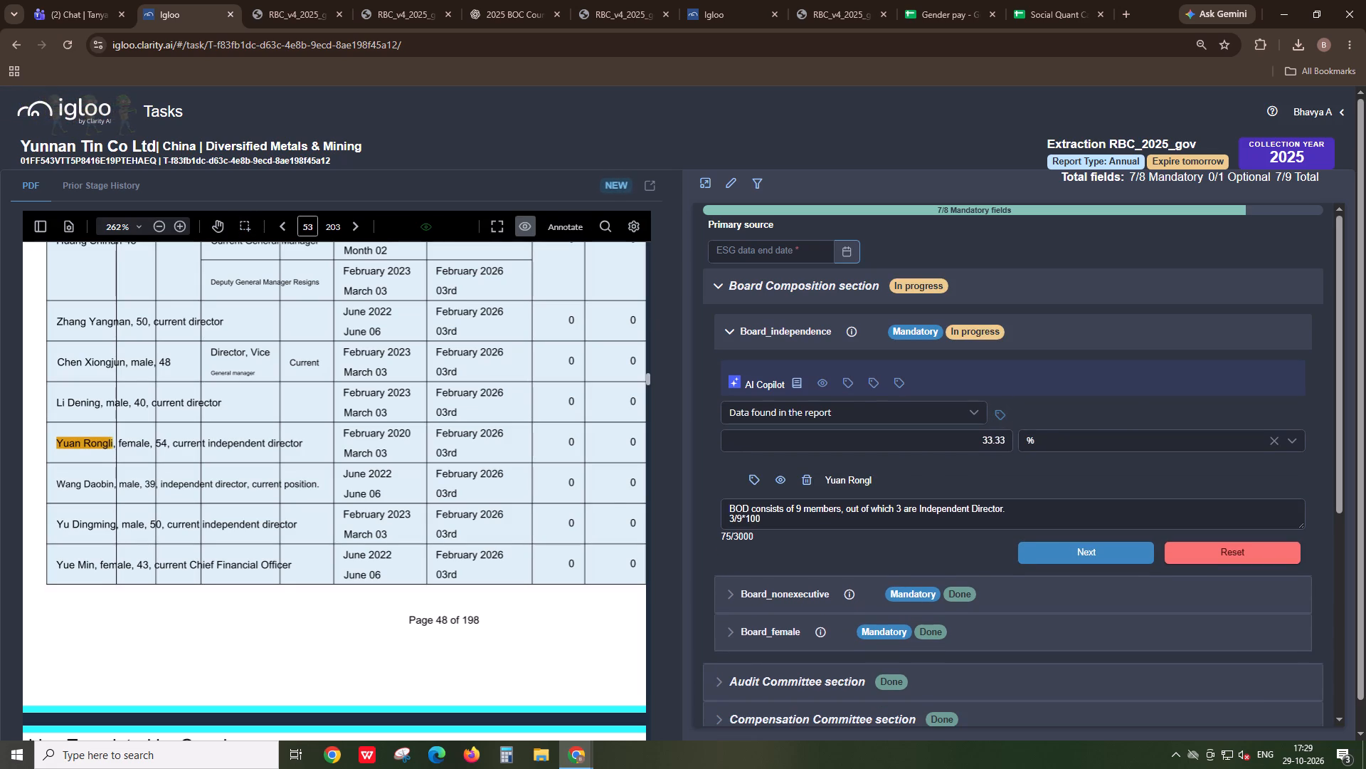
{"action": "left_click_drag", "start_coordinate": [55, 486], "coordinate": [112, 483]}
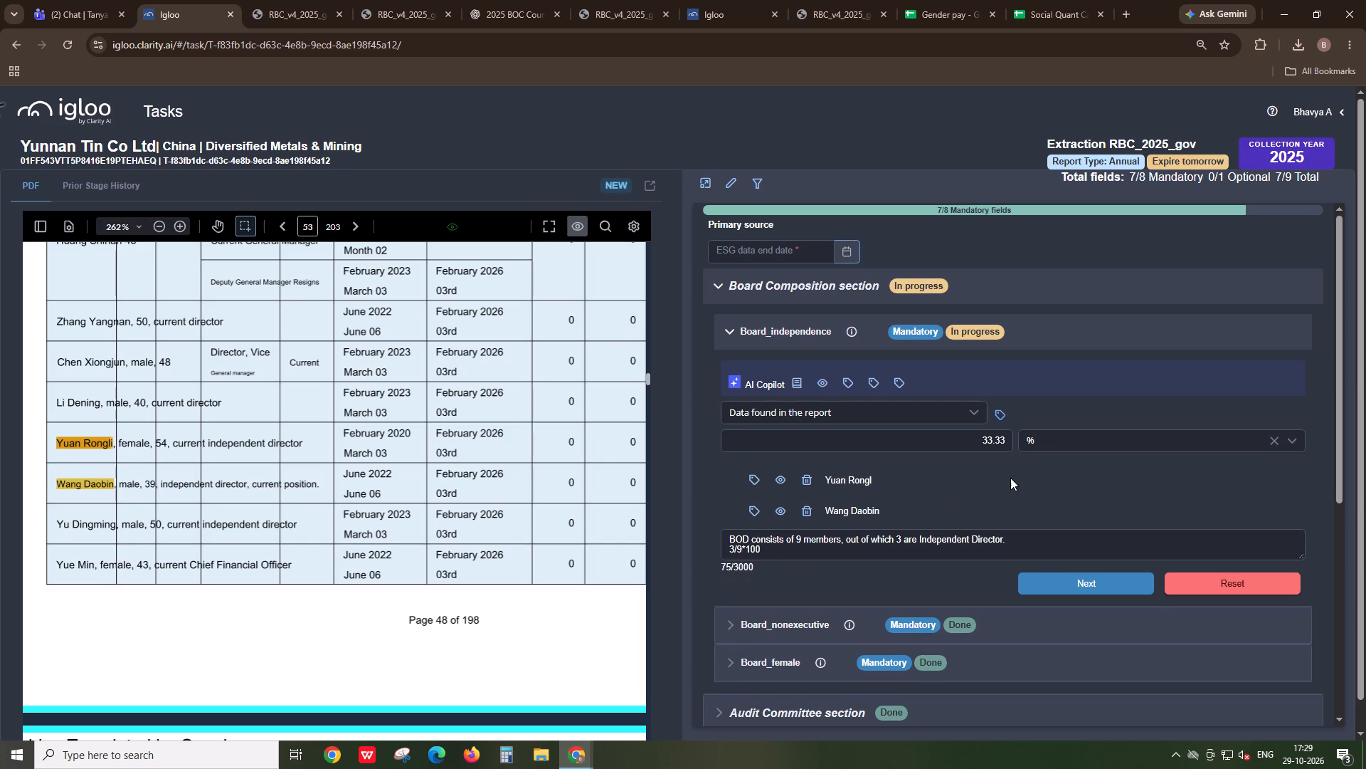
{"action": "left_click", "coordinate": [1000, 414]}
{"action": "left_click_drag", "start_coordinate": [58, 525], "coordinate": [113, 525]}
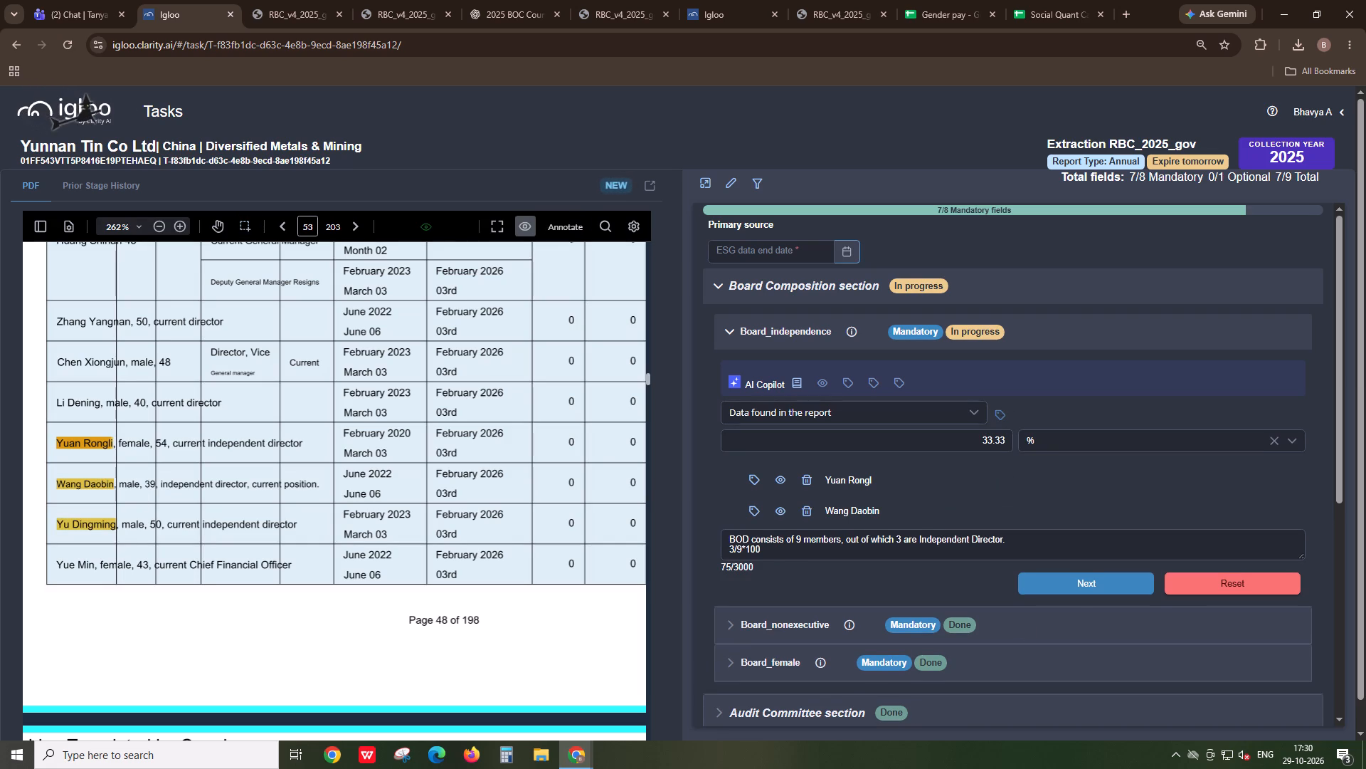
{"action": "left_click", "coordinate": [1070, 609]}
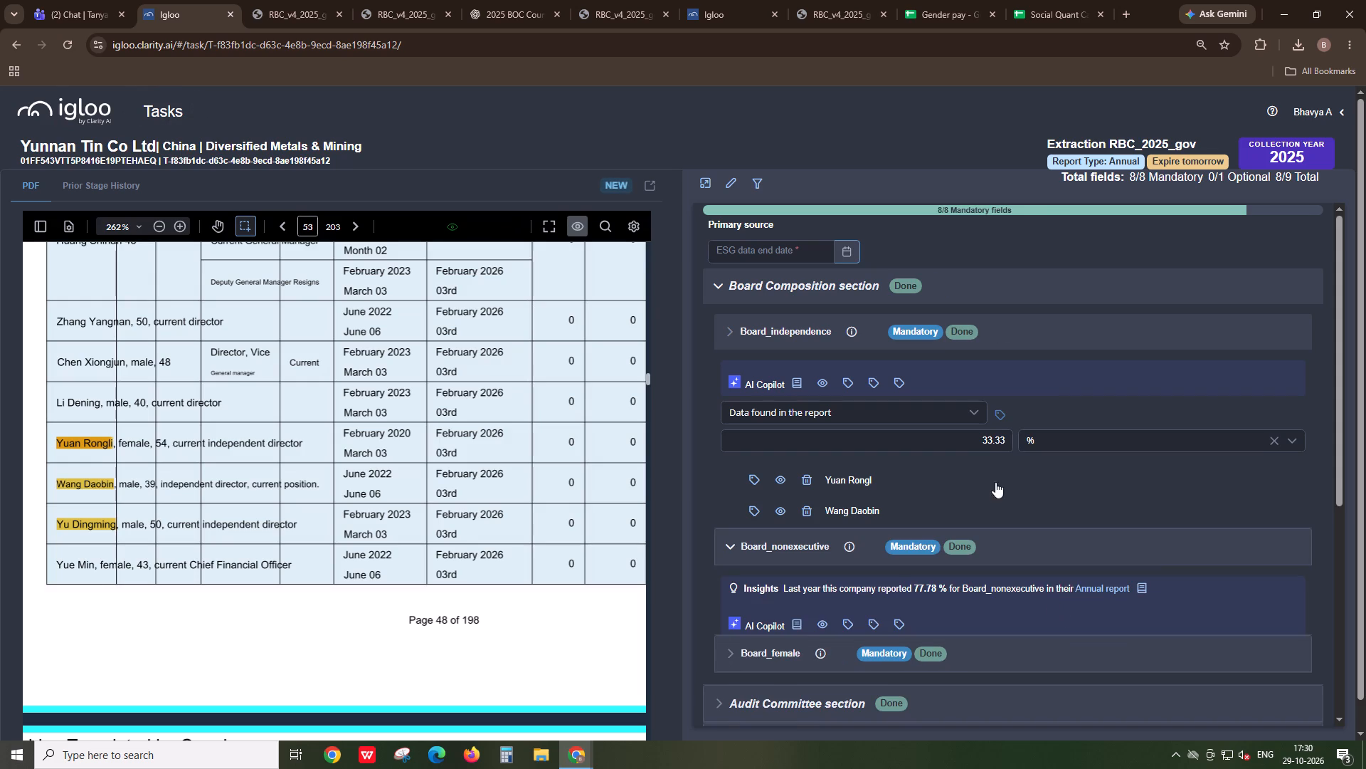
Move on to ceo_annual_compensation and examine the directors' and senior management's remuneration tables on page 57 of the downloaded annual report PDF.
{"action": "left_click", "coordinate": [913, 286]}
{"action": "left_click", "coordinate": [840, 538]}
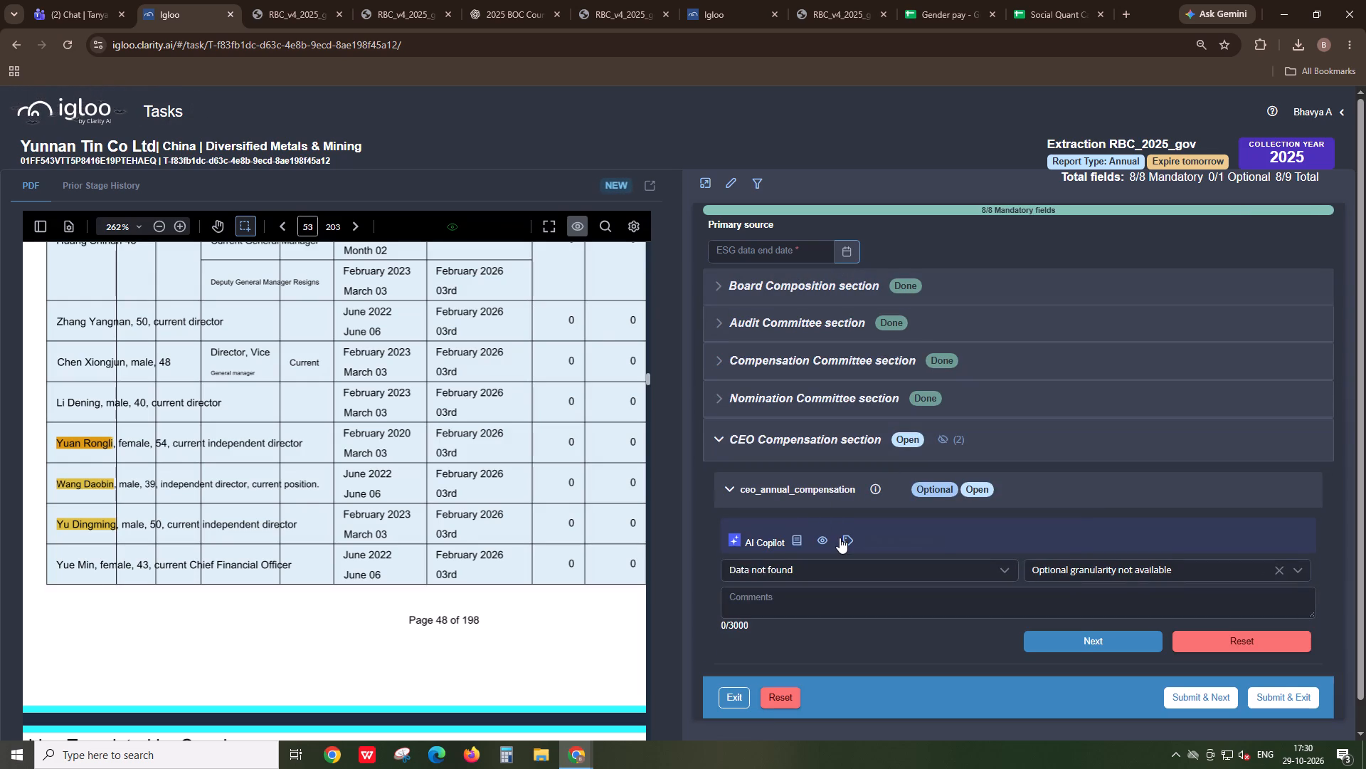
{"action": "scroll", "coordinate": [184, 528], "scroll_direction": "up", "scroll_amount": 6}
{"action": "left_click", "coordinate": [277, 0]}
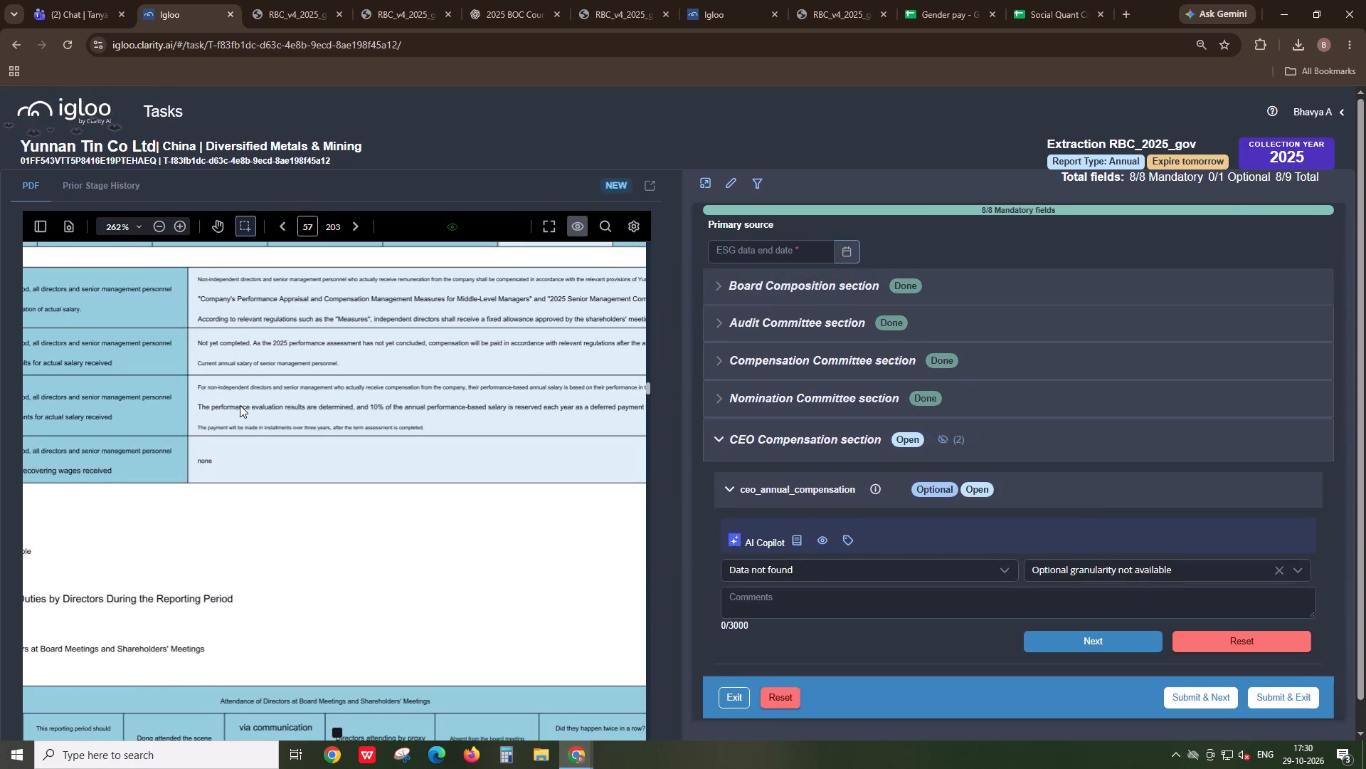
{"action": "left_click", "coordinate": [532, 109]}
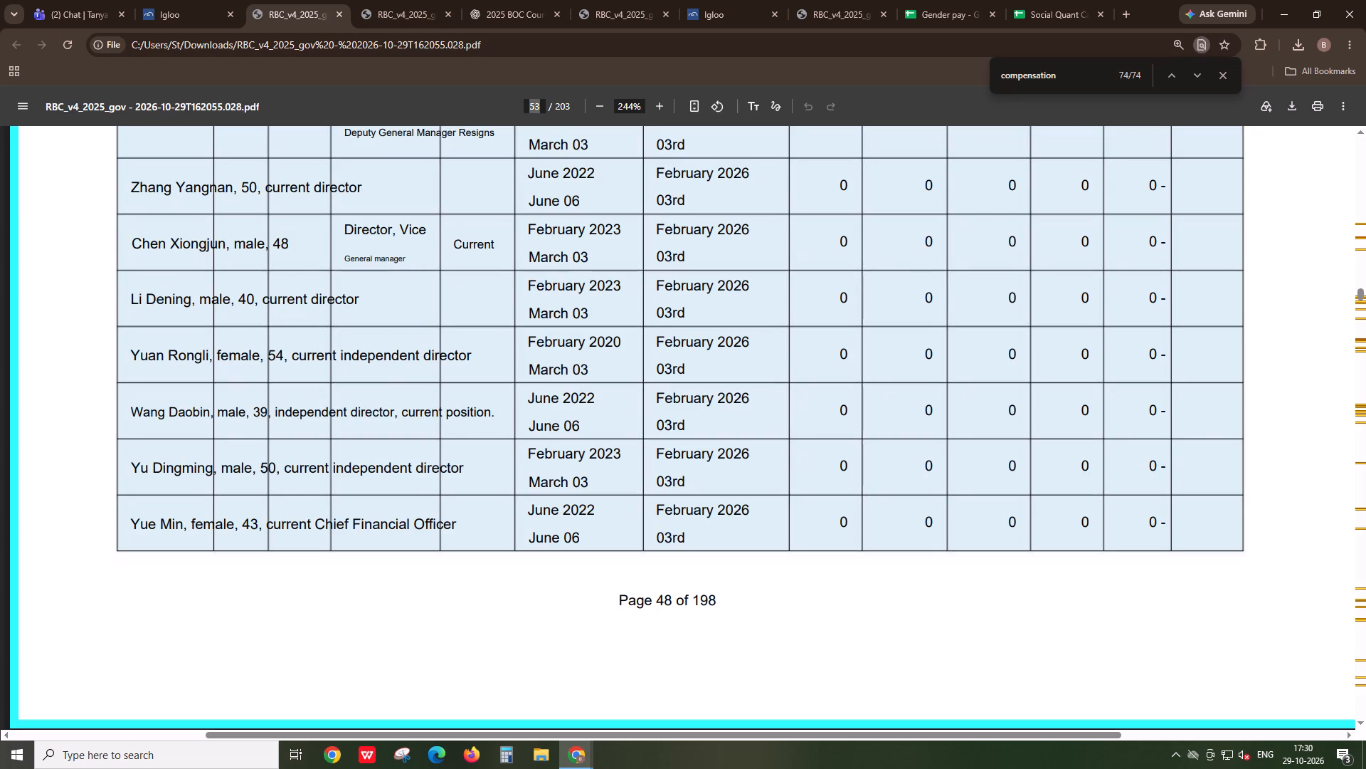
{"action": "type", "text": "57"}
{"action": "key", "text": "Return"}
{"action": "scroll", "coordinate": [532, 109], "scroll_direction": "up", "scroll_amount": 1}
{"action": "scroll", "coordinate": [534, 240], "scroll_direction": "down", "scroll_amount": 4}
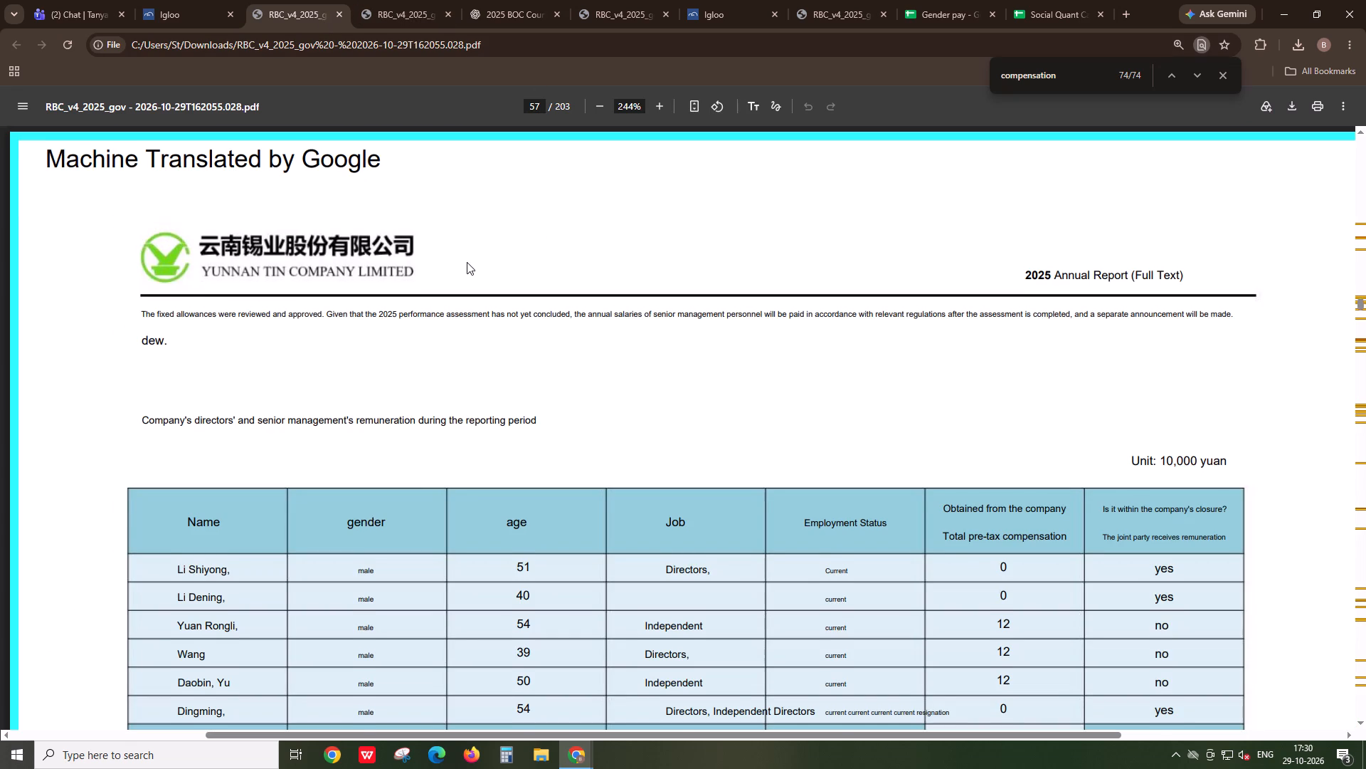
{"action": "scroll", "coordinate": [443, 291], "scroll_direction": "up", "scroll_amount": 2}
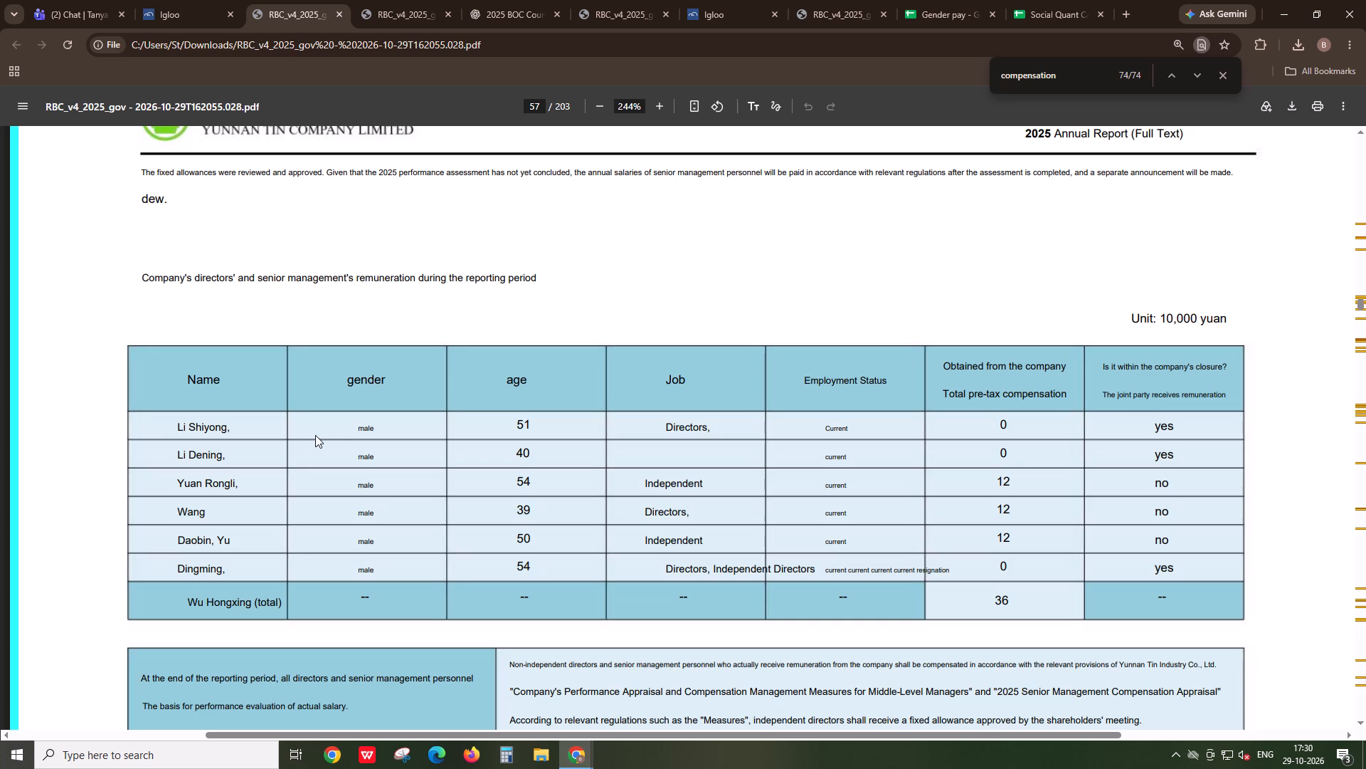
{"action": "scroll", "coordinate": [271, 511], "scroll_direction": "down", "scroll_amount": 5}
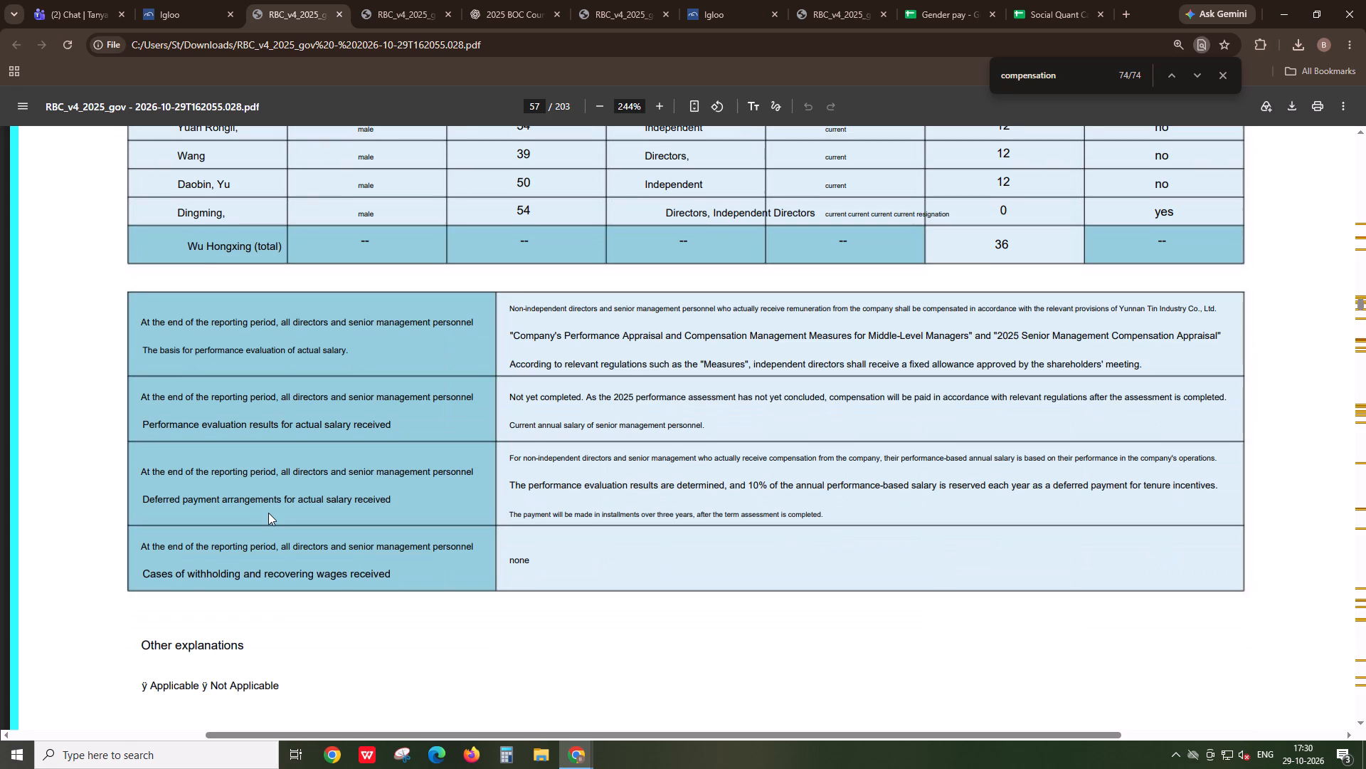
Back in Igloo, read the AI Copilot explanation for ceo_annual_compensation and close it.
{"action": "left_click", "coordinate": [212, 0]}
{"action": "left_click", "coordinate": [788, 536]}
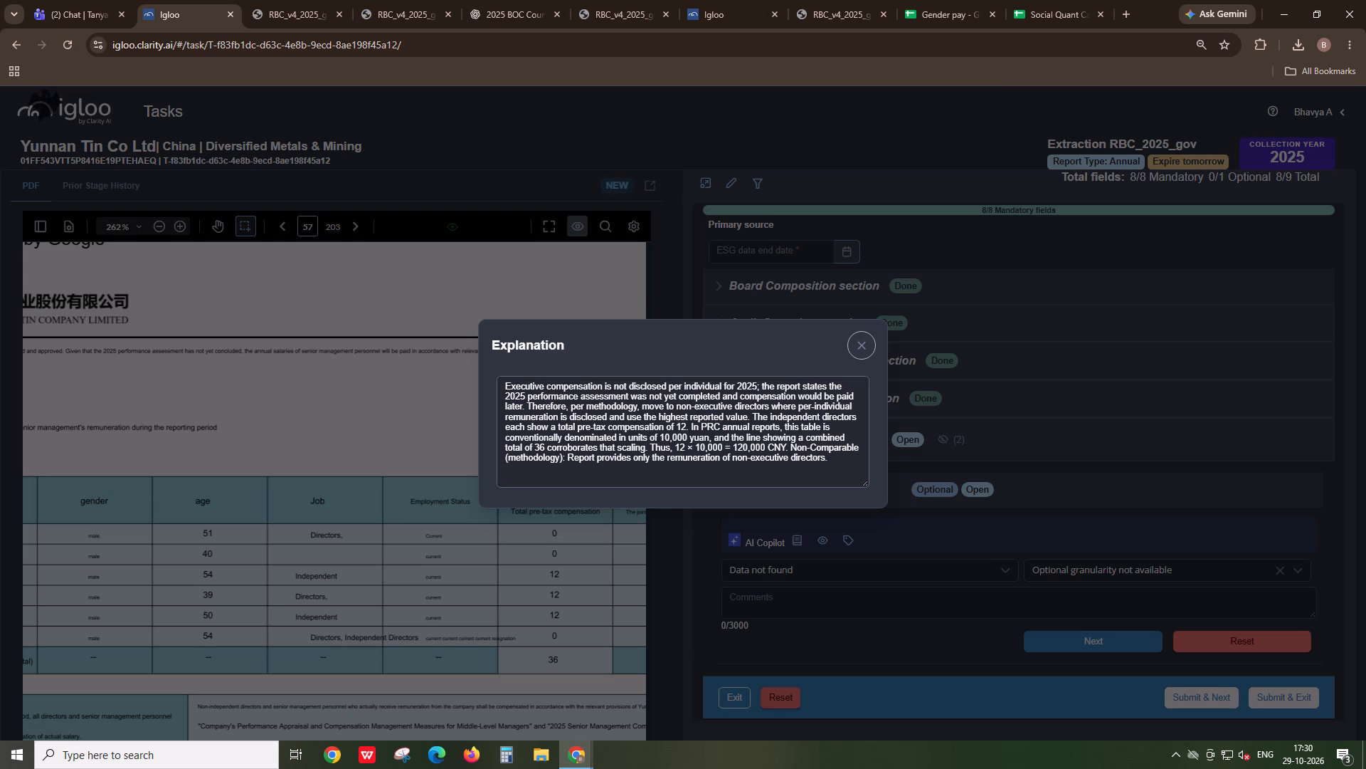
{"action": "left_click", "coordinate": [873, 353]}
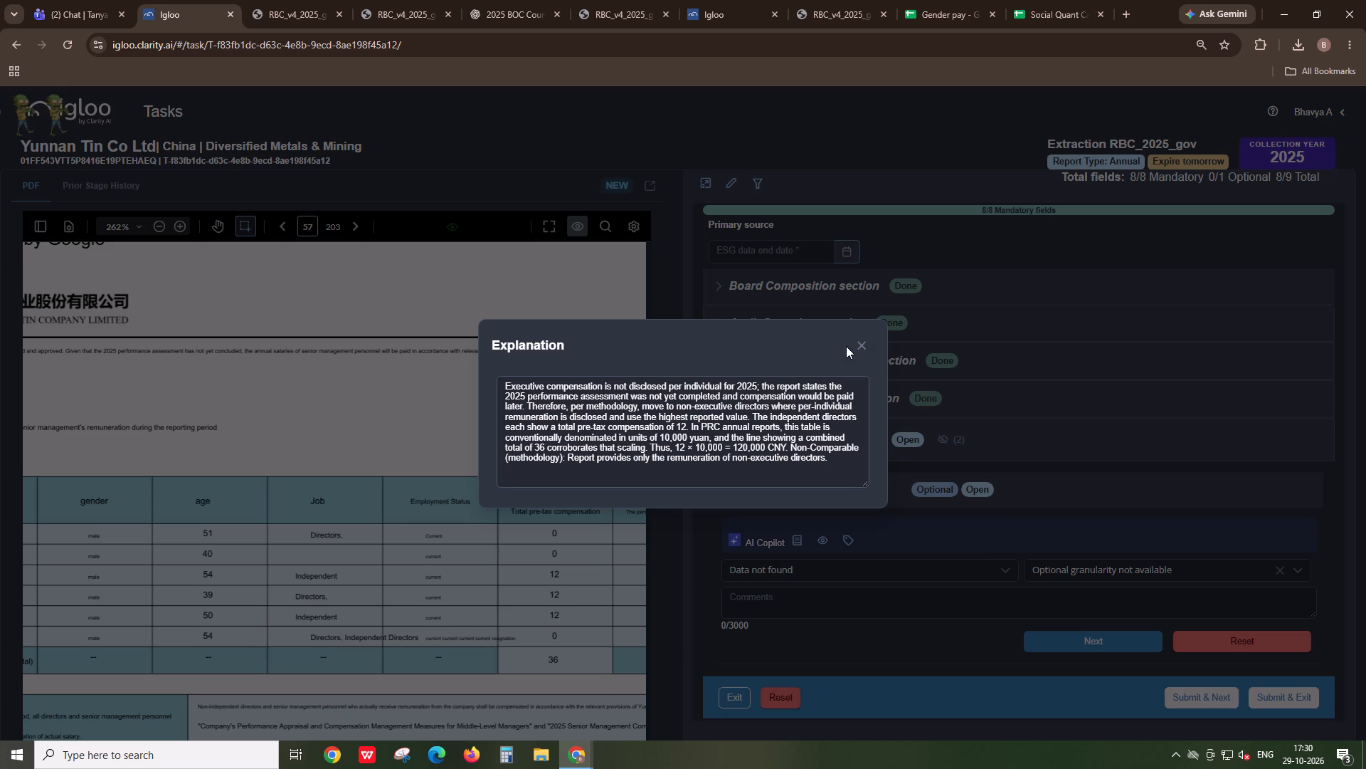
{"action": "left_click", "coordinate": [845, 346]}
{"action": "left_click", "coordinate": [859, 345]}
Return to the downloaded annual report PDF to check the explanation against the page 57 remuneration tables.
{"action": "left_click", "coordinate": [292, 0]}
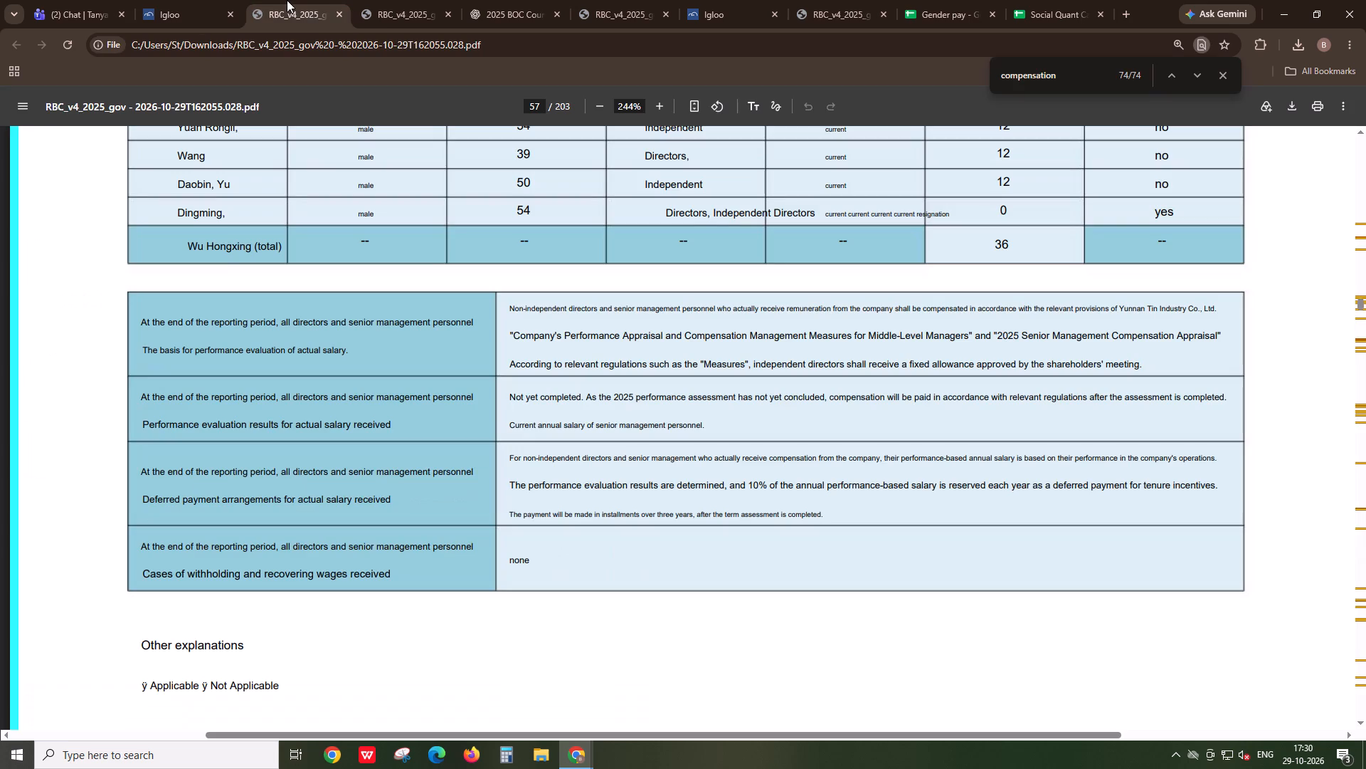
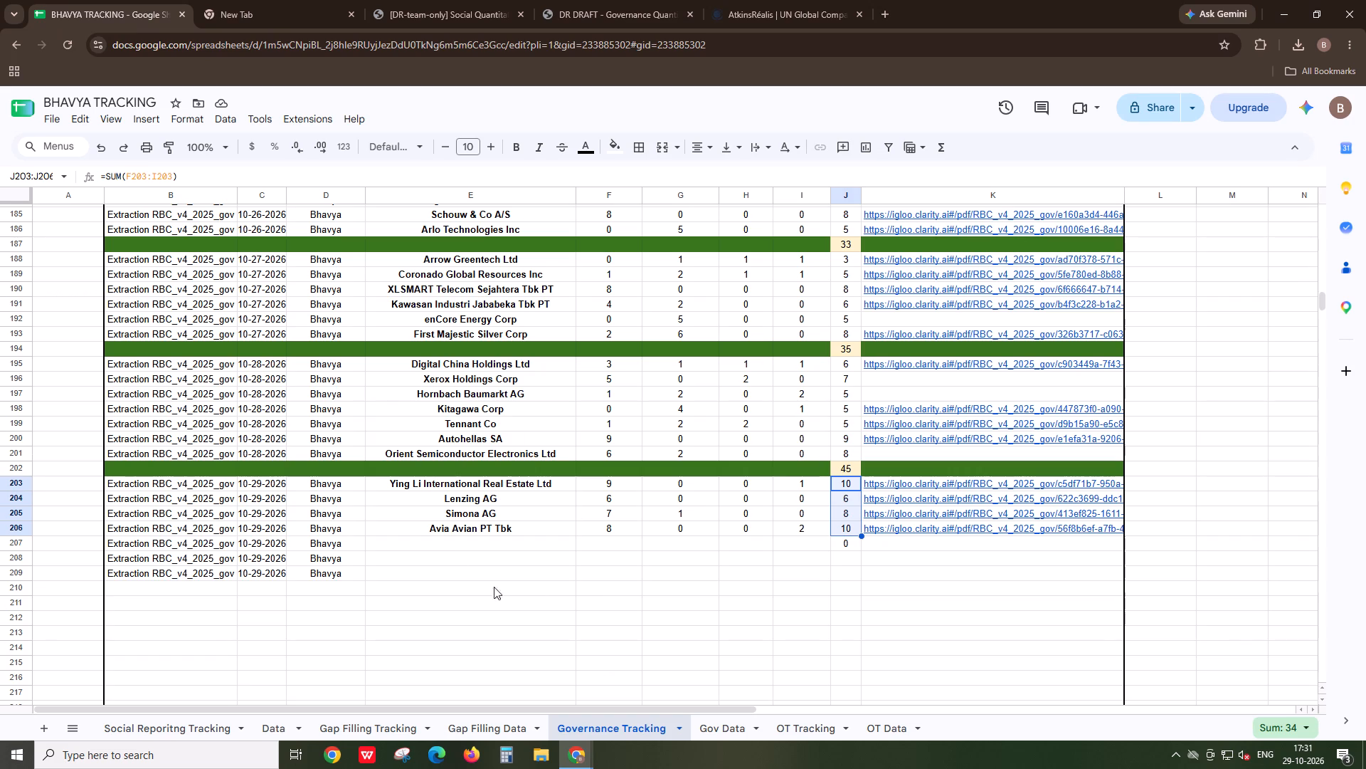
Enter Yunnan Tin Co Ltd as the company in row 207 of the Governance Tracking sheet, below Avia Avian PT Tbk.
{"action": "left_click", "coordinate": [456, 535]}
{"action": "left_click", "coordinate": [453, 546]}
{"action": "key", "text": "ctrl+v"}
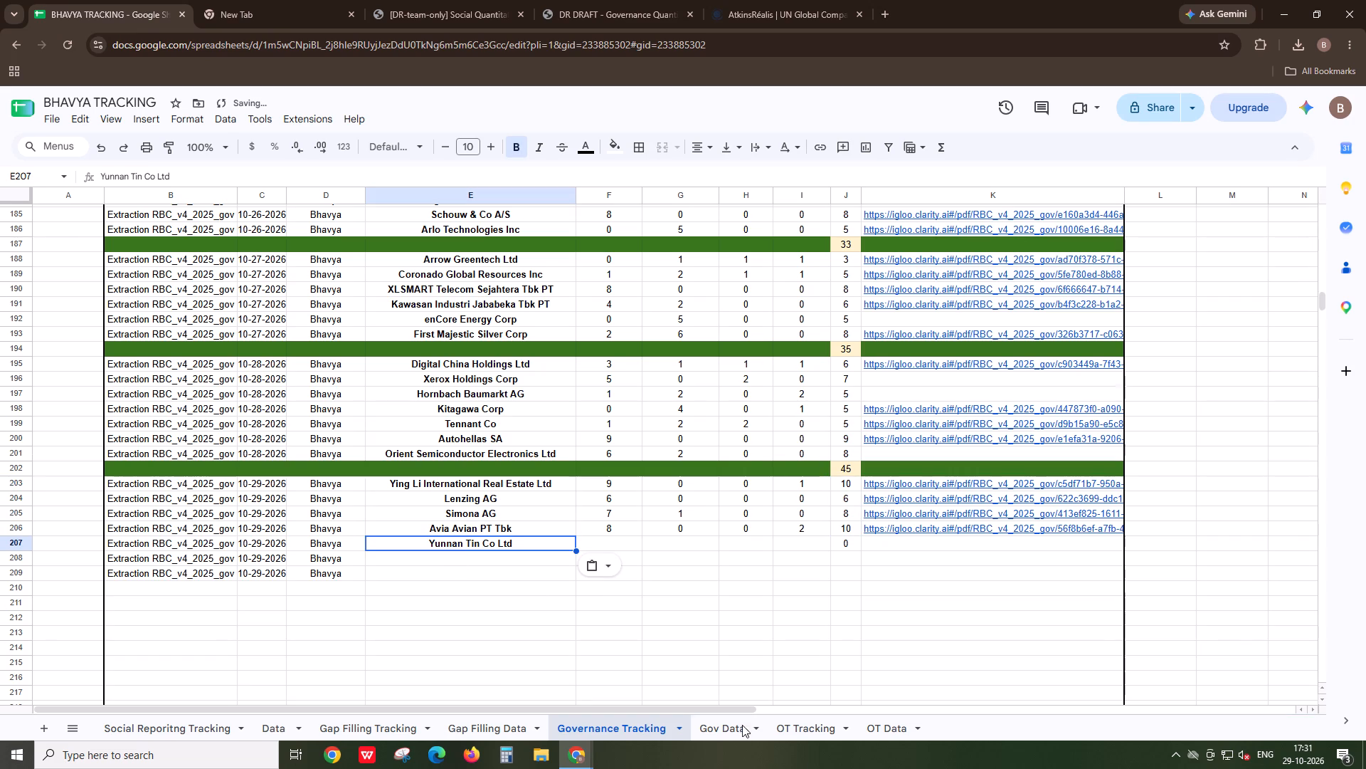
Enter Yunnan Tin Co Ltd in cell A496 of the Gov Data sheet to begin the company's data block.
{"action": "left_click", "coordinate": [738, 723]}
{"action": "left_click", "coordinate": [85, 644]}
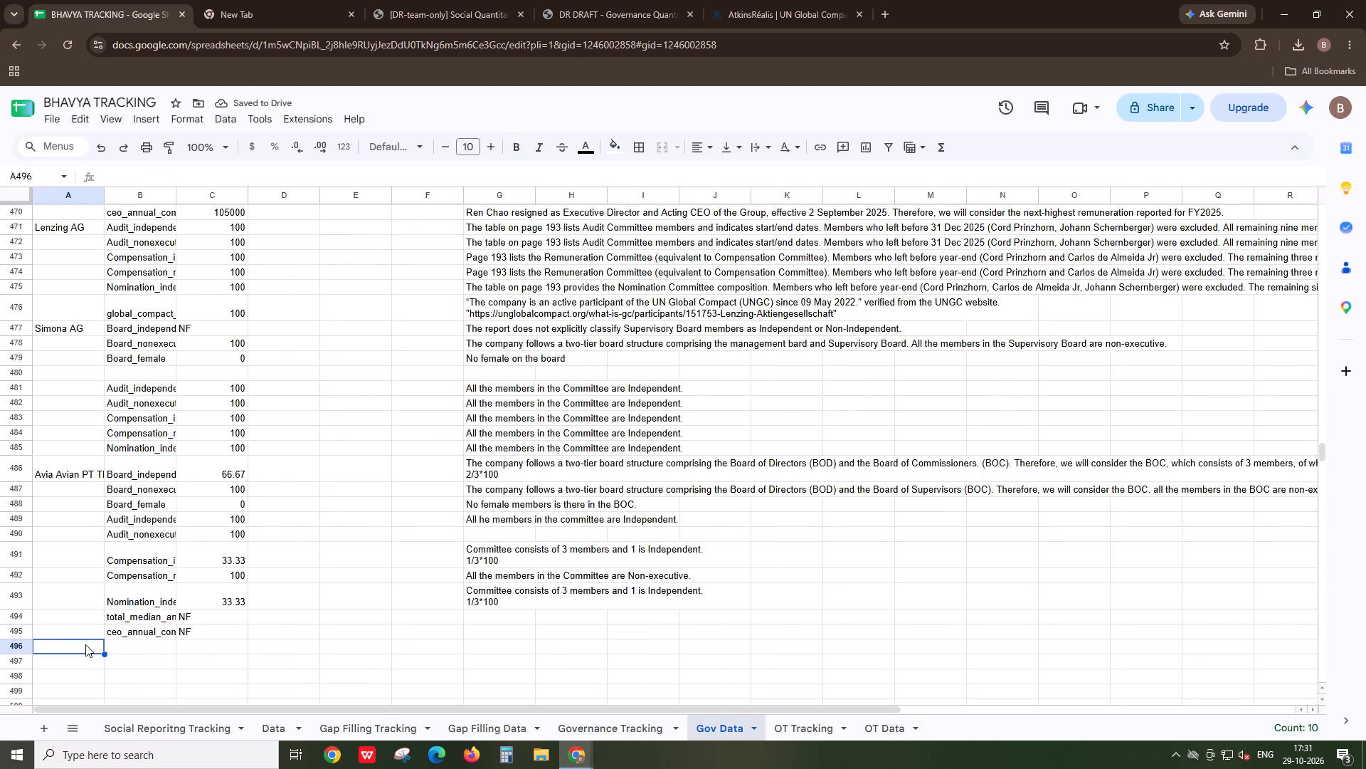
{"action": "key", "text": "ctrl+v"}
Switch back through Igloo to the downloaded annual report PDF and examine the directors' and senior management's remuneration table on page 57.
{"action": "key", "text": "alt+Tab"}
{"action": "left_click", "coordinate": [823, 291]}
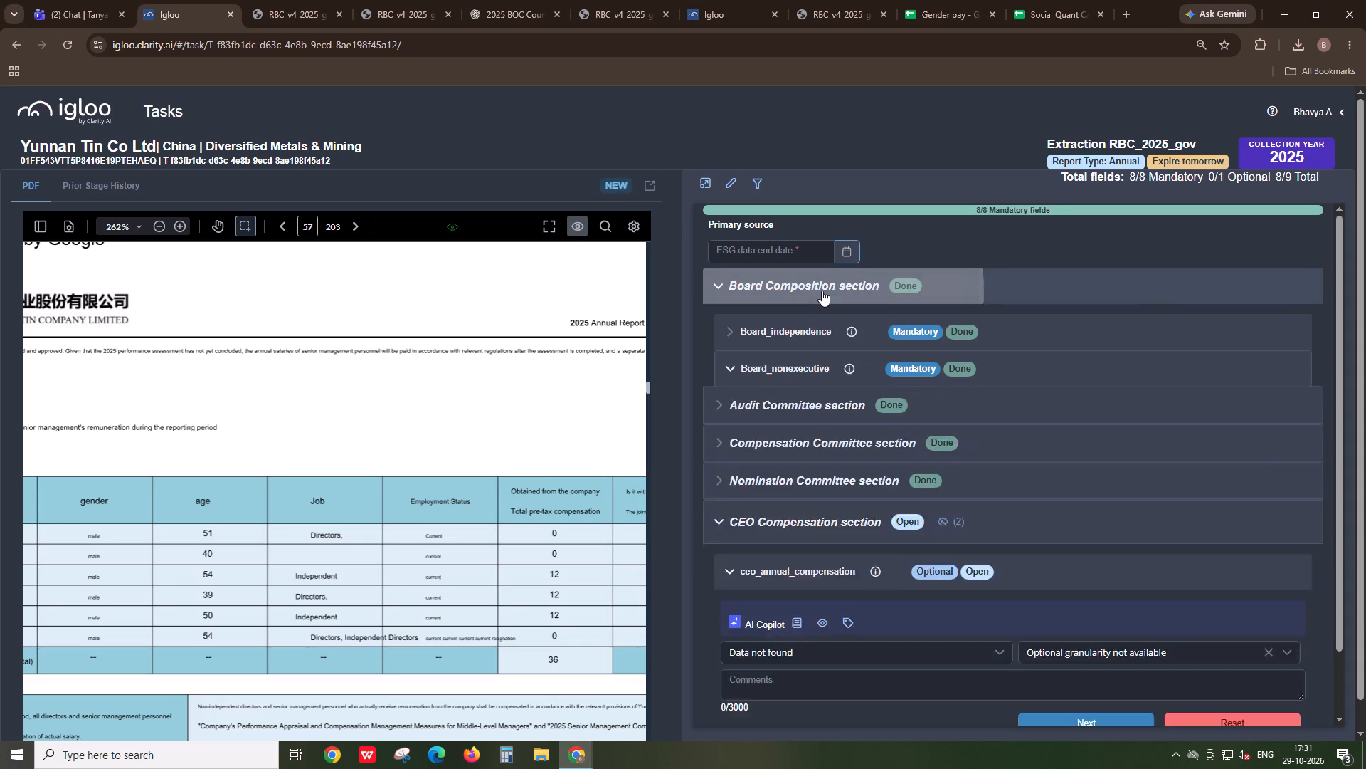
{"action": "left_click", "coordinate": [822, 291]}
{"action": "left_click", "coordinate": [347, 0]}
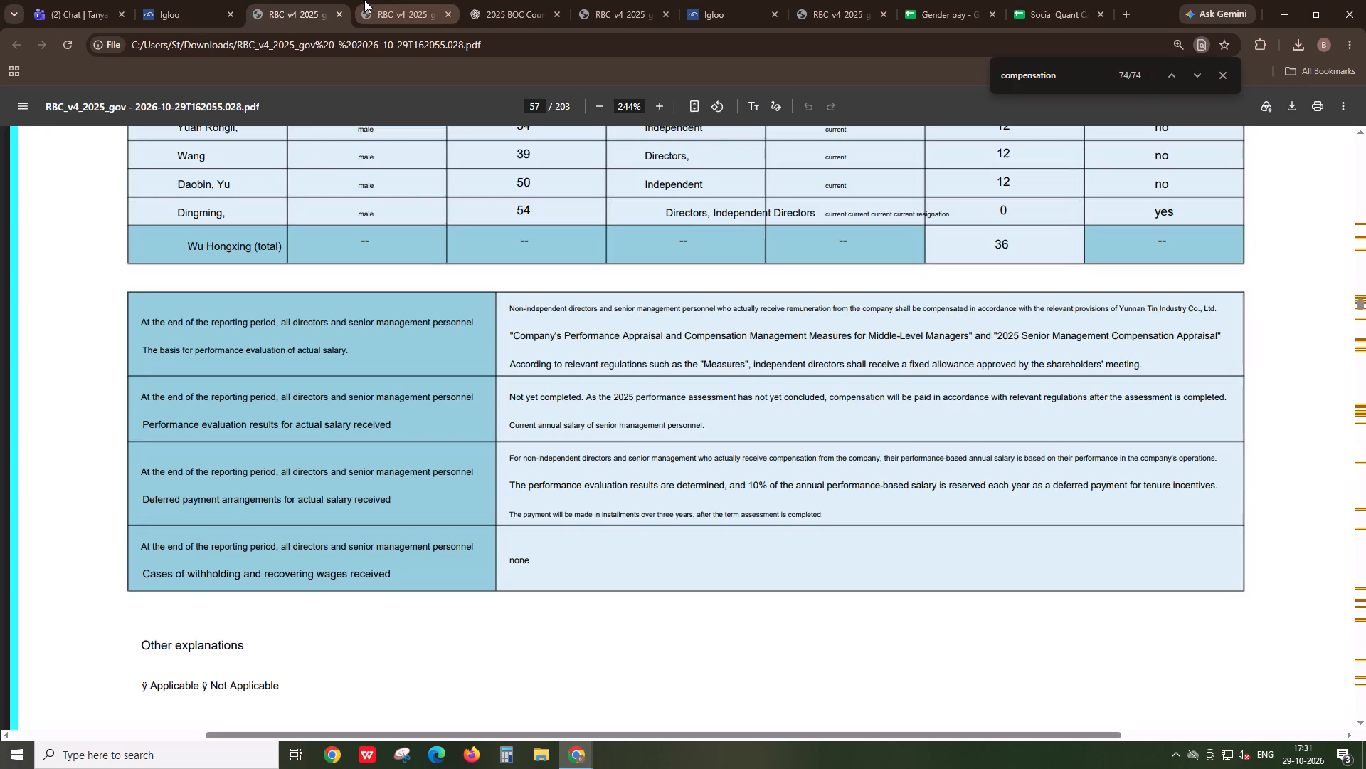
{"action": "left_click", "coordinate": [383, 0]}
{"action": "left_click", "coordinate": [244, 0]}
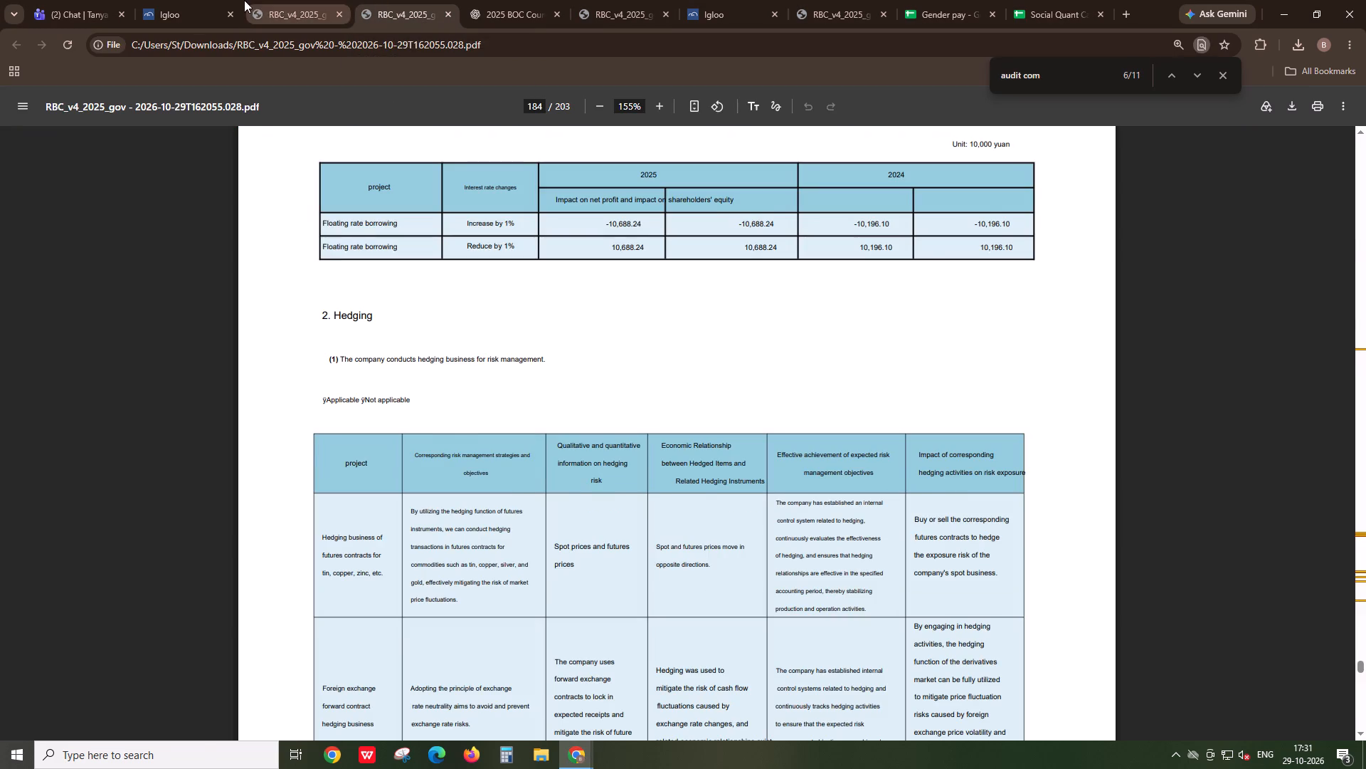
{"action": "scroll", "coordinate": [319, 511], "scroll_direction": "up", "scroll_amount": 3}
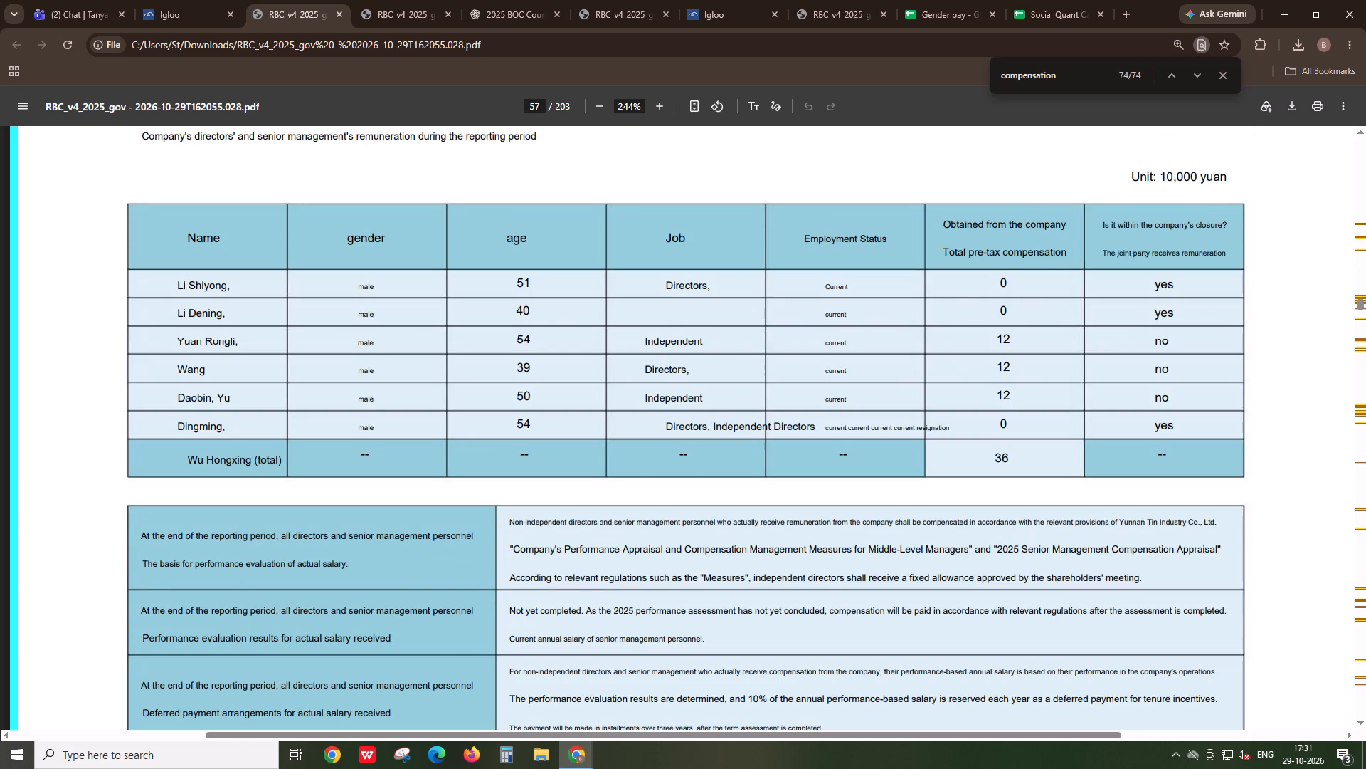
{"action": "scroll", "coordinate": [388, 427], "scroll_direction": "up", "scroll_amount": 2}
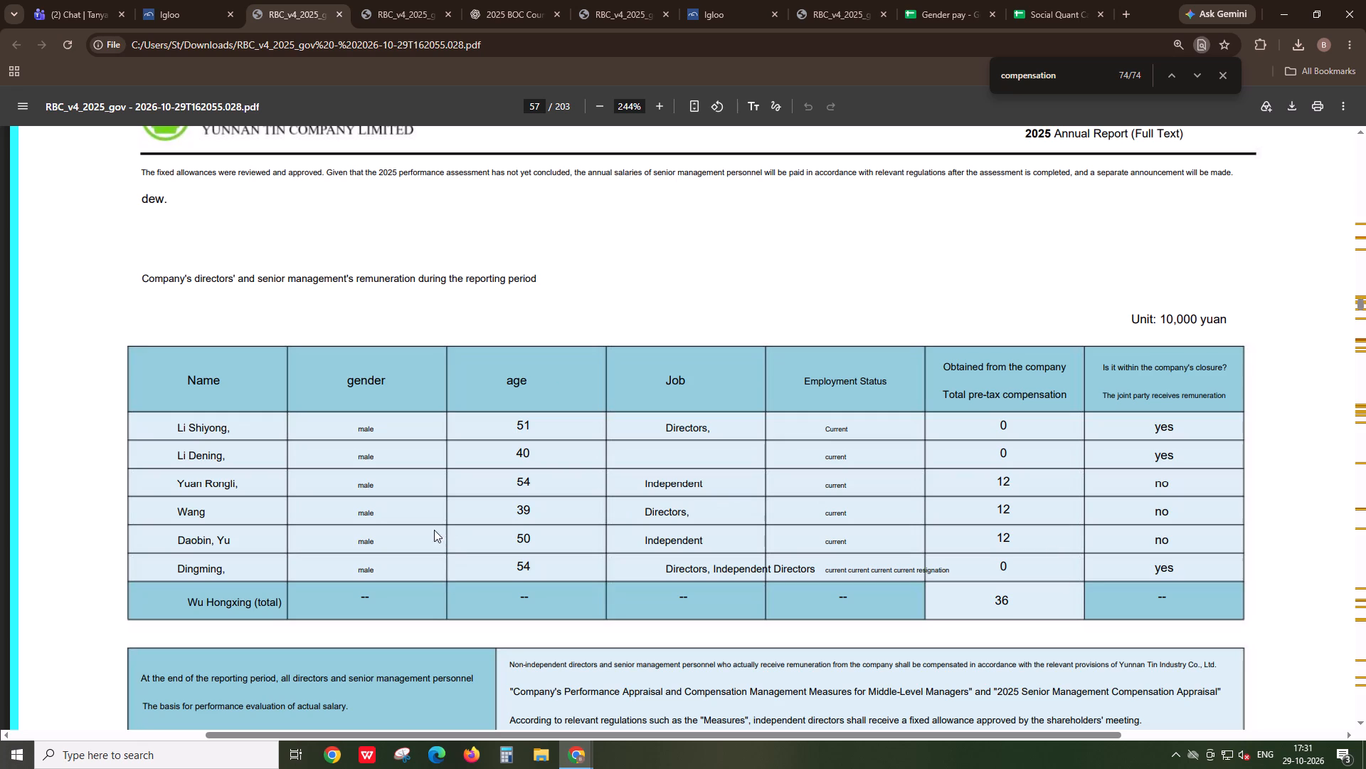
Go to page 53 in the second copy of the annual report and compare its directors and senior management table with page 57's remuneration table.
{"action": "left_click", "coordinate": [355, 0]}
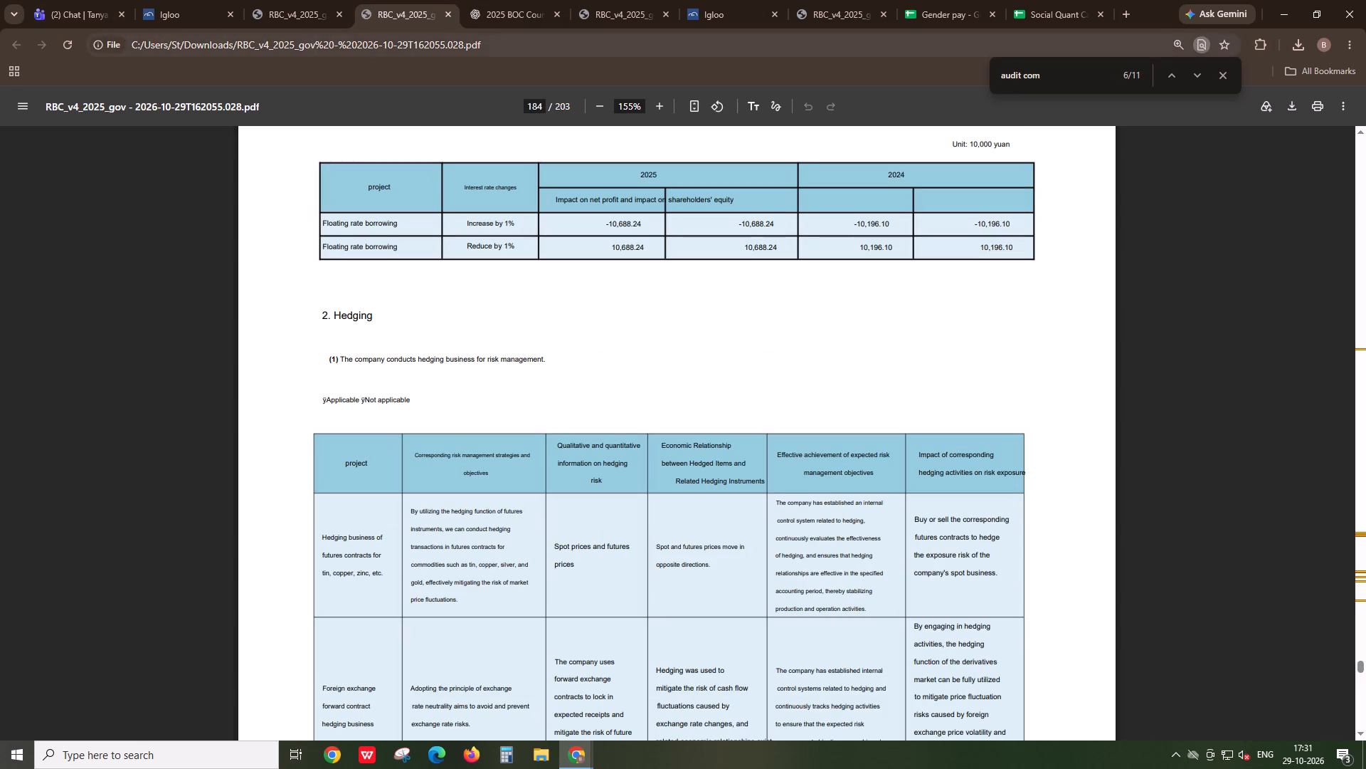
{"action": "left_click", "coordinate": [531, 104]}
{"action": "type", "text": "53"}
{"action": "key", "text": "Return"}
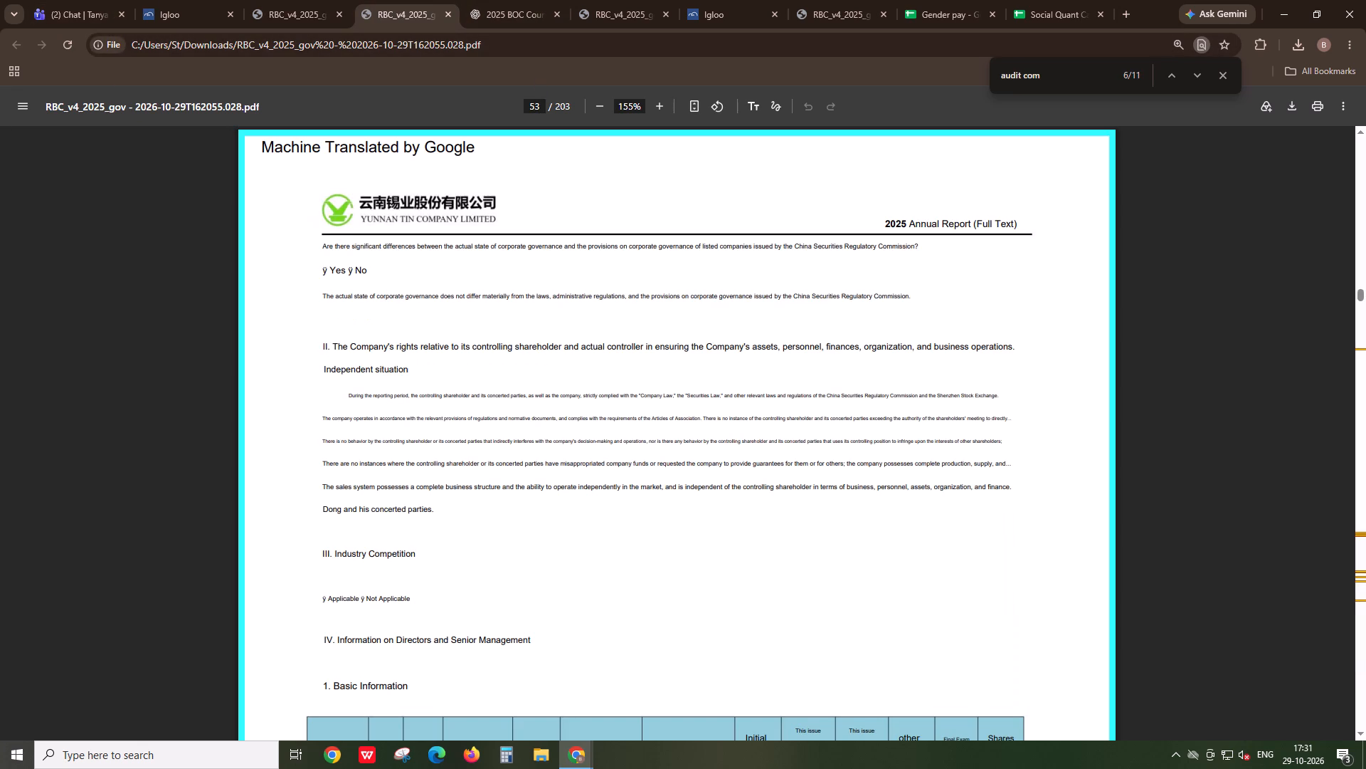
{"action": "scroll", "coordinate": [531, 78], "scroll_direction": "up", "scroll_amount": 1}
{"action": "scroll", "coordinate": [78, 479], "scroll_direction": "down", "scroll_amount": 6}
{"action": "scroll", "coordinate": [63, 469], "scroll_direction": "up", "scroll_amount": 1}
{"action": "scroll", "coordinate": [58, 458], "scroll_direction": "down", "scroll_amount": 5}
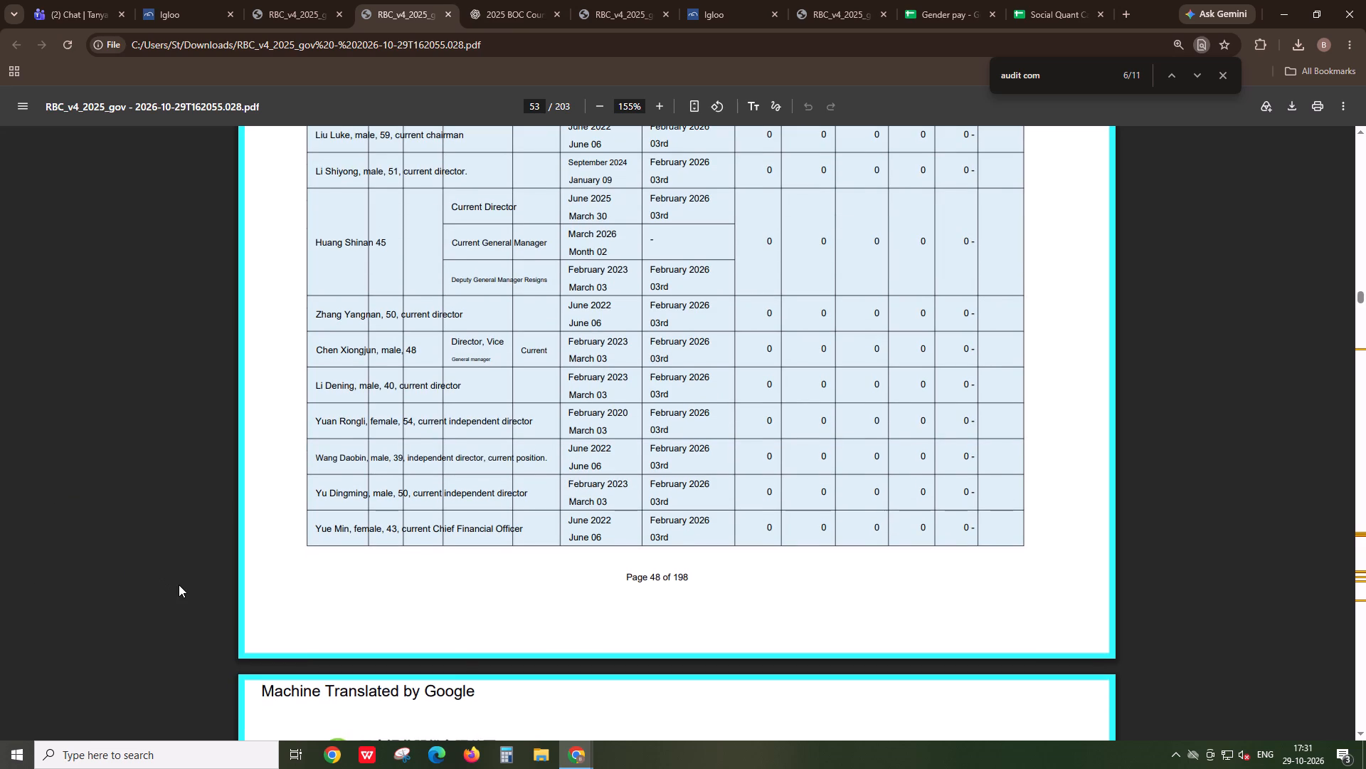
{"action": "left_click", "coordinate": [301, 0]}
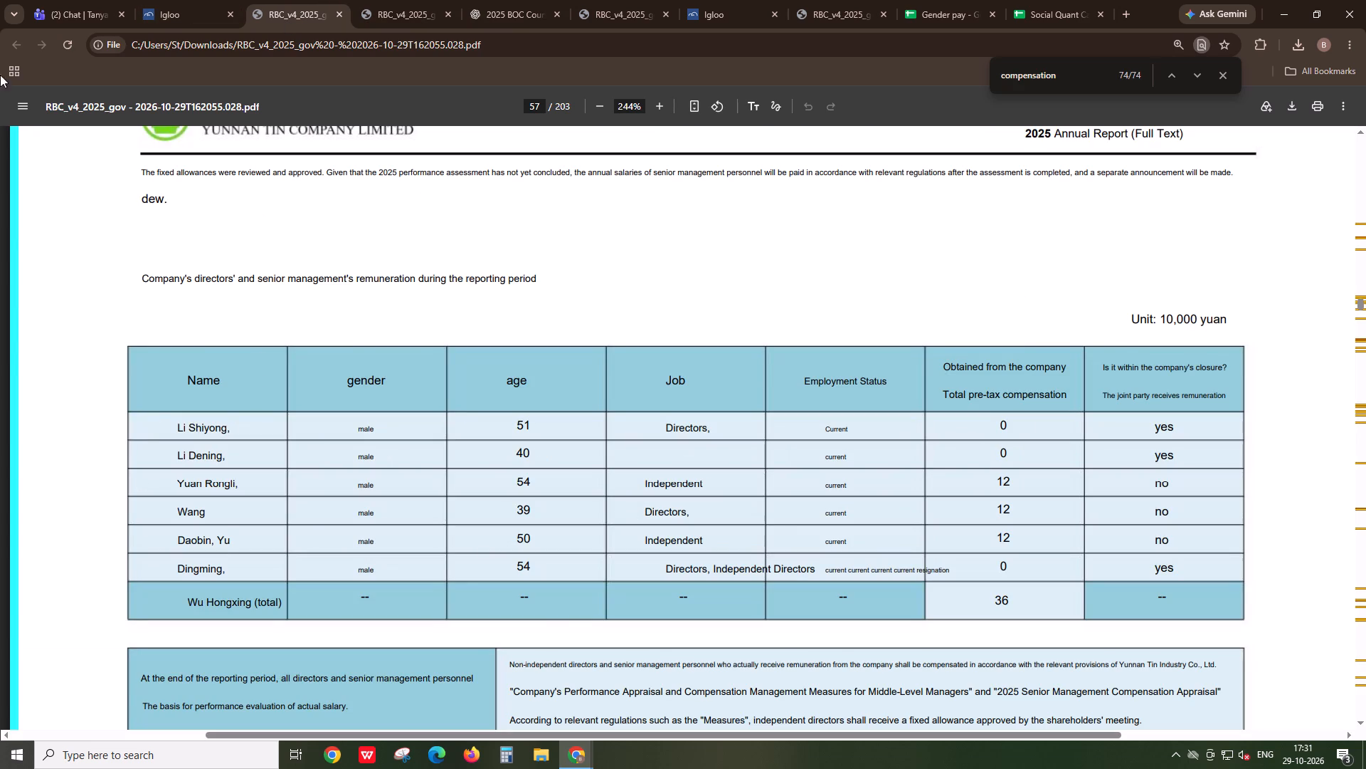
{"action": "left_click", "coordinate": [223, 0]}
{"action": "left_click", "coordinate": [295, 0]}
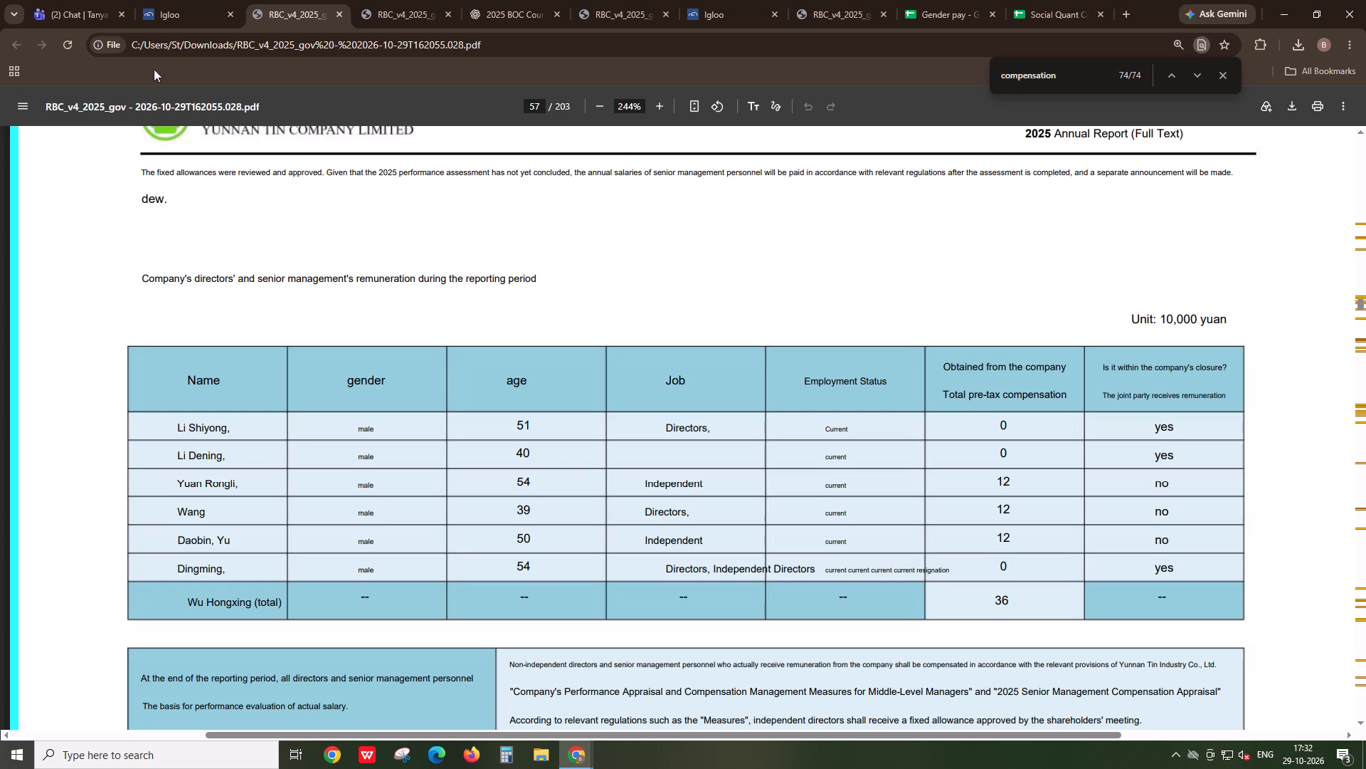
Switch to the Governance Quantitative Metrics Methodology PDF in the tracking sheet's browser window and search it for "pre-tax".
{"action": "key", "text": "alt+Tab"}
{"action": "key", "text": "alt+Tab"}
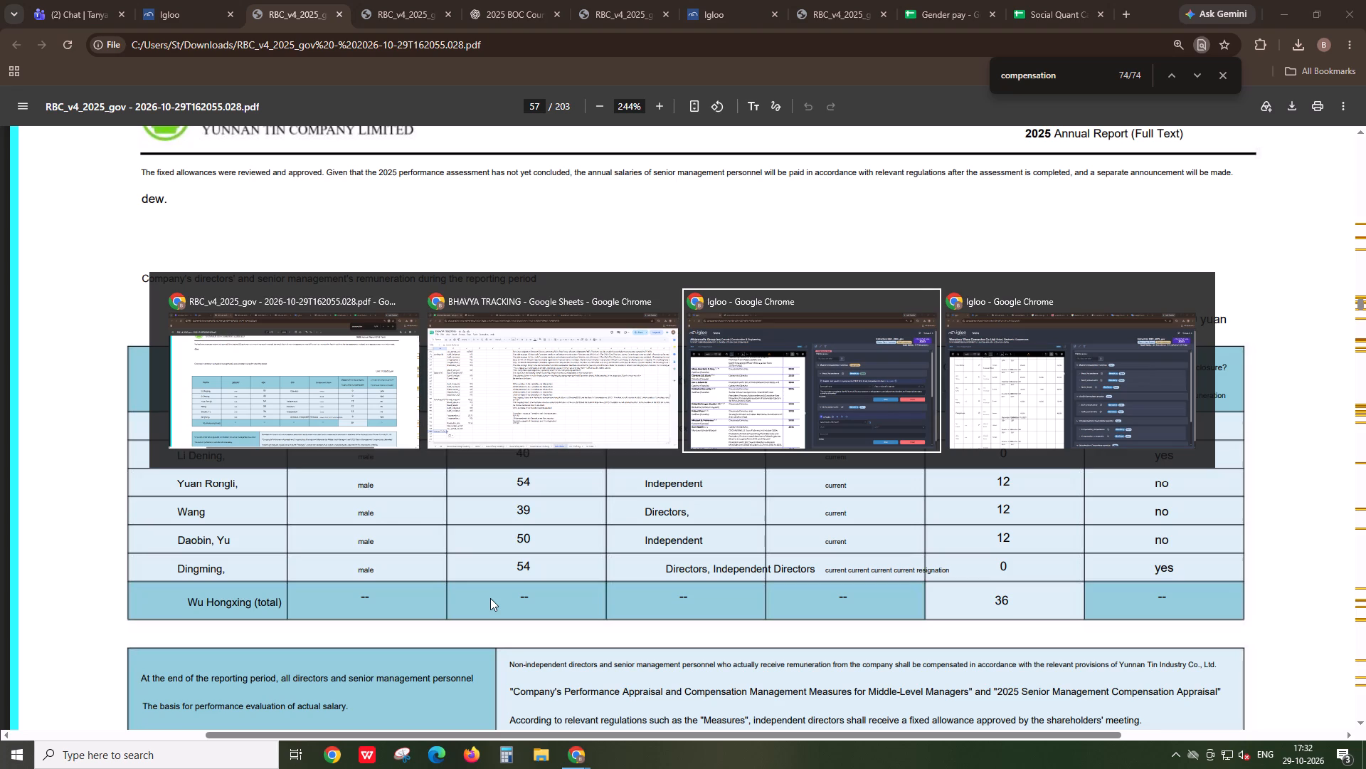
{"action": "key", "text": "alt+Tab"}
{"action": "key", "text": "alt+Tab"}
{"action": "key", "text": "alt+Tab"}
{"action": "left_click", "coordinate": [639, 0]}
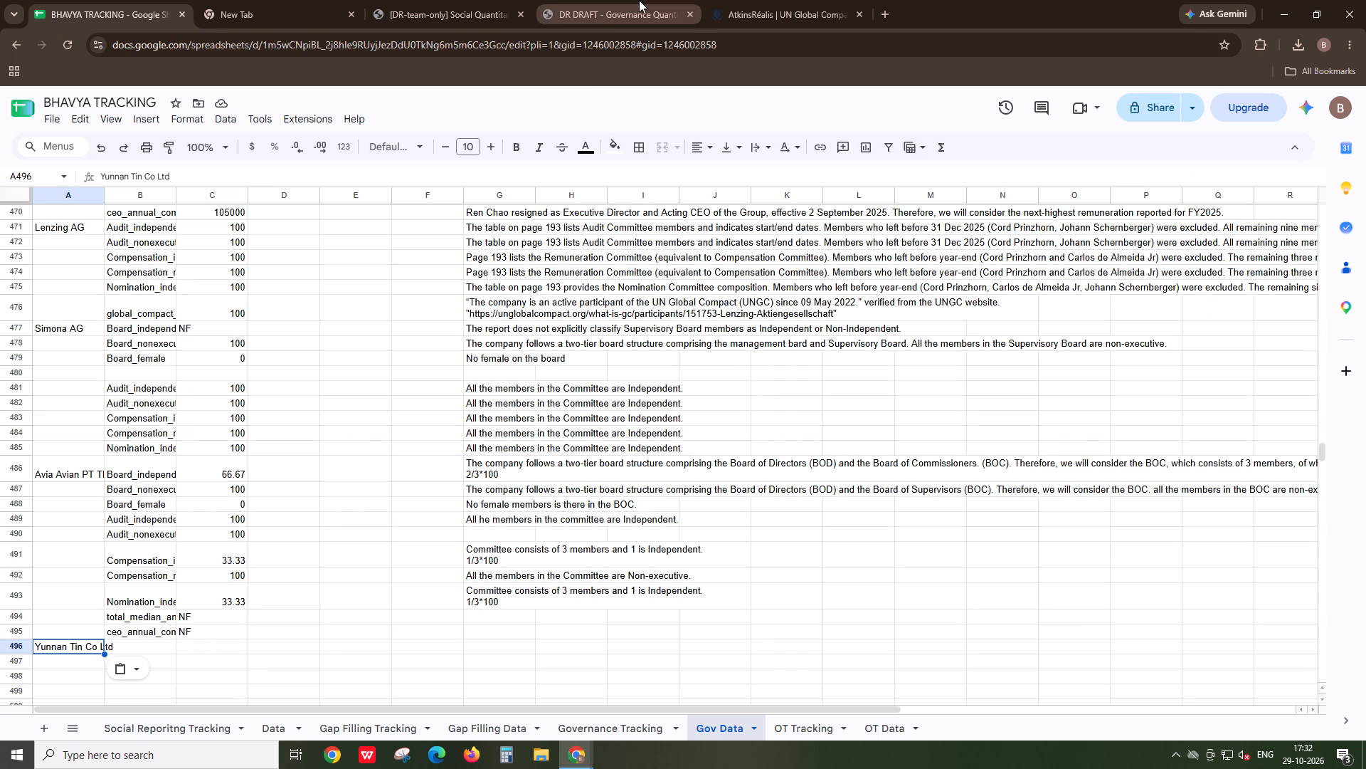
{"action": "key", "text": "ctrl+f"}
{"action": "type", "text": "pre-tax"}
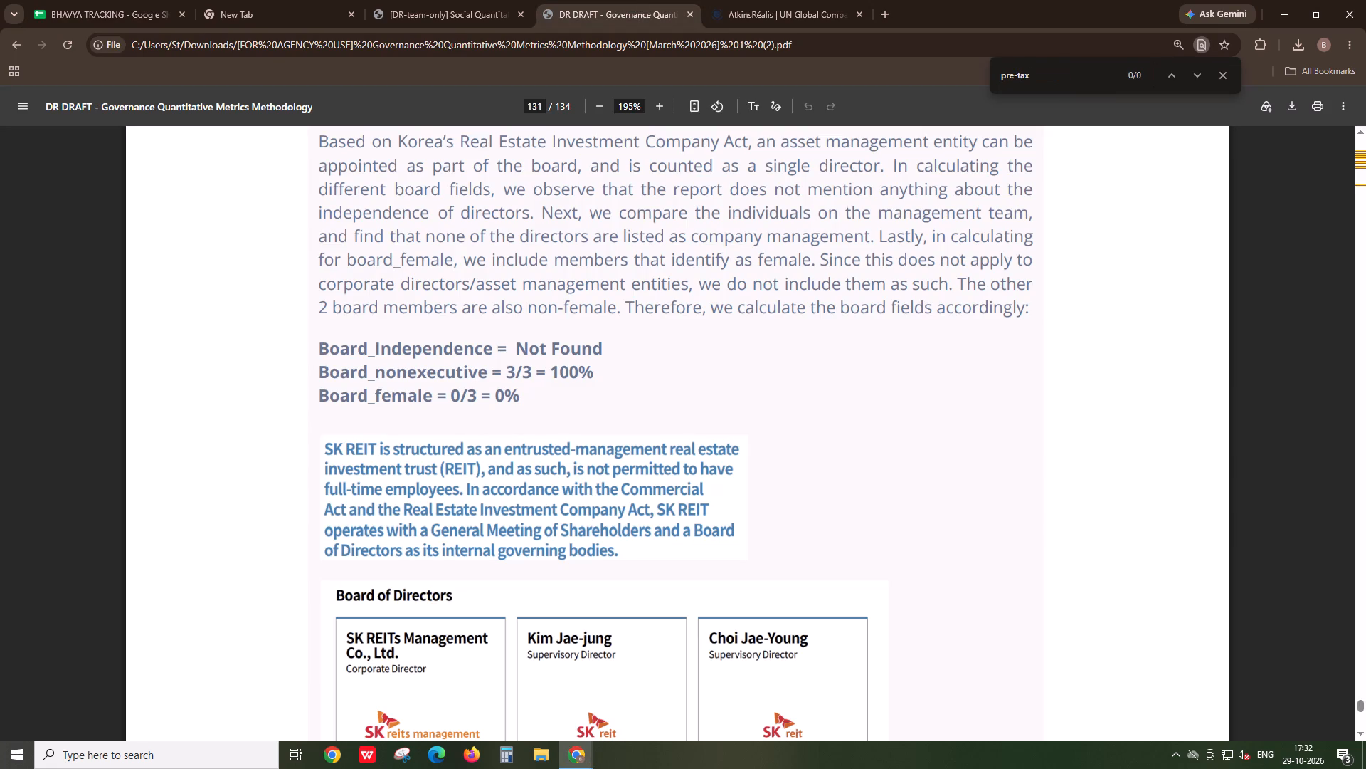
{"action": "key", "text": "Return"}
{"action": "key", "text": "Return"}
{"action": "key", "text": "Return"}
{"action": "key", "text": "Return"}
Replace the search term in the methodology PDF with "tax com" and search for it.
{"action": "key", "text": "BackSpace"}
{"action": "key", "text": "BackSpace"}
{"action": "key", "text": "BackSpace"}
{"action": "key", "text": "BackSpace"}
{"action": "key", "text": "BackSpace"}
{"action": "key", "text": "BackSpace"}
{"action": "key", "text": "BackSpace"}
{"action": "key", "text": "BackSpace"}
{"action": "key", "text": "BackSpace"}
{"action": "key", "text": "BackSpace"}
{"action": "key", "text": "BackSpace"}
{"action": "key", "text": "BackSpace"}
{"action": "type", "text": "tax com"}
{"action": "key", "text": "Return"}
{"action": "key", "text": "Return"}
{"action": "key", "text": "Return"}
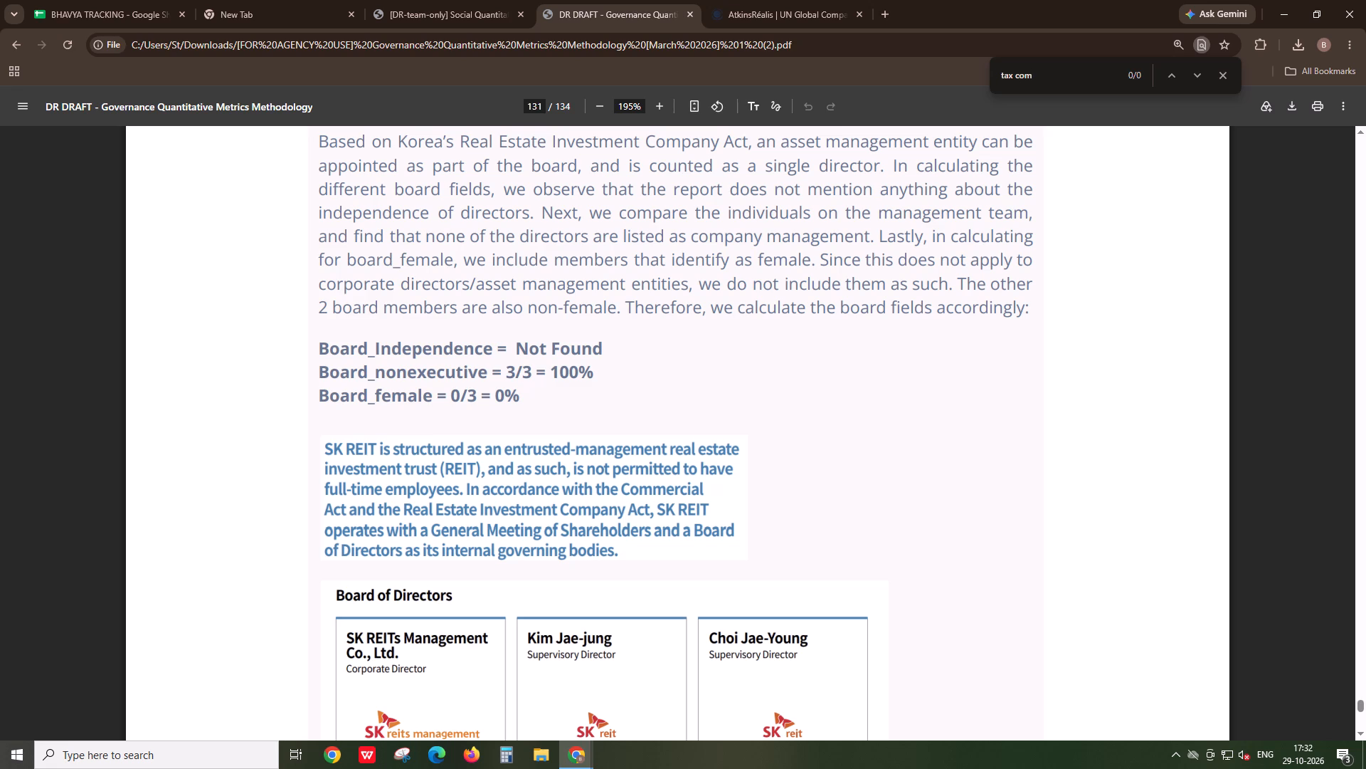
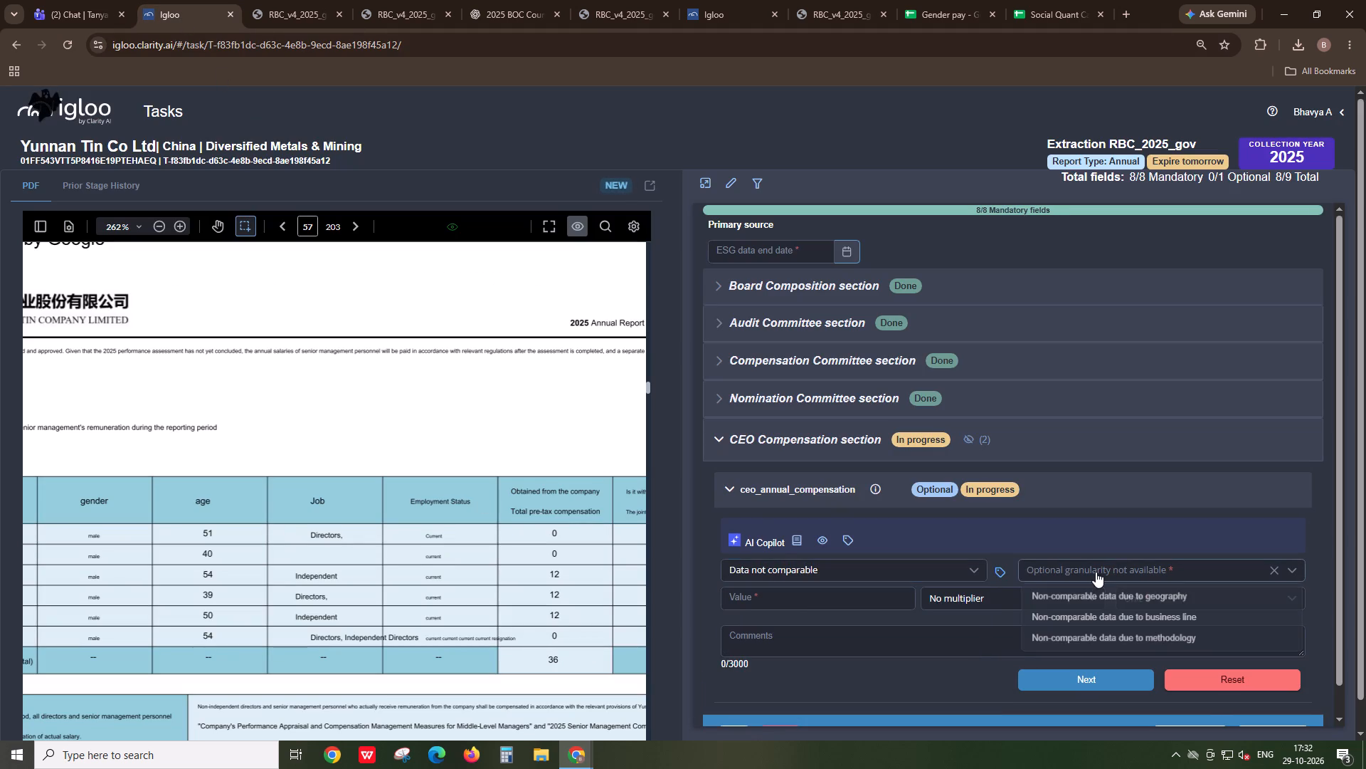
Classify ceo_annual_compensation as non-comparable data due to methodology and enter 120000 as its value.
{"action": "left_click", "coordinate": [1096, 633]}
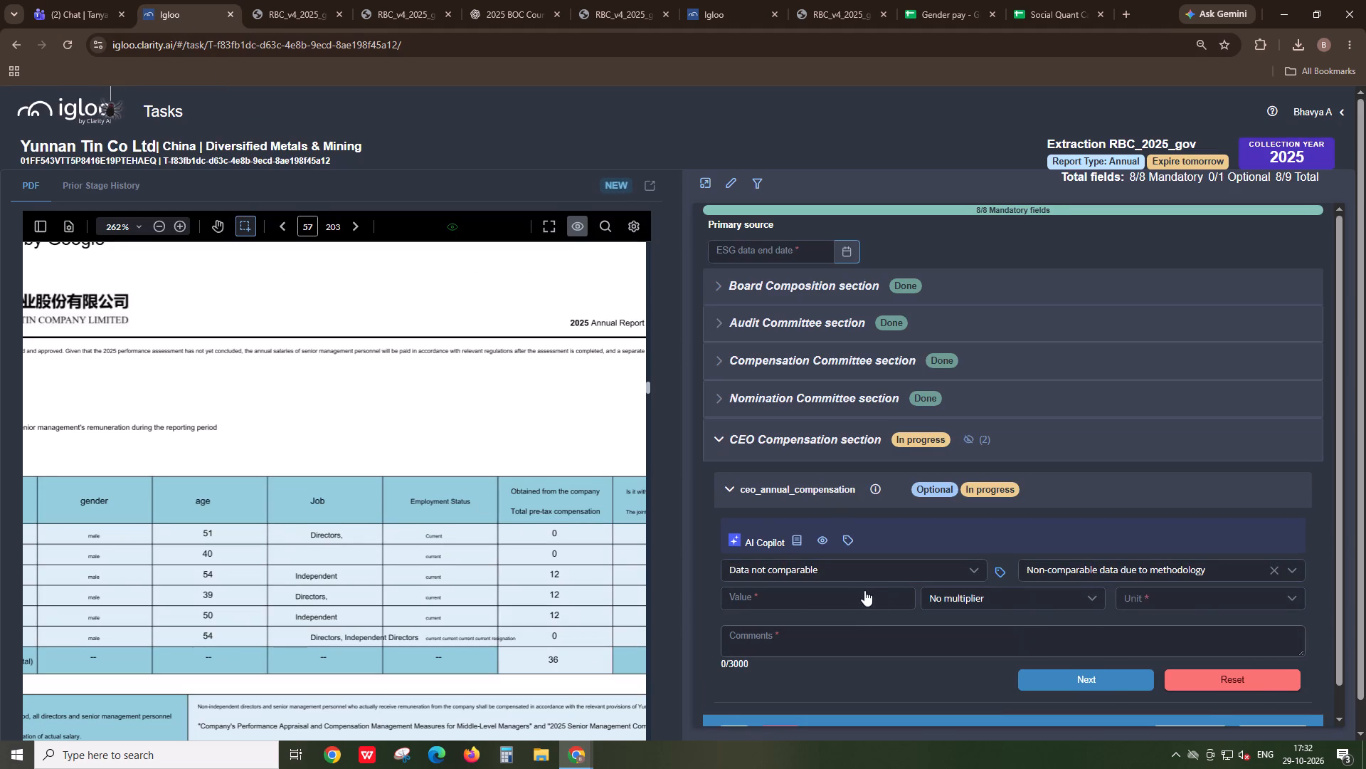
{"action": "left_click", "coordinate": [864, 590]}
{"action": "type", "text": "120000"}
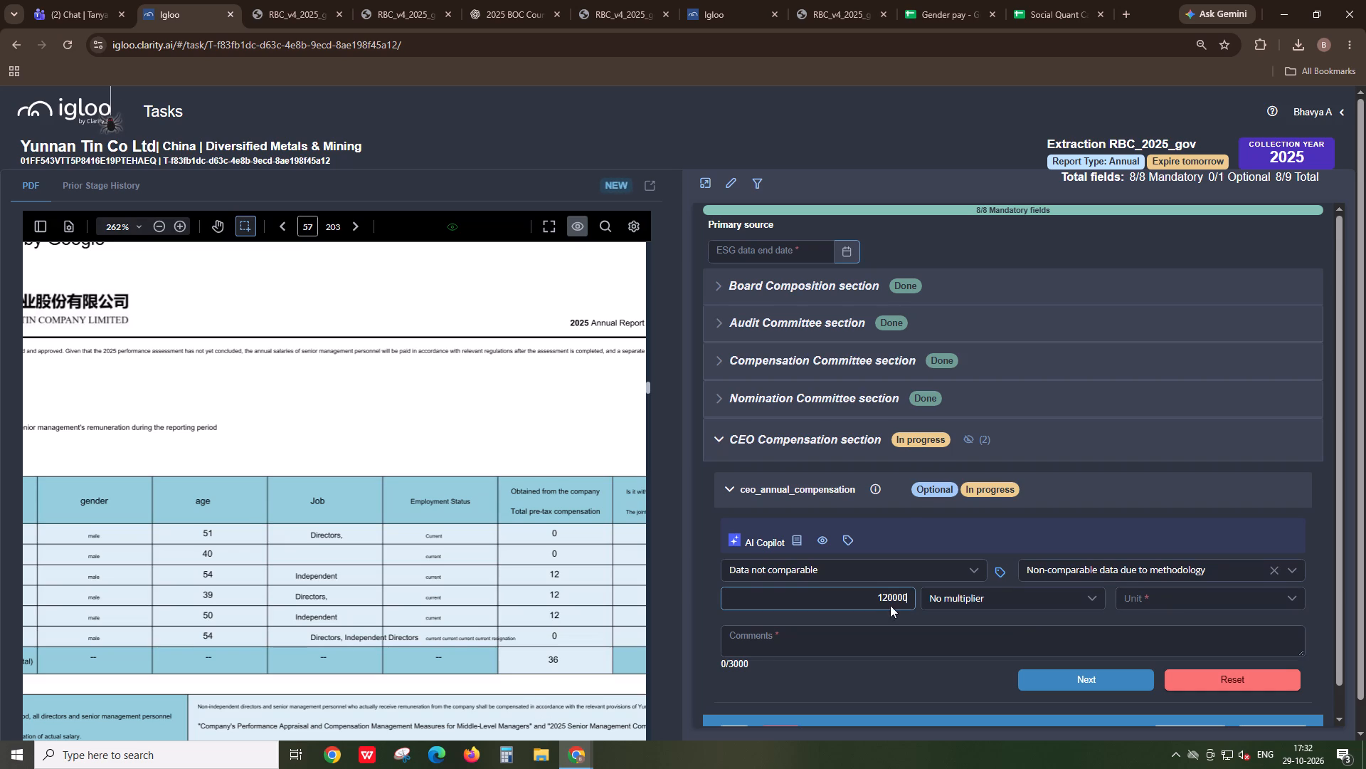
{"action": "scroll", "coordinate": [1061, 543], "scroll_direction": "down", "scroll_amount": 3}
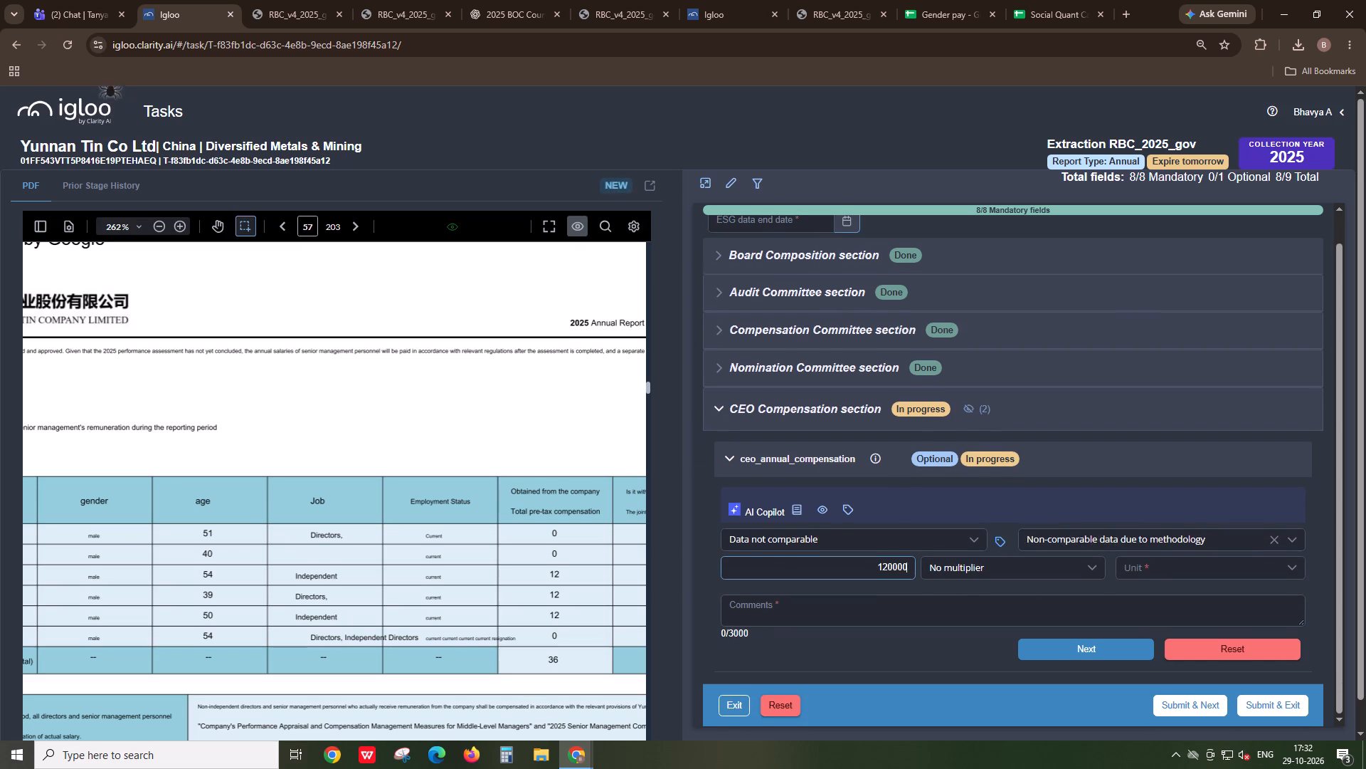
{"action": "scroll", "coordinate": [509, 385], "scroll_direction": "down", "scroll_amount": 1}
Compare the remuneration table and its unit on page 57 of the downloaded annual report with the CEO compensation entry in Igloo.
{"action": "left_click", "coordinate": [268, 0]}
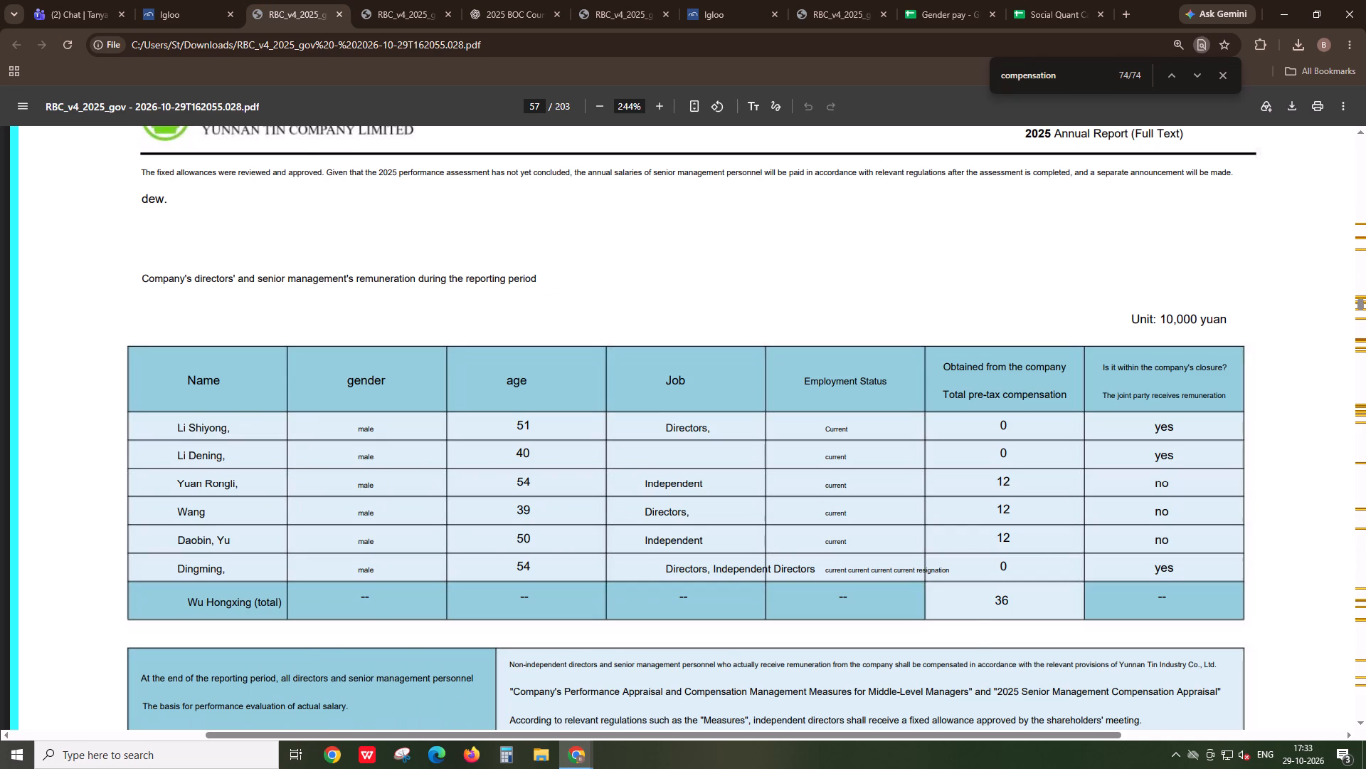
{"action": "left_click", "coordinate": [173, 0]}
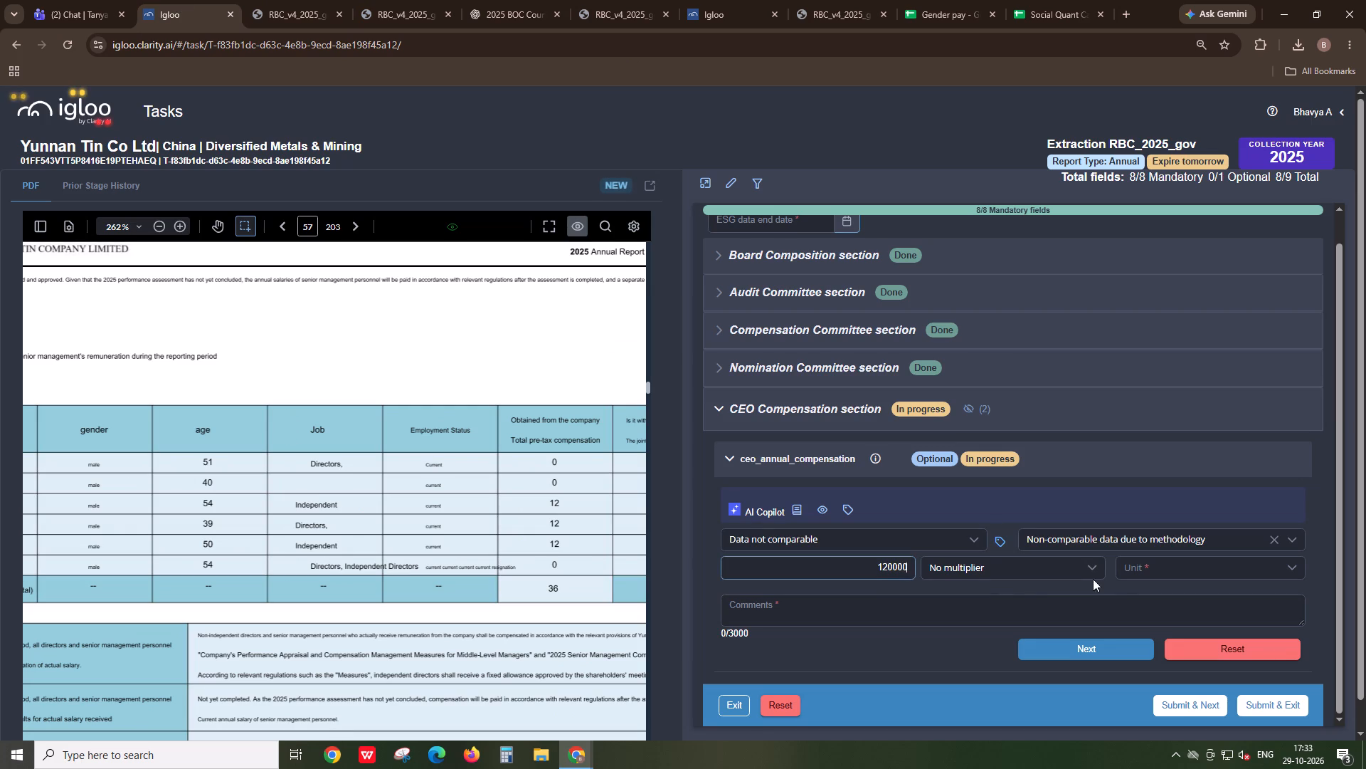
{"action": "left_click", "coordinate": [1143, 564]}
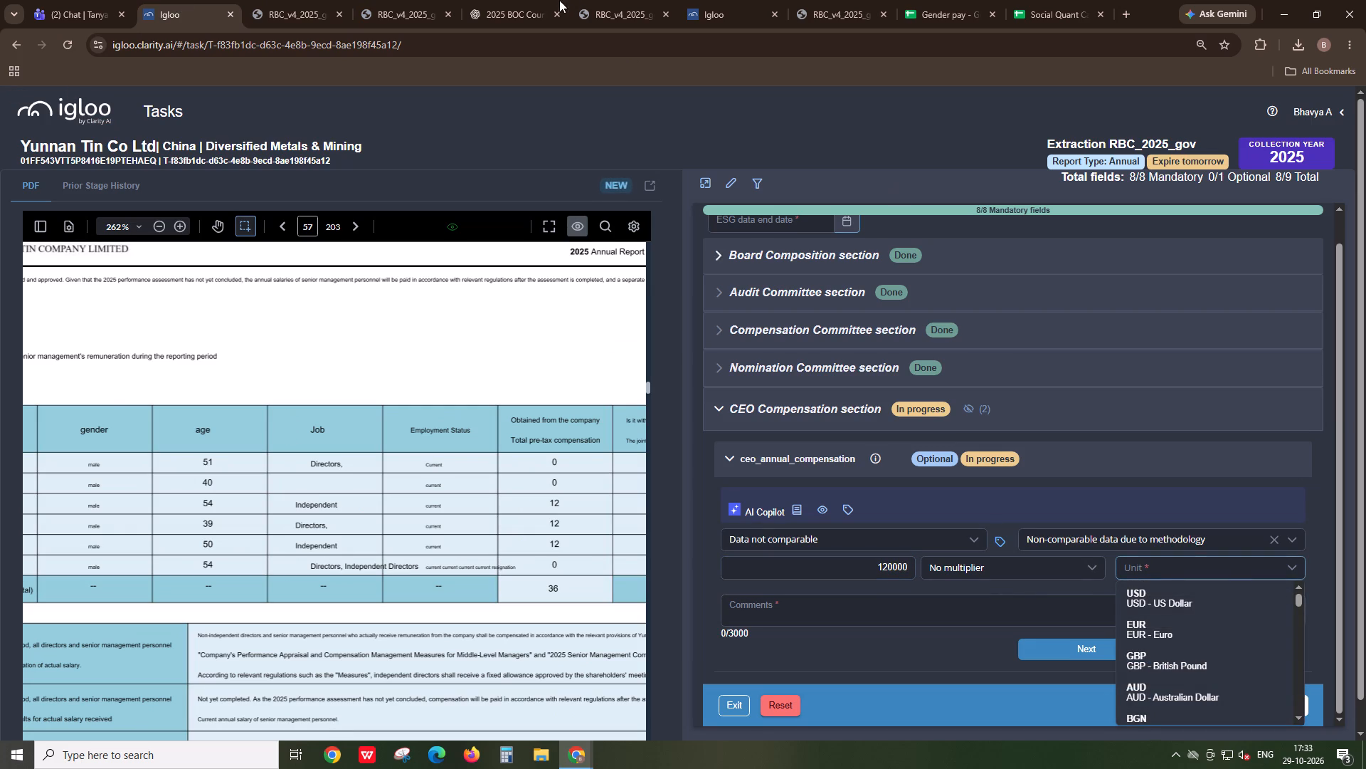
{"action": "left_click", "coordinate": [337, 0]}
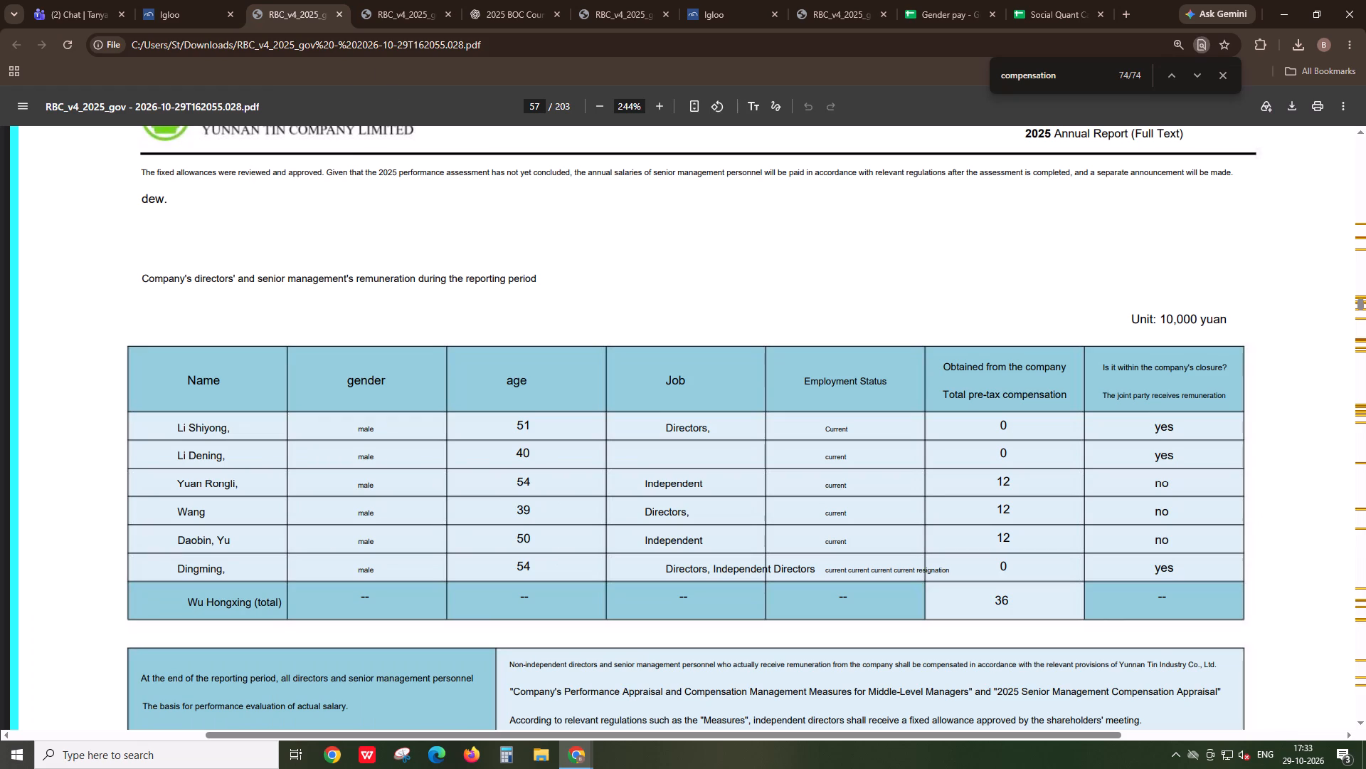
{"action": "left_click", "coordinate": [688, 488]}
{"action": "left_click", "coordinate": [224, 0]}
{"action": "left_click", "coordinate": [283, 0]}
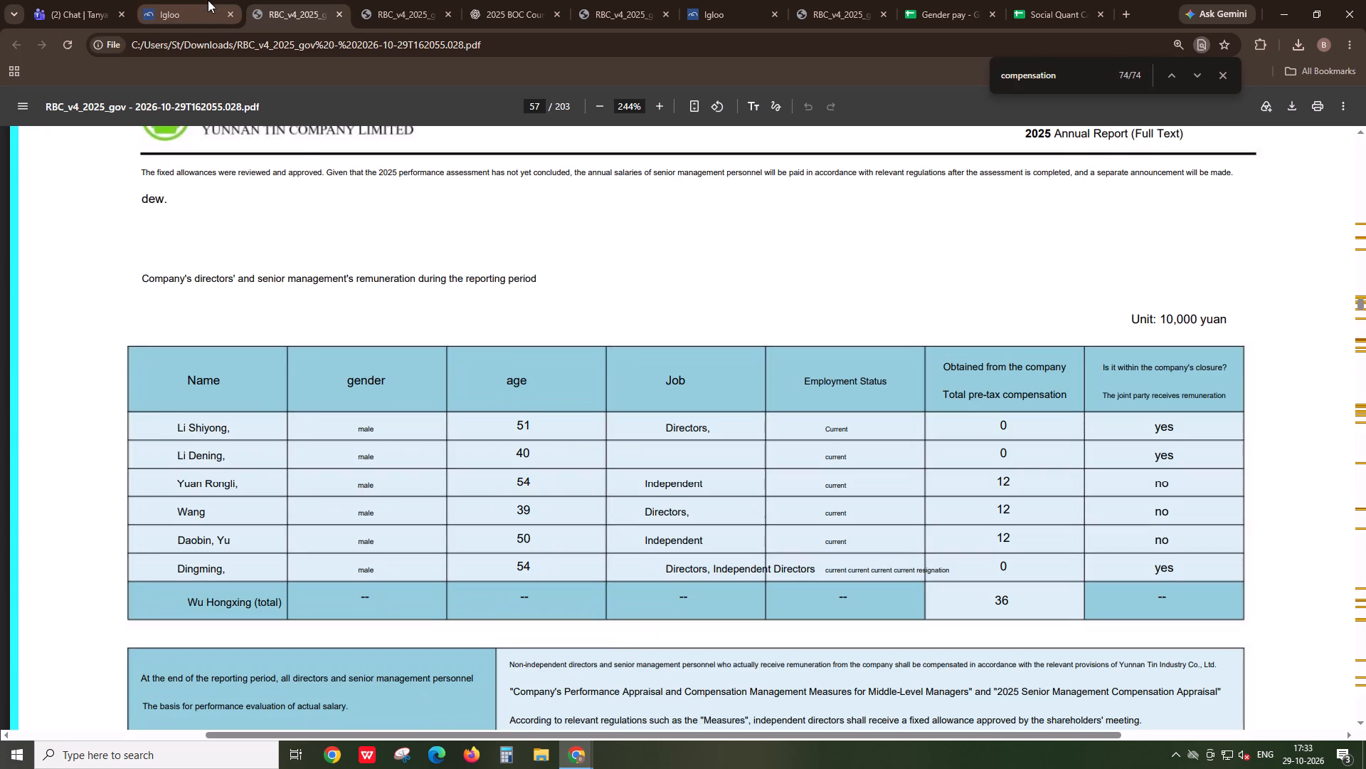
{"action": "left_click", "coordinate": [208, 0]}
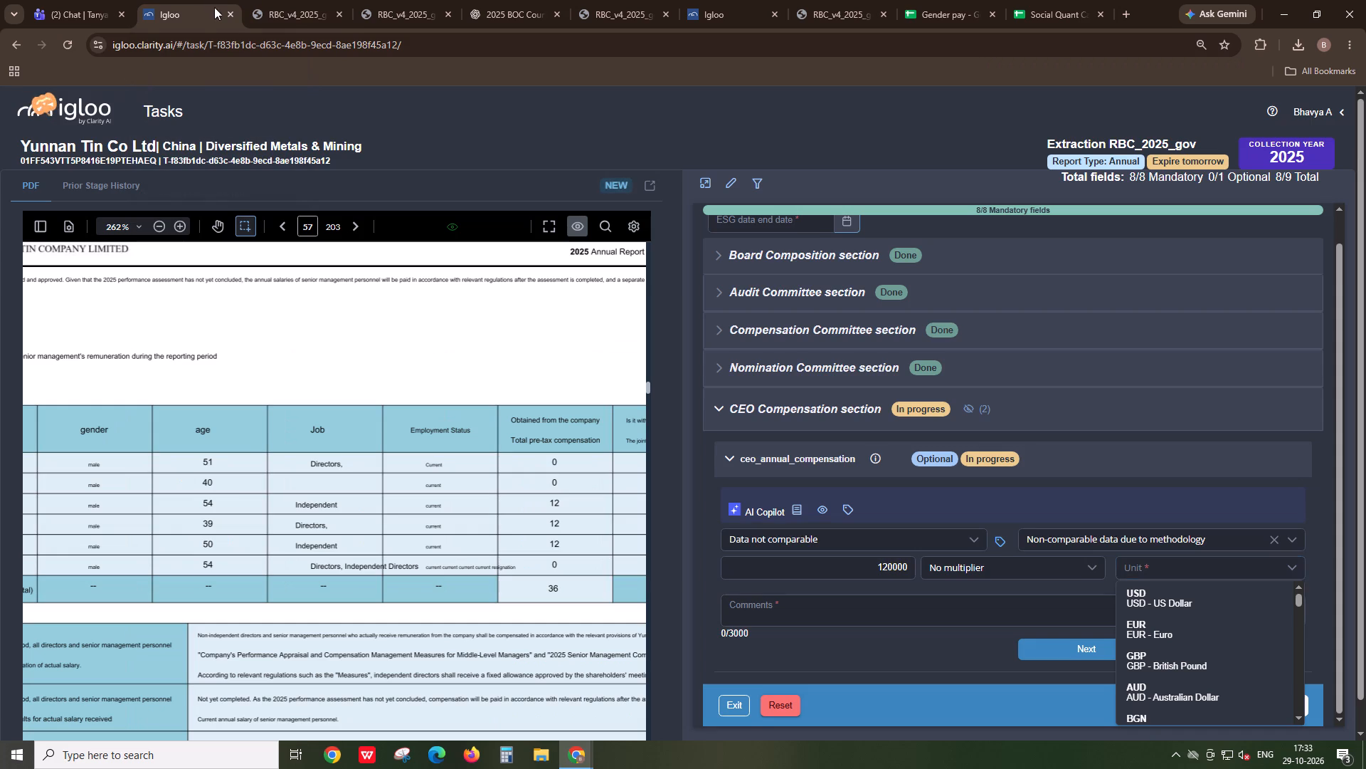
{"action": "left_click", "coordinate": [1028, 506]}
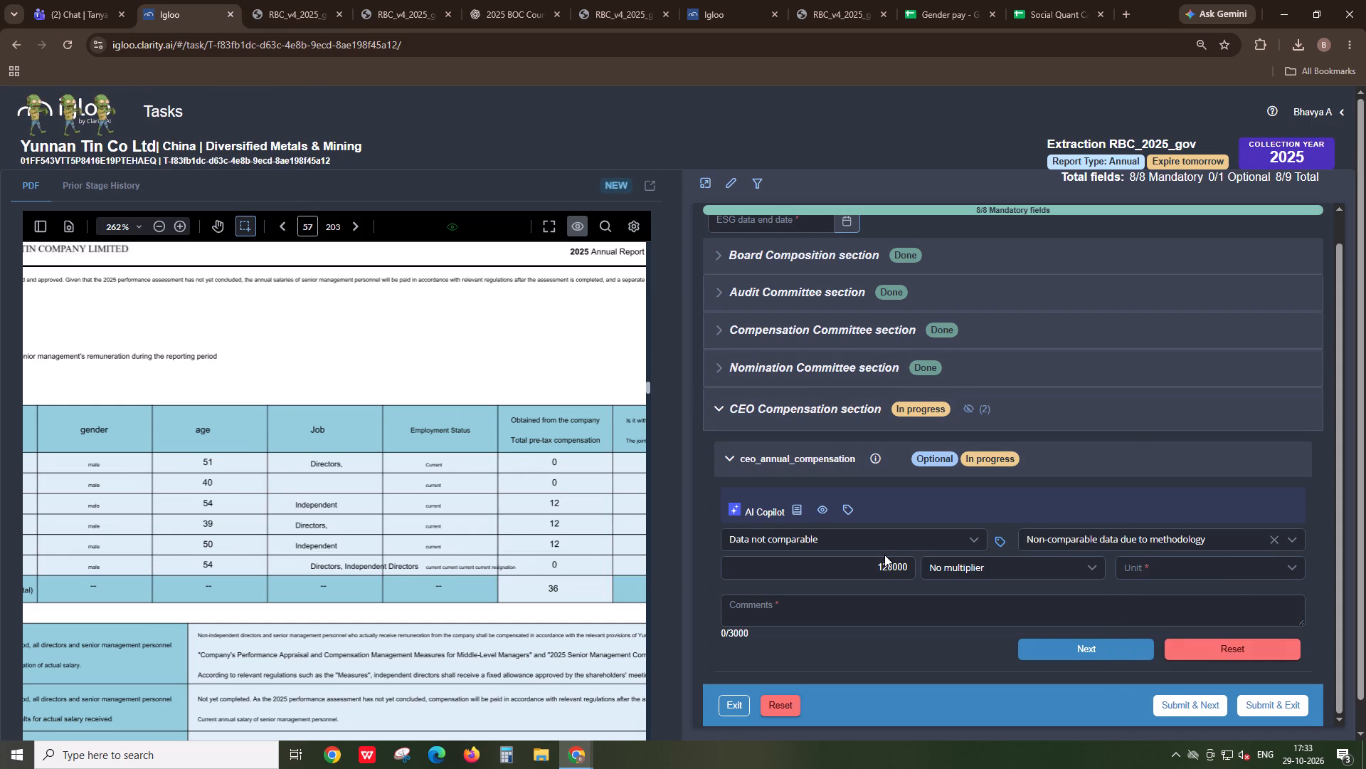
Review the Compensation_independence and Compensation_nonexecutive entries in the Compensation Committee section, closing the section when finished.
{"action": "left_click", "coordinate": [1056, 323]}
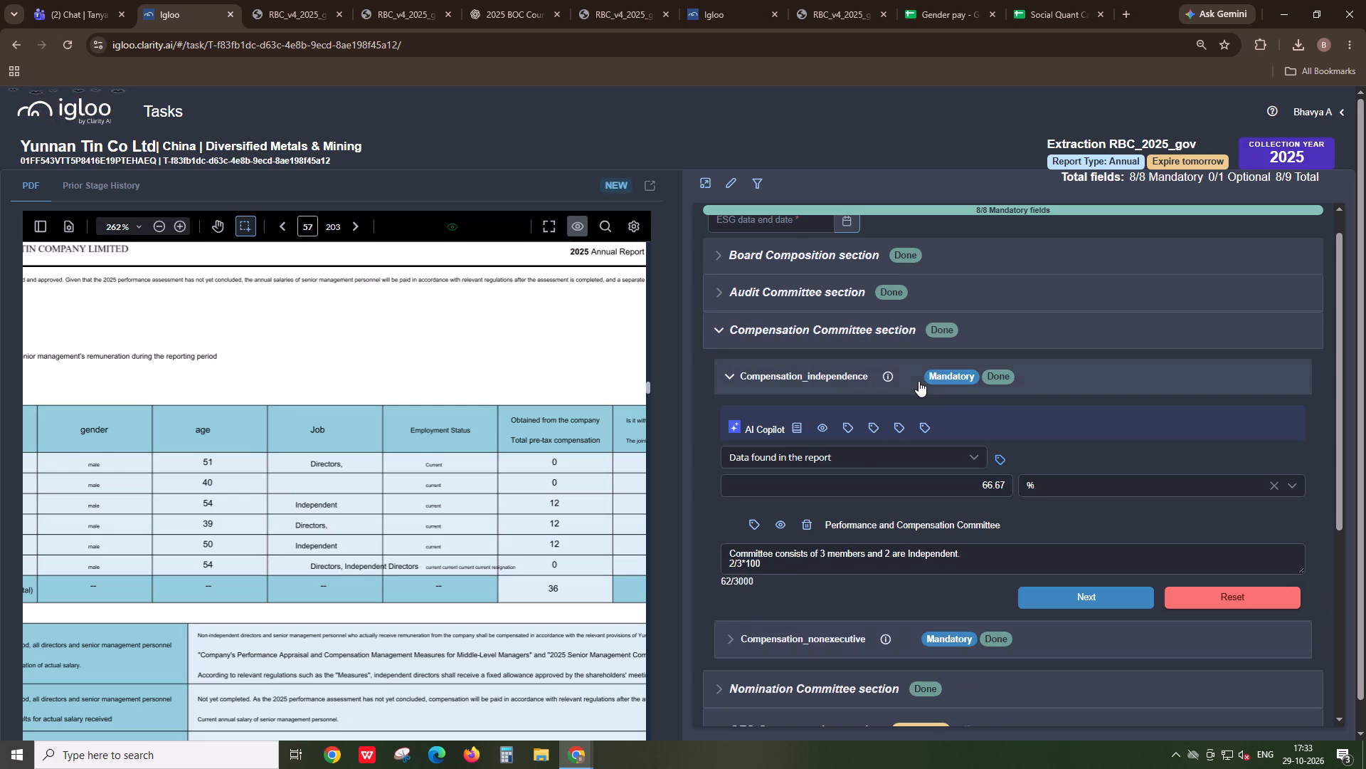
{"action": "left_click", "coordinate": [918, 381]}
{"action": "left_click", "coordinate": [903, 422]}
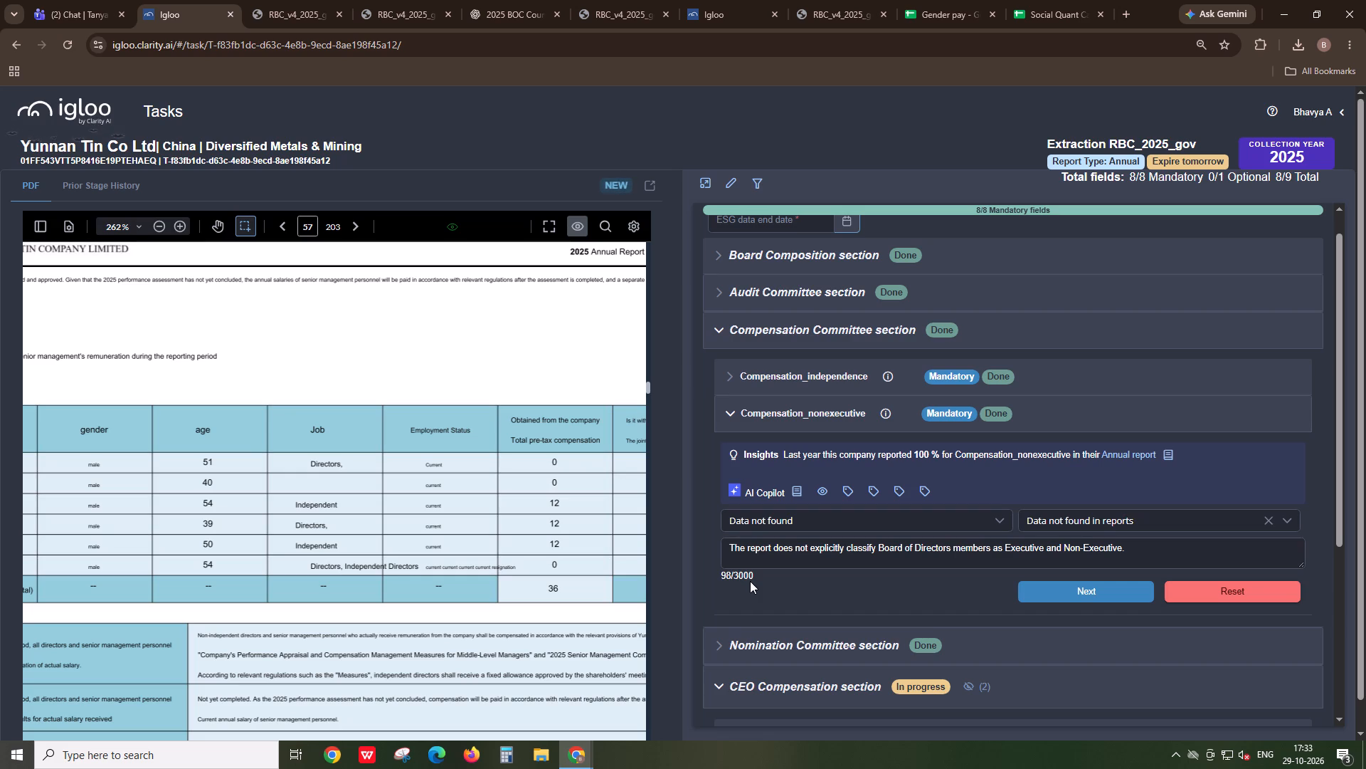
{"action": "left_click", "coordinate": [933, 340]}
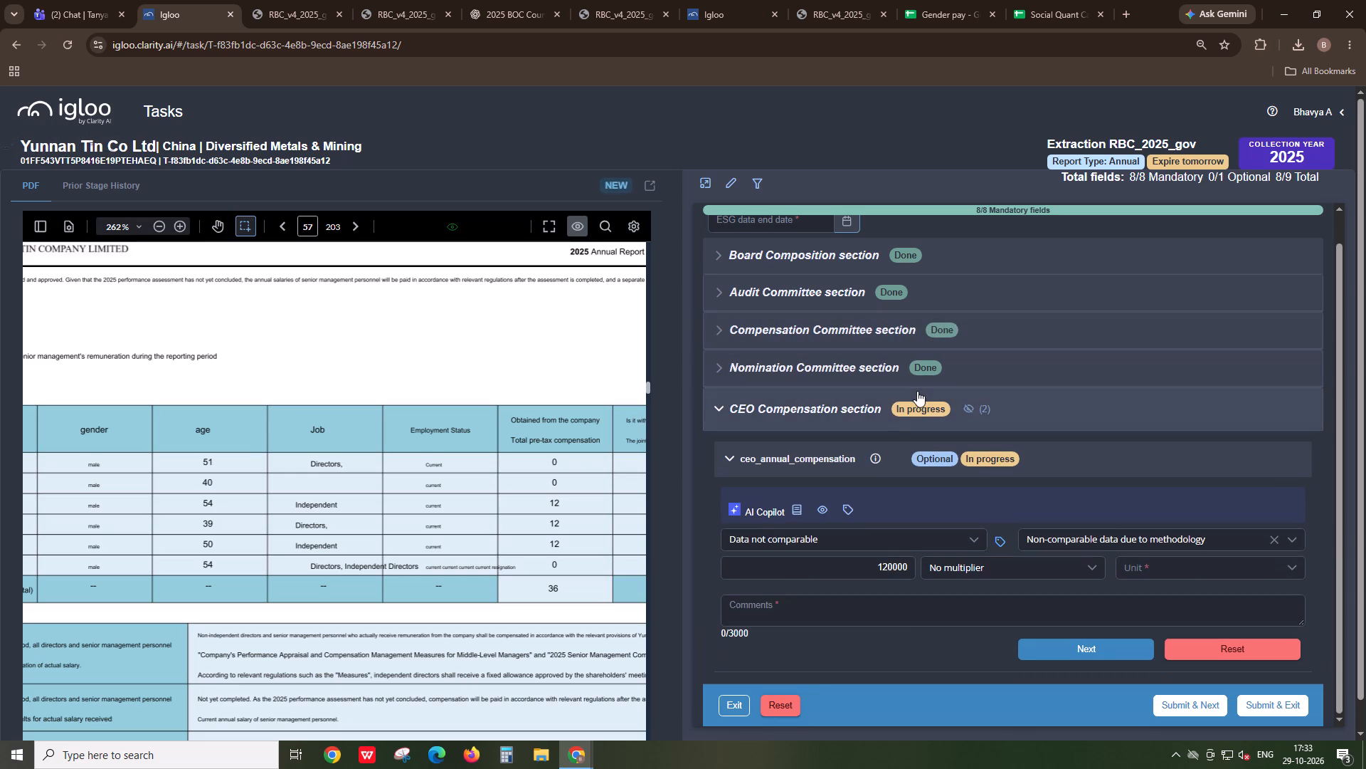
Recheck the remuneration table's unit on page 57 of the downloaded annual report and return to the Igloo task.
{"action": "key", "text": "alt+Tab"}
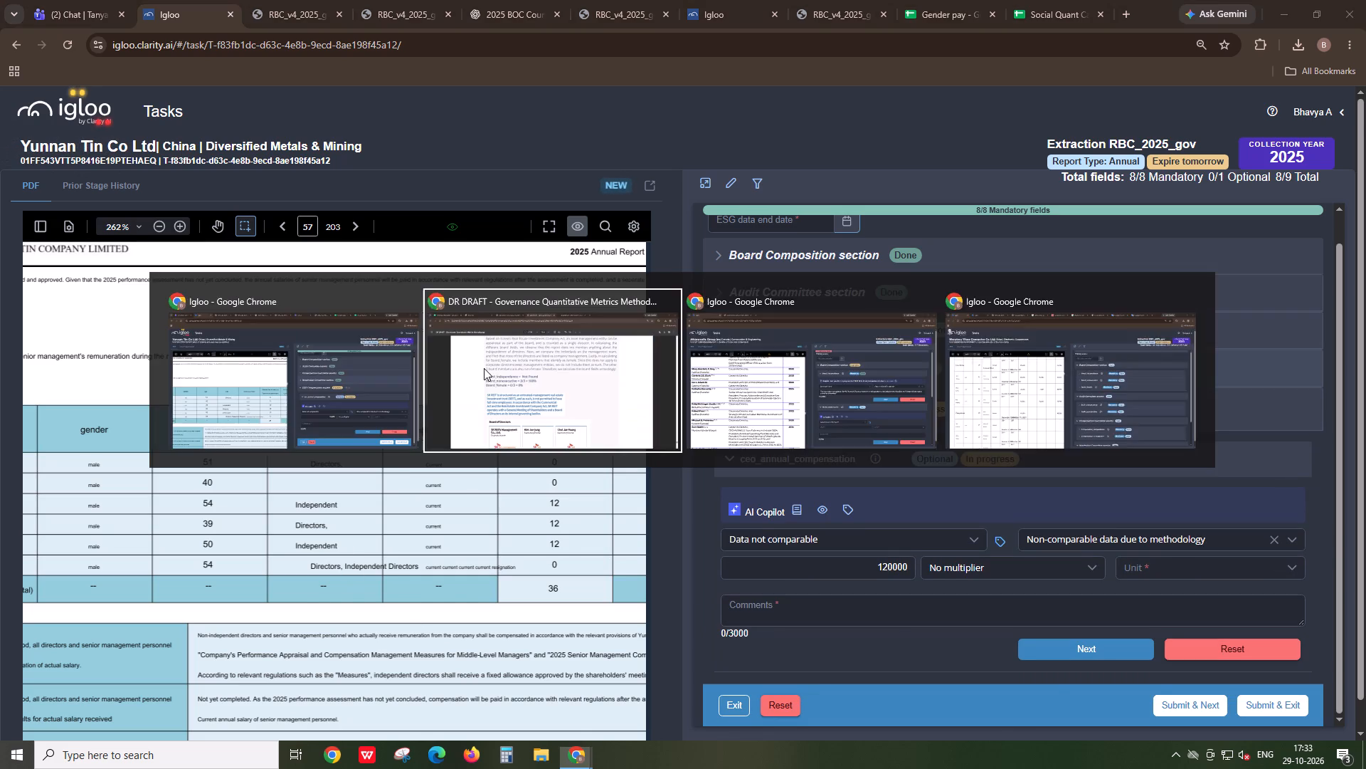
{"action": "key", "text": "alt+Tab"}
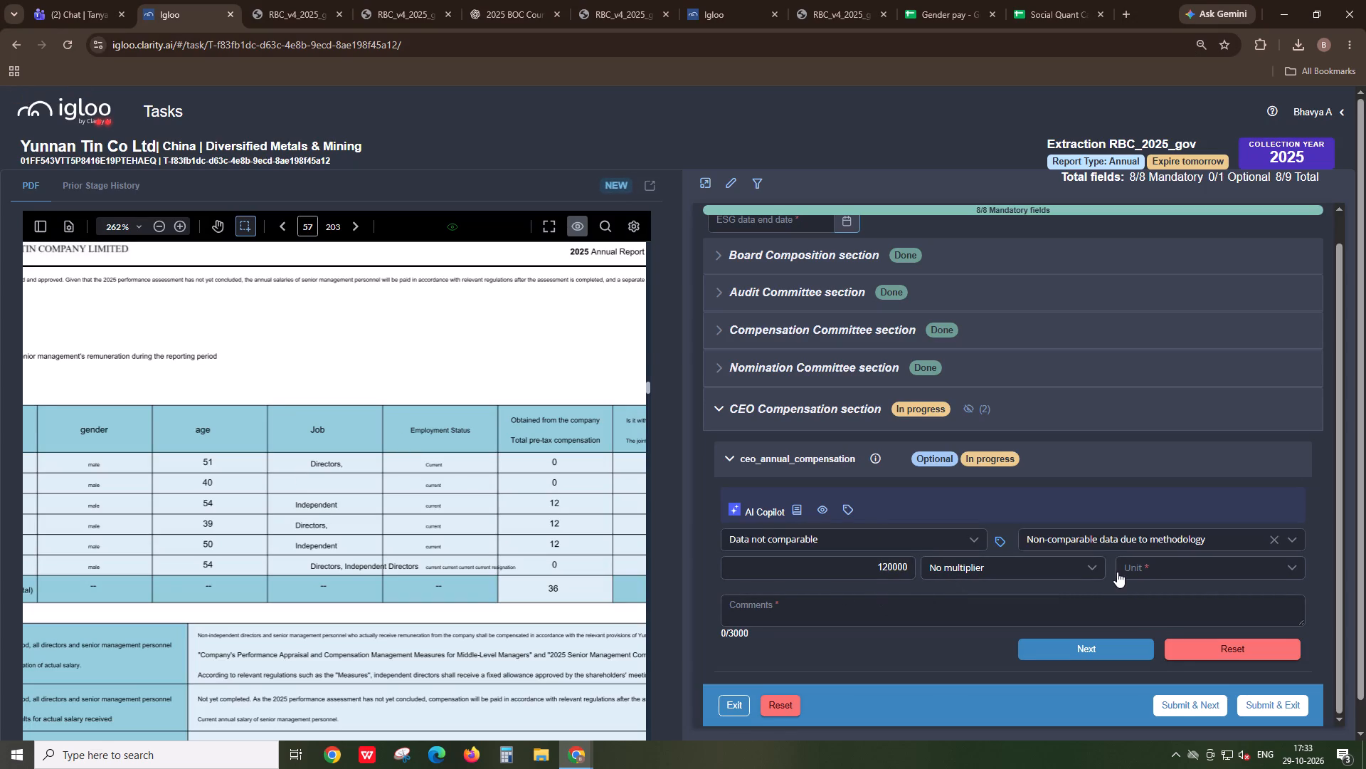
{"action": "left_click", "coordinate": [305, 0]}
{"action": "left_click", "coordinate": [180, 0]}
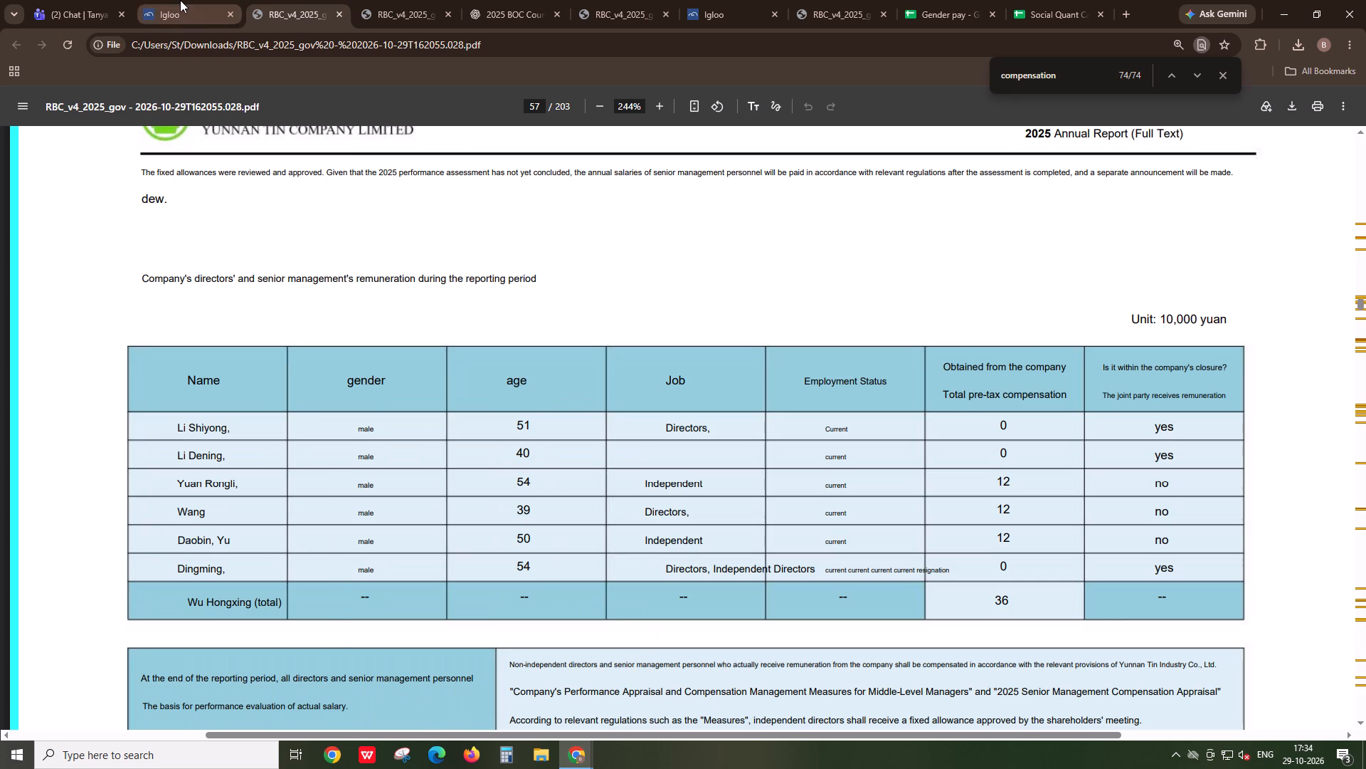
Look through the unit options for ceo_annual_compensation for the currency used in the annual report.
{"action": "left_click", "coordinate": [1234, 564]}
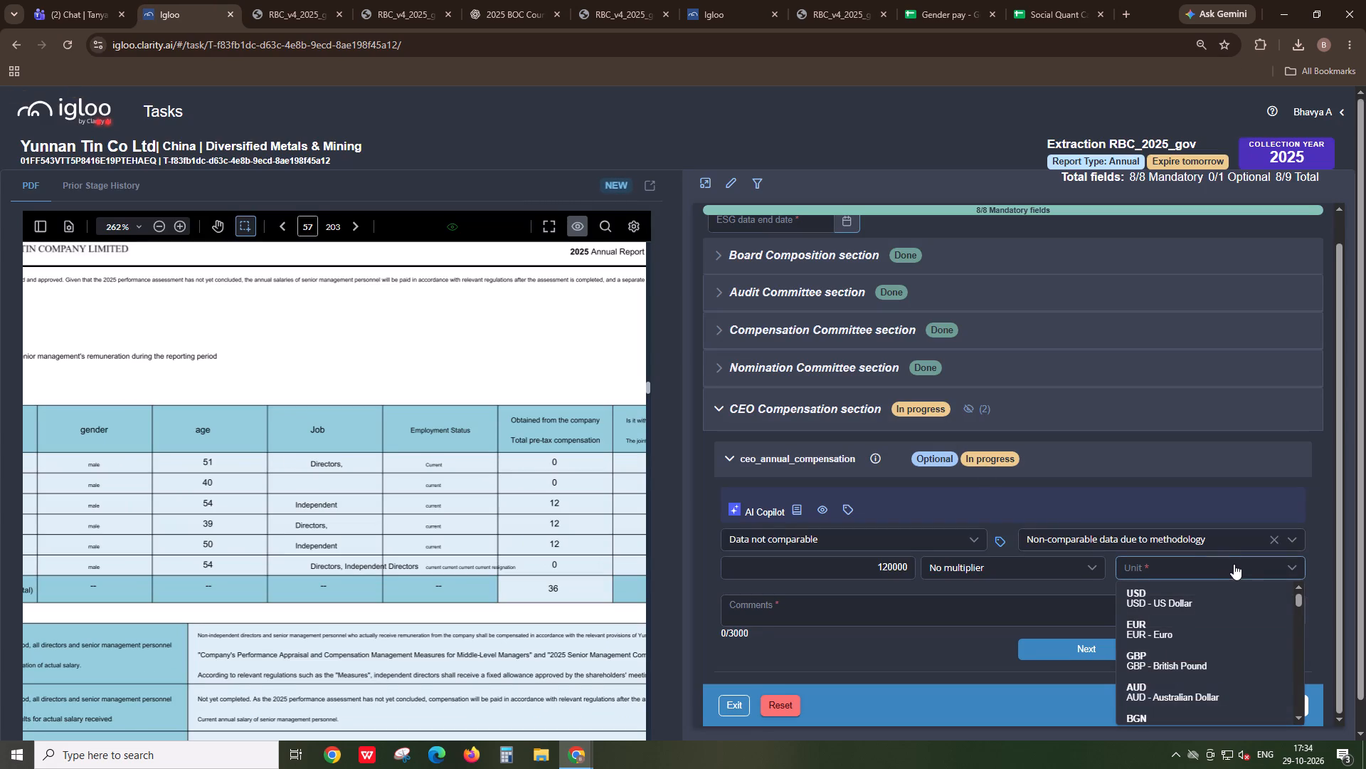
{"action": "scroll", "coordinate": [1232, 639], "scroll_direction": "down", "scroll_amount": 1}
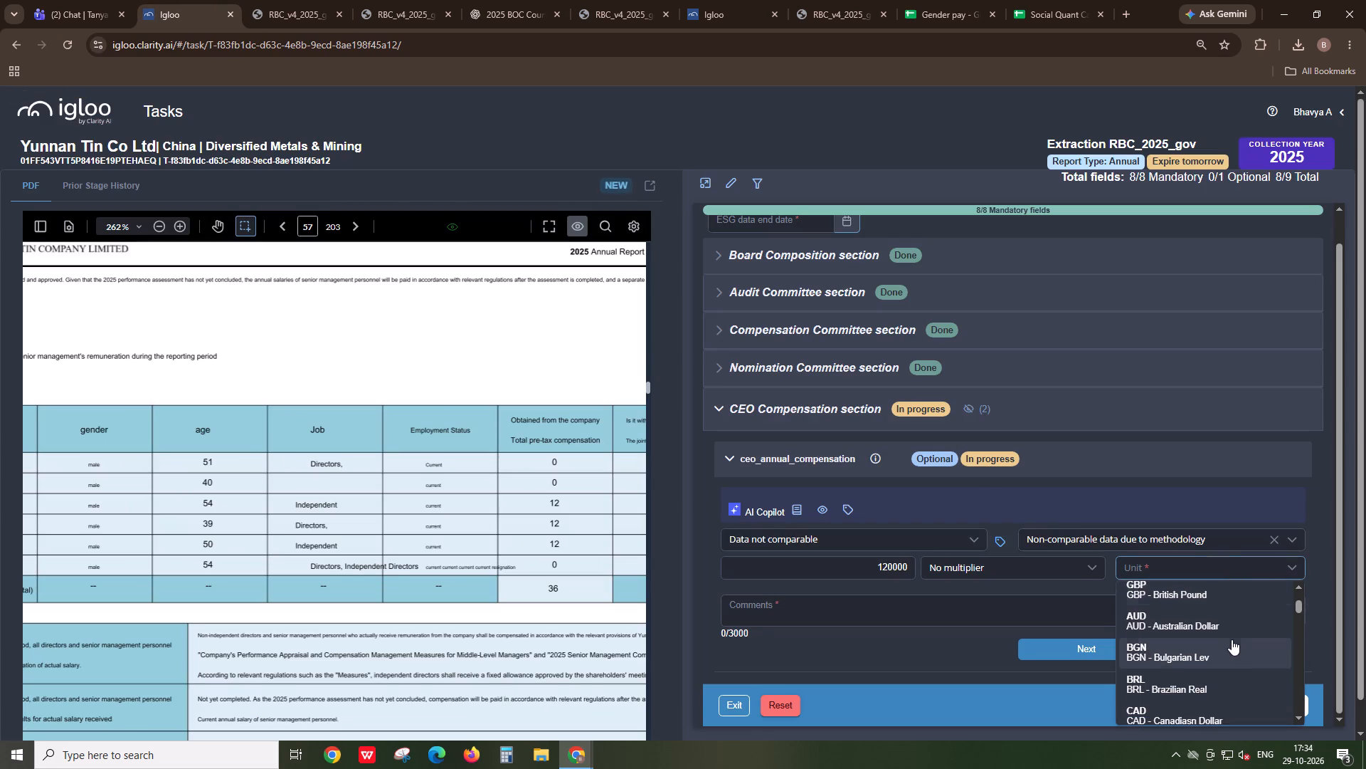
{"action": "scroll", "coordinate": [1232, 639], "scroll_direction": "down", "scroll_amount": 3}
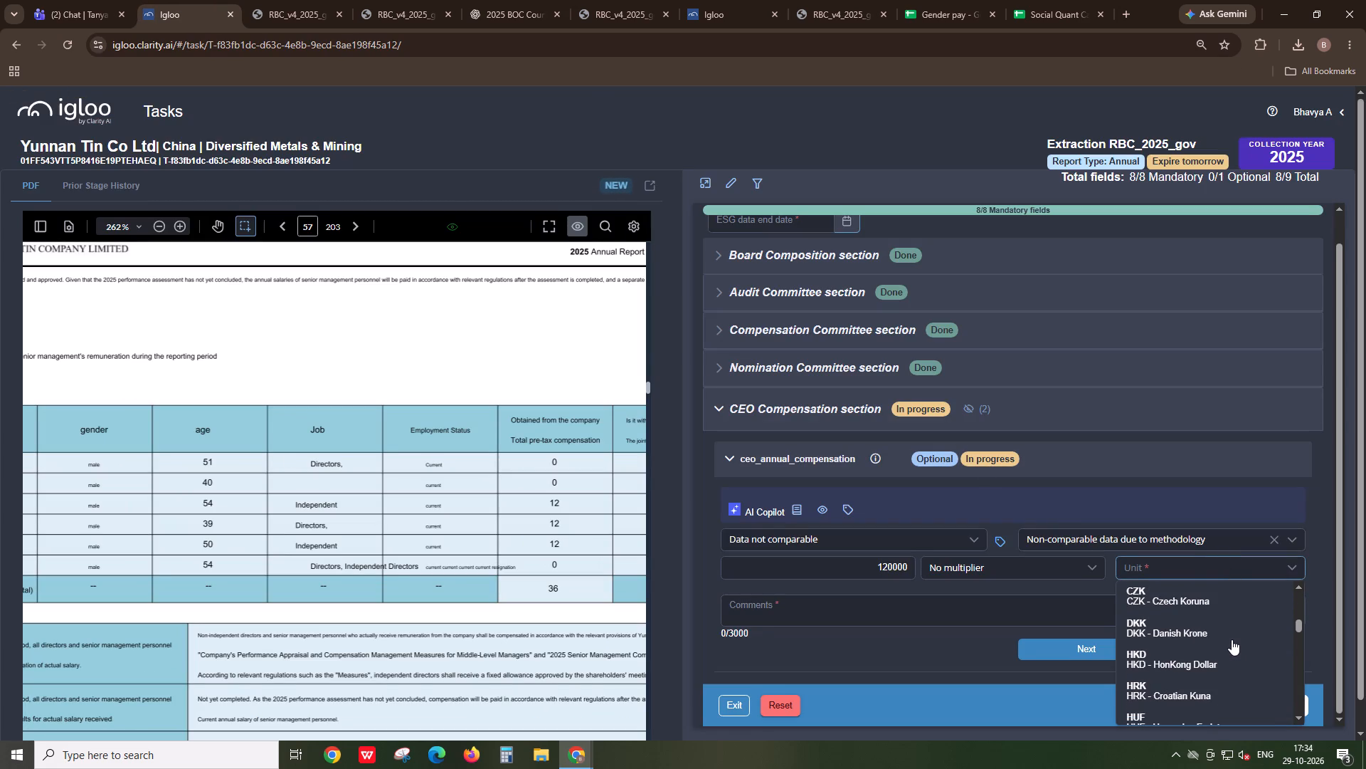
{"action": "scroll", "coordinate": [1232, 639], "scroll_direction": "down", "scroll_amount": 2}
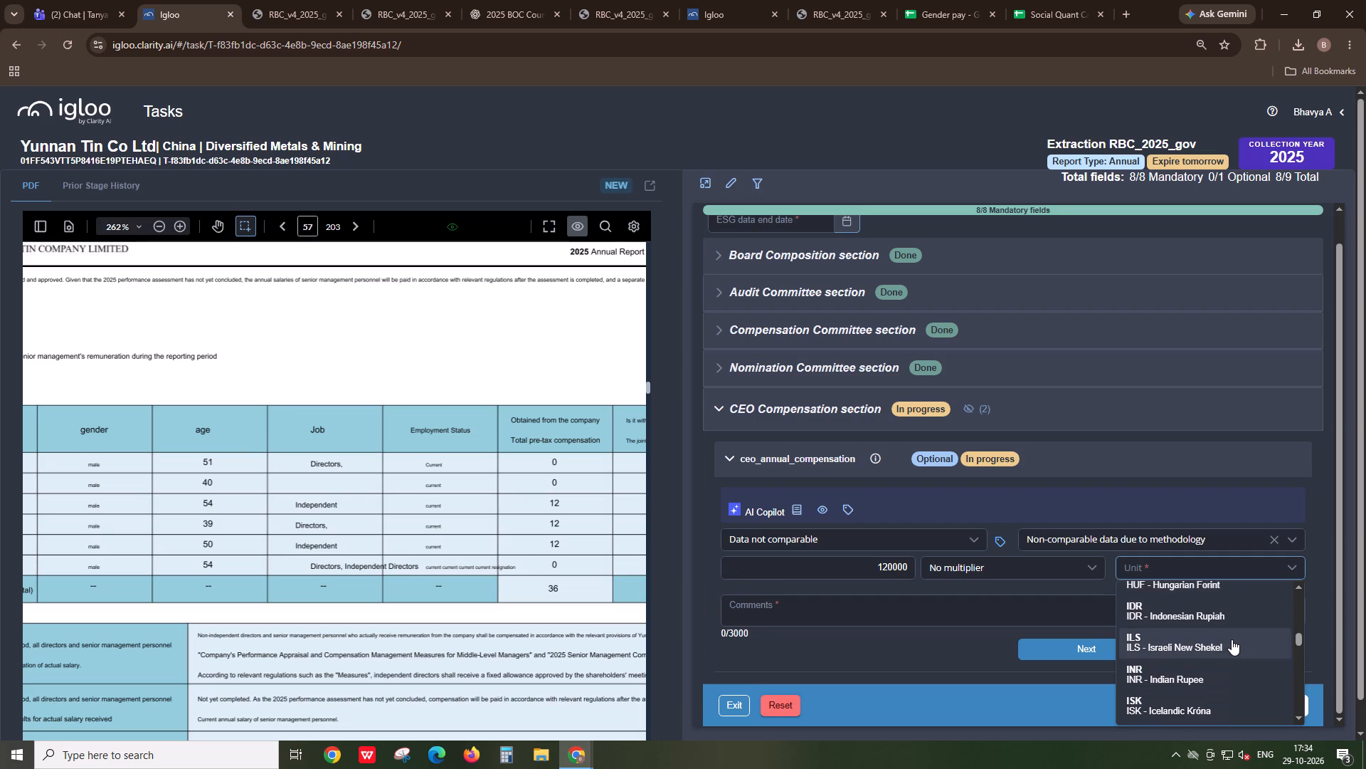
{"action": "scroll", "coordinate": [1232, 639], "scroll_direction": "down", "scroll_amount": 2}
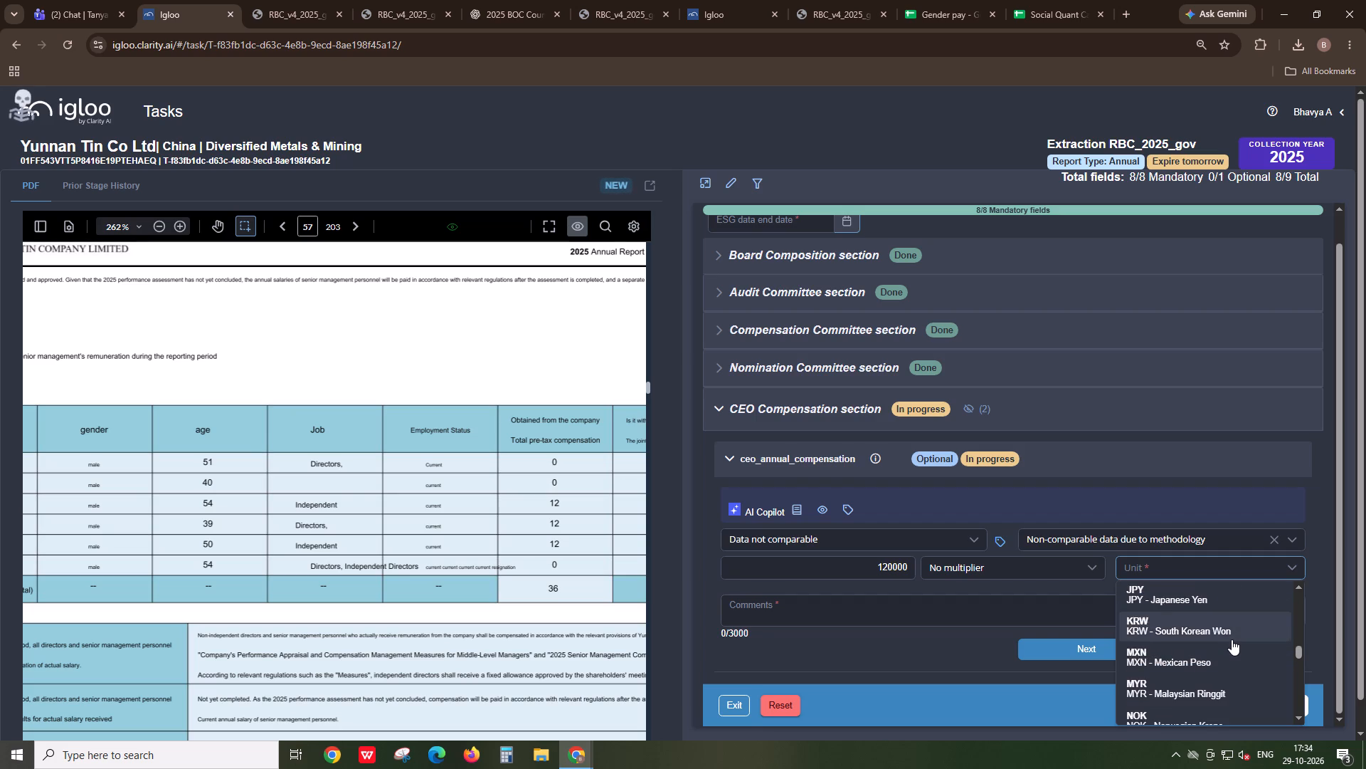
{"action": "scroll", "coordinate": [1232, 639], "scroll_direction": "down", "scroll_amount": 2}
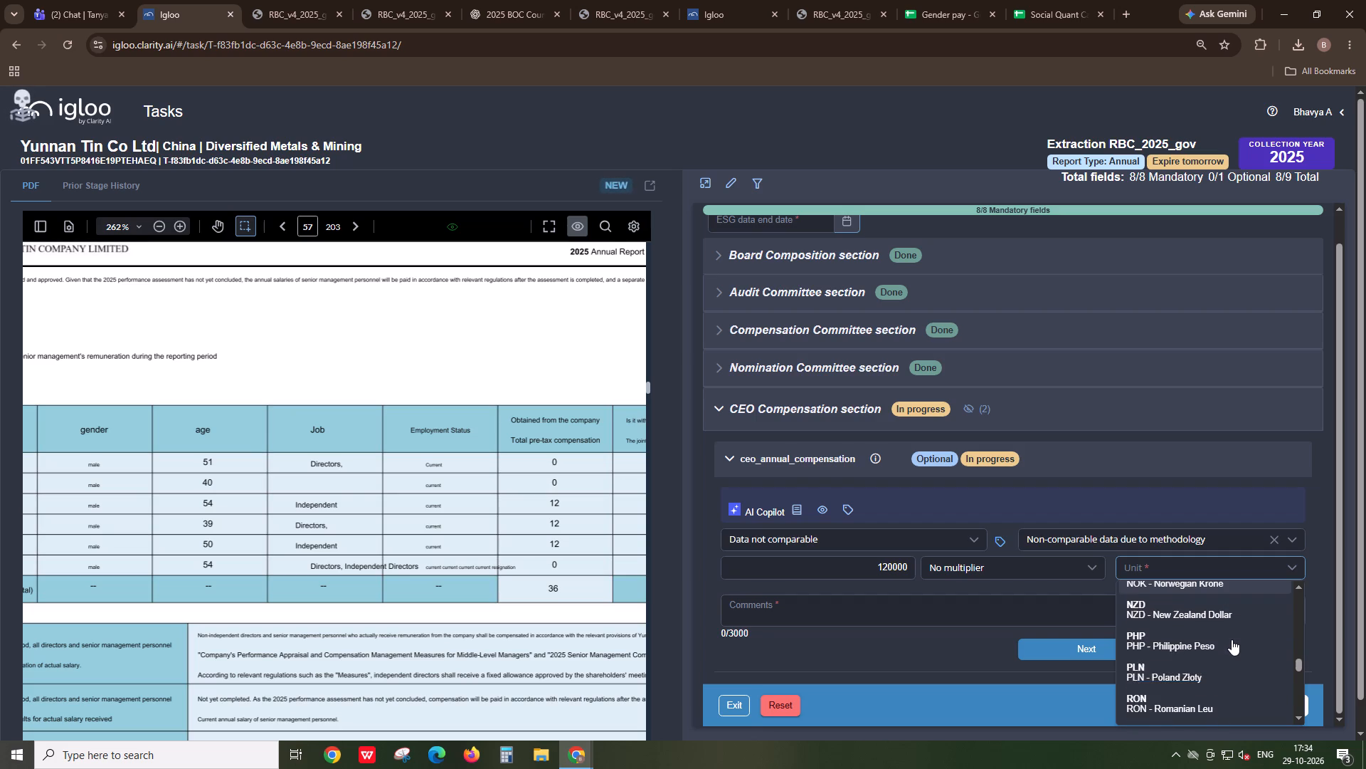
{"action": "scroll", "coordinate": [1232, 639], "scroll_direction": "down", "scroll_amount": 2}
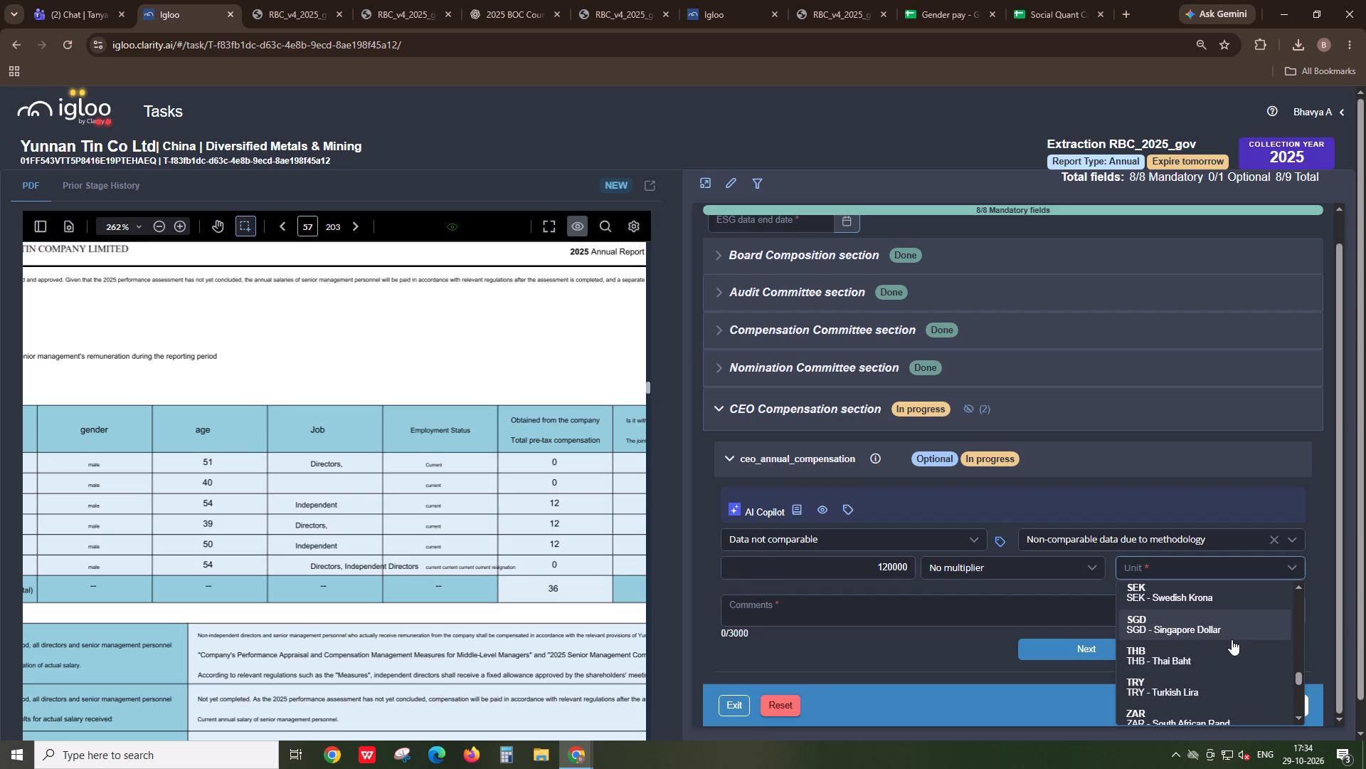
{"action": "scroll", "coordinate": [1232, 639], "scroll_direction": "down", "scroll_amount": 3}
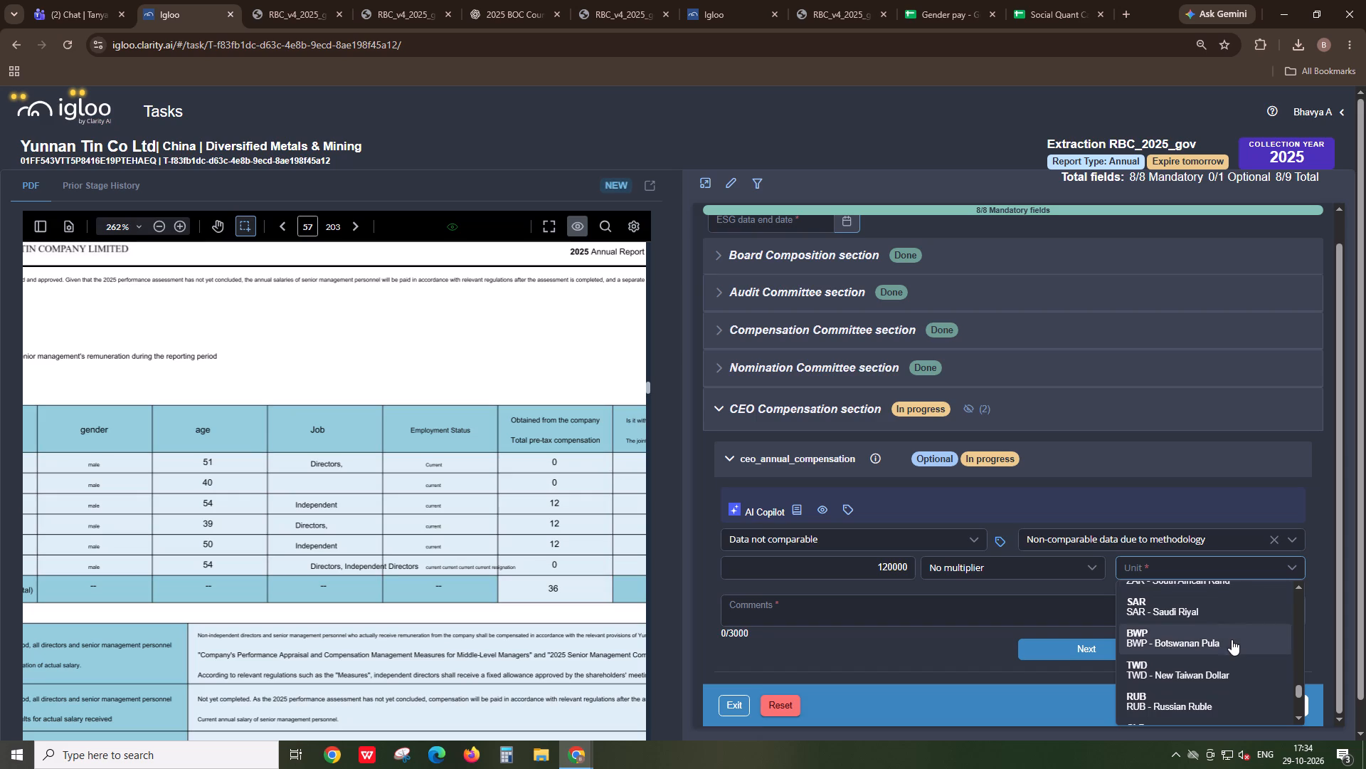
{"action": "scroll", "coordinate": [1232, 639], "scroll_direction": "down", "scroll_amount": 2}
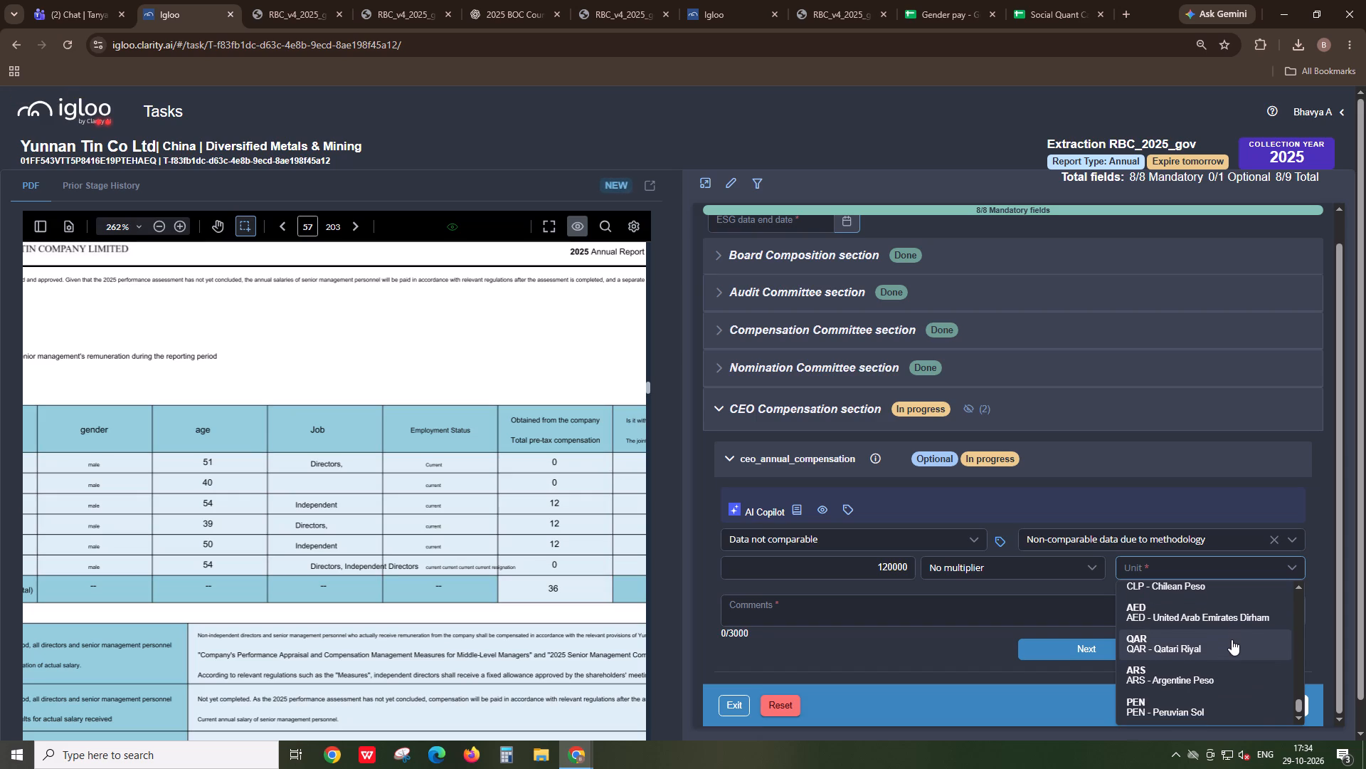
{"action": "scroll", "coordinate": [1232, 639], "scroll_direction": "up", "scroll_amount": 15}
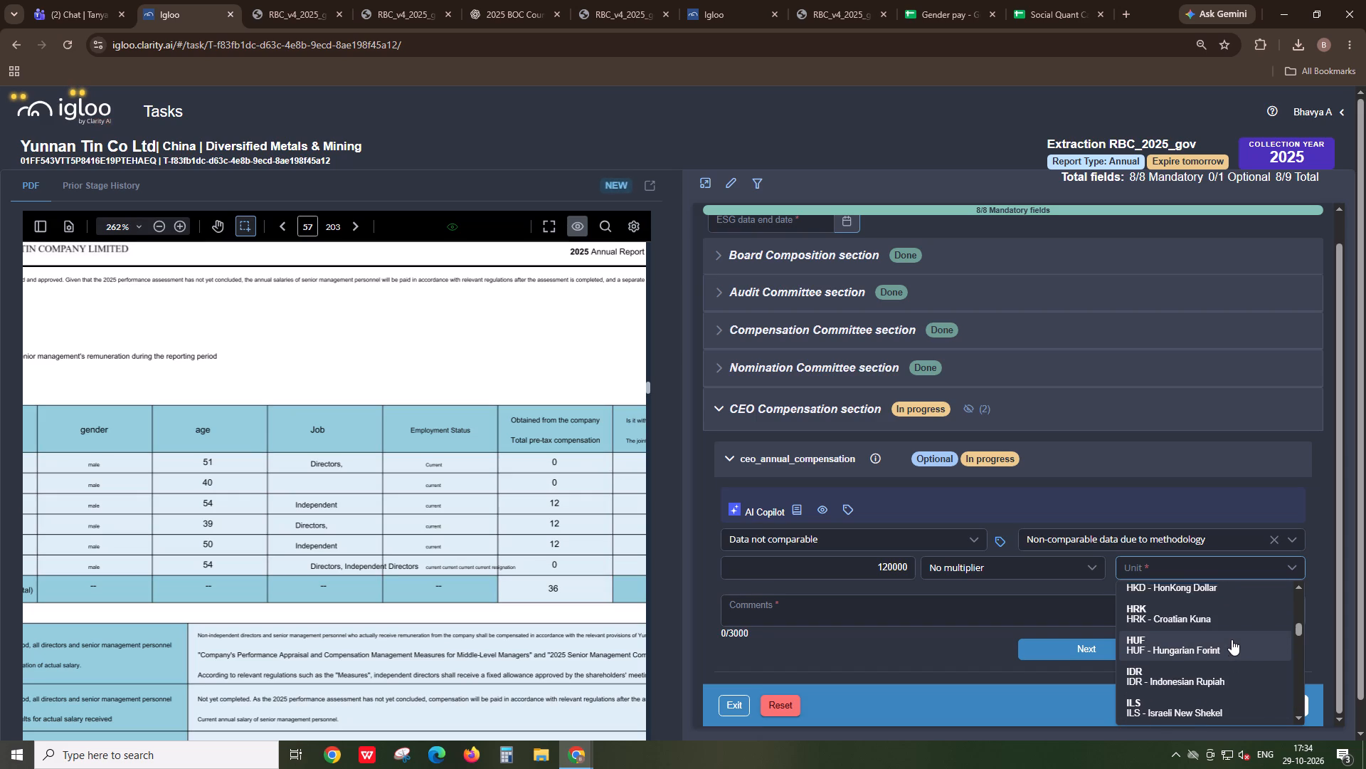
{"action": "scroll", "coordinate": [1232, 639], "scroll_direction": "up", "scroll_amount": 3}
{"action": "scroll", "coordinate": [1232, 639], "scroll_direction": "down", "scroll_amount": 2}
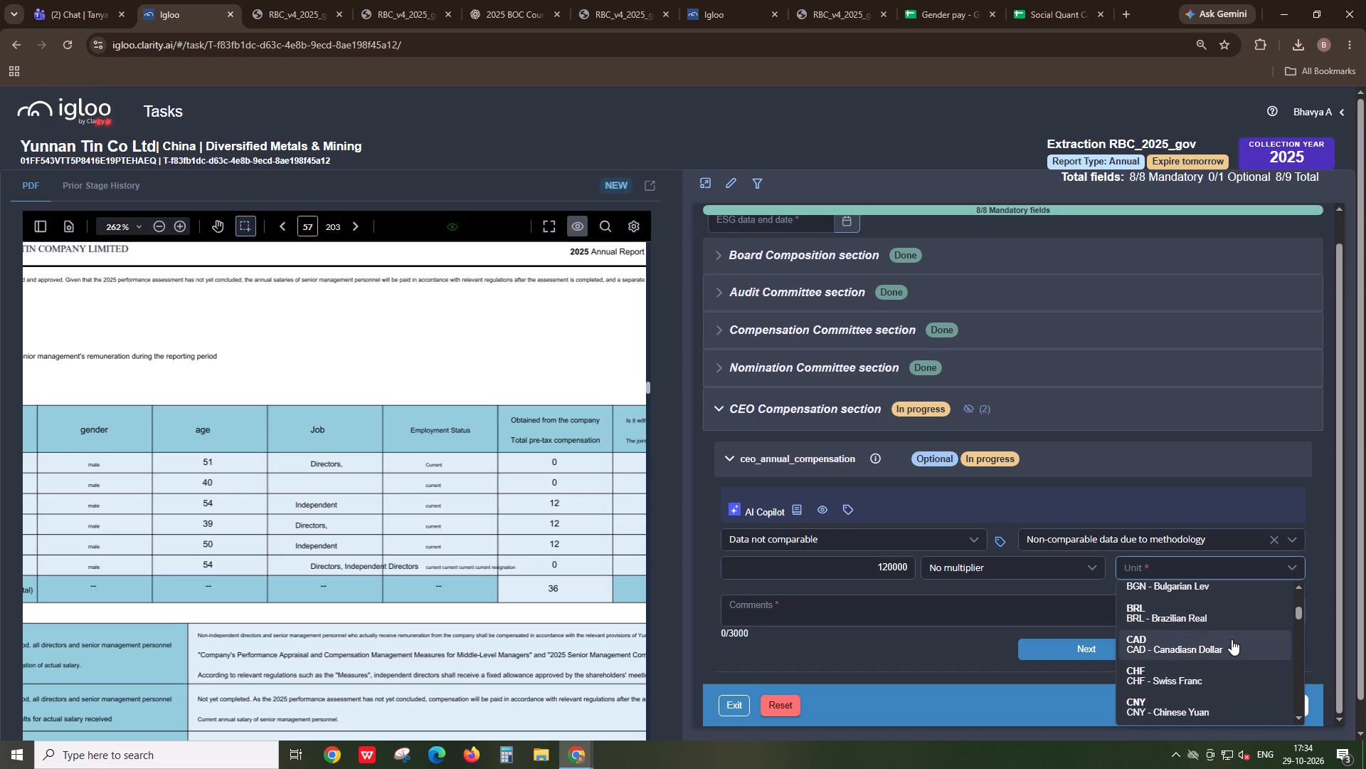
{"action": "scroll", "coordinate": [1232, 639], "scroll_direction": "down", "scroll_amount": 1}
{"action": "scroll", "coordinate": [1232, 639], "scroll_direction": "up", "scroll_amount": 1}
Search Google in a new browser tab for "yuan and cny same".
{"action": "left_click", "coordinate": [1126, 15]}
{"action": "type", "text": "YAN"}
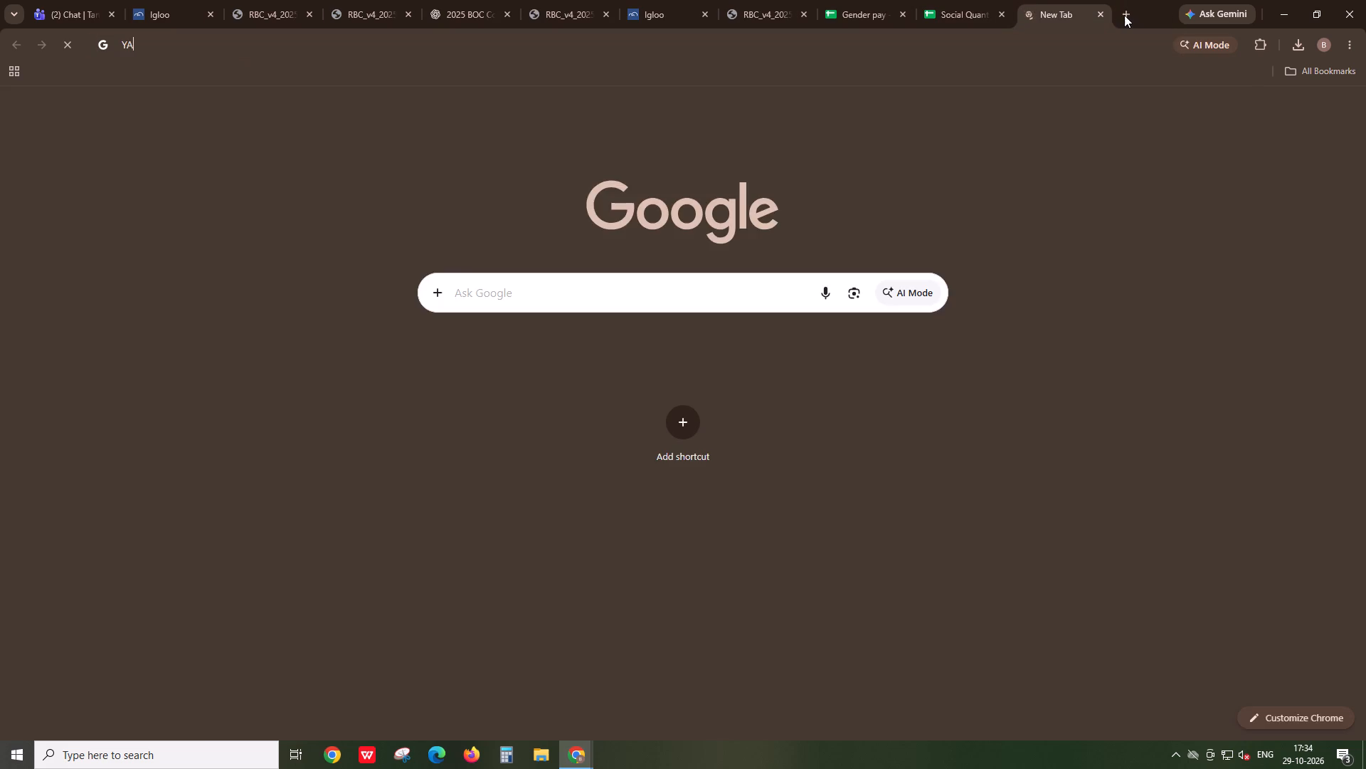
{"action": "key", "text": "space"}
{"action": "key", "text": "BackSpace"}
{"action": "key", "text": "BackSpace"}
{"action": "key", "text": "BackSpace"}
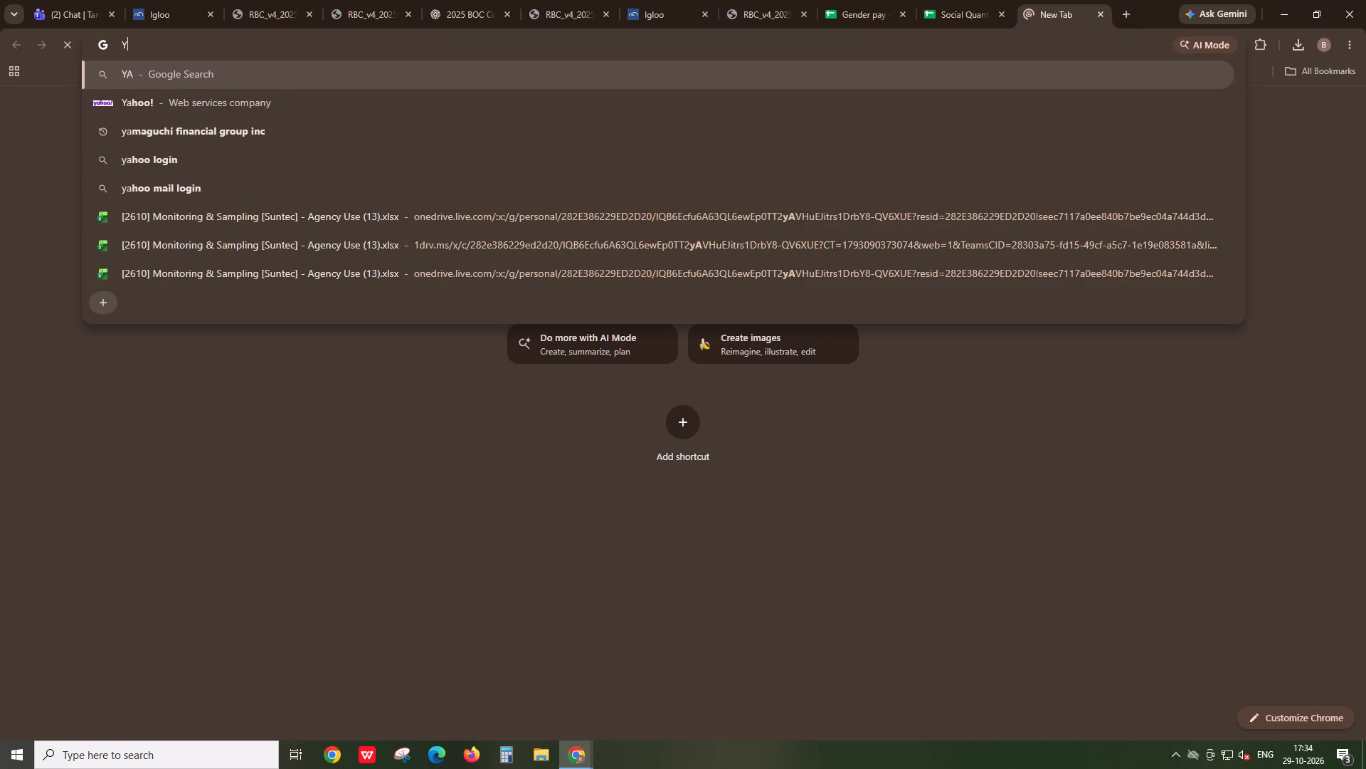
{"action": "type", "text": "UAN"}
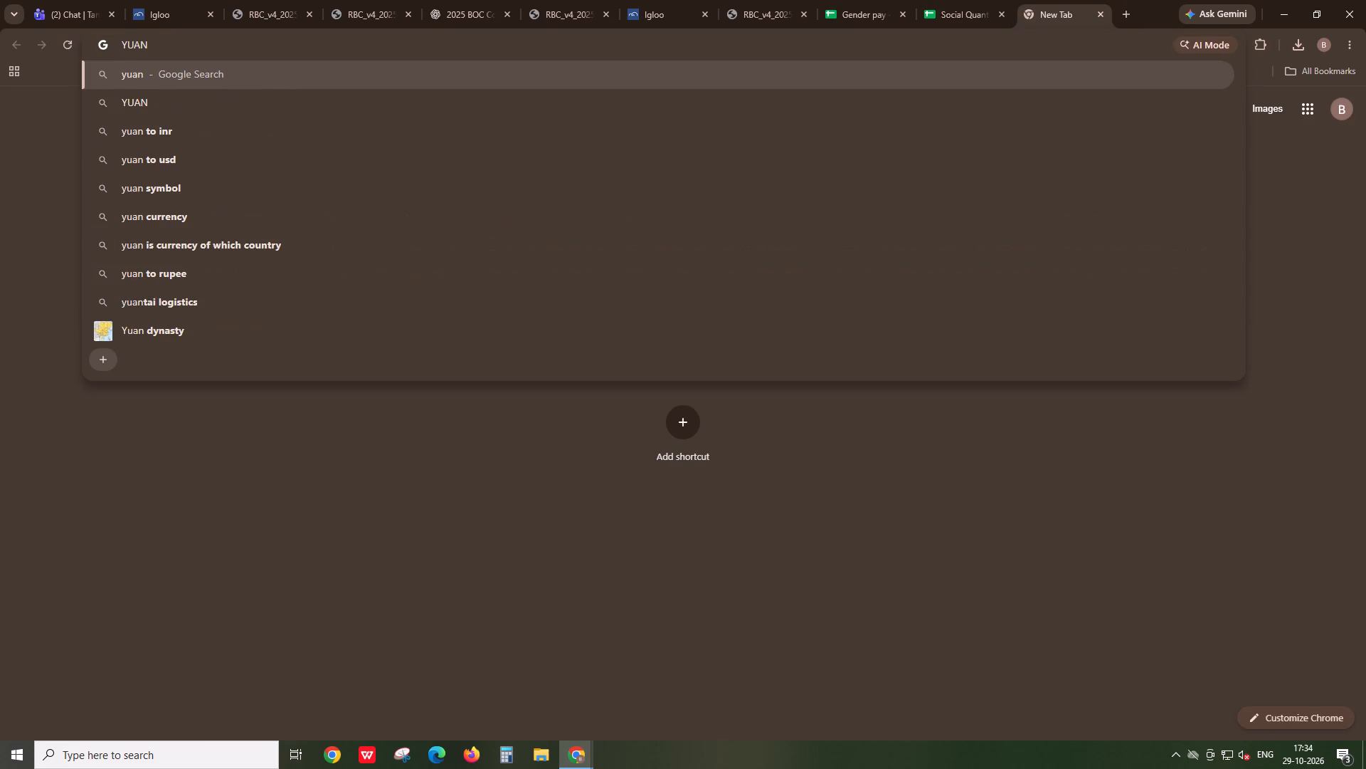
{"action": "key", "text": "BackSpace"}
{"action": "type", "text": "N and"}
{"action": "key", "text": "space"}
{"action": "type", "text": "CNY"}
{"action": "key", "text": "Down"}
{"action": "key", "text": "Return"}
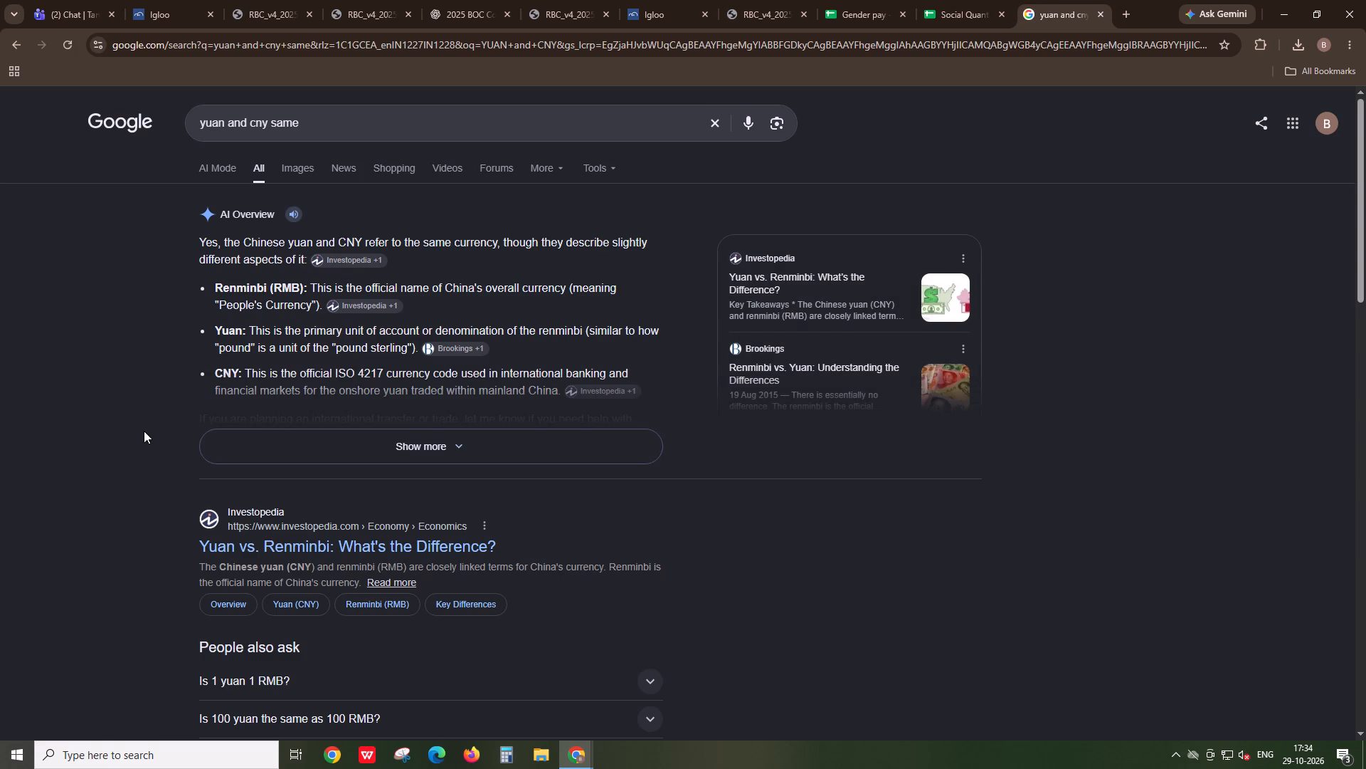
Return to the Yunnan Tin task in Igloo and set the ceo_annual_compensation unit to CNY - Chinese Yuan.
{"action": "left_click", "coordinate": [196, 0]}
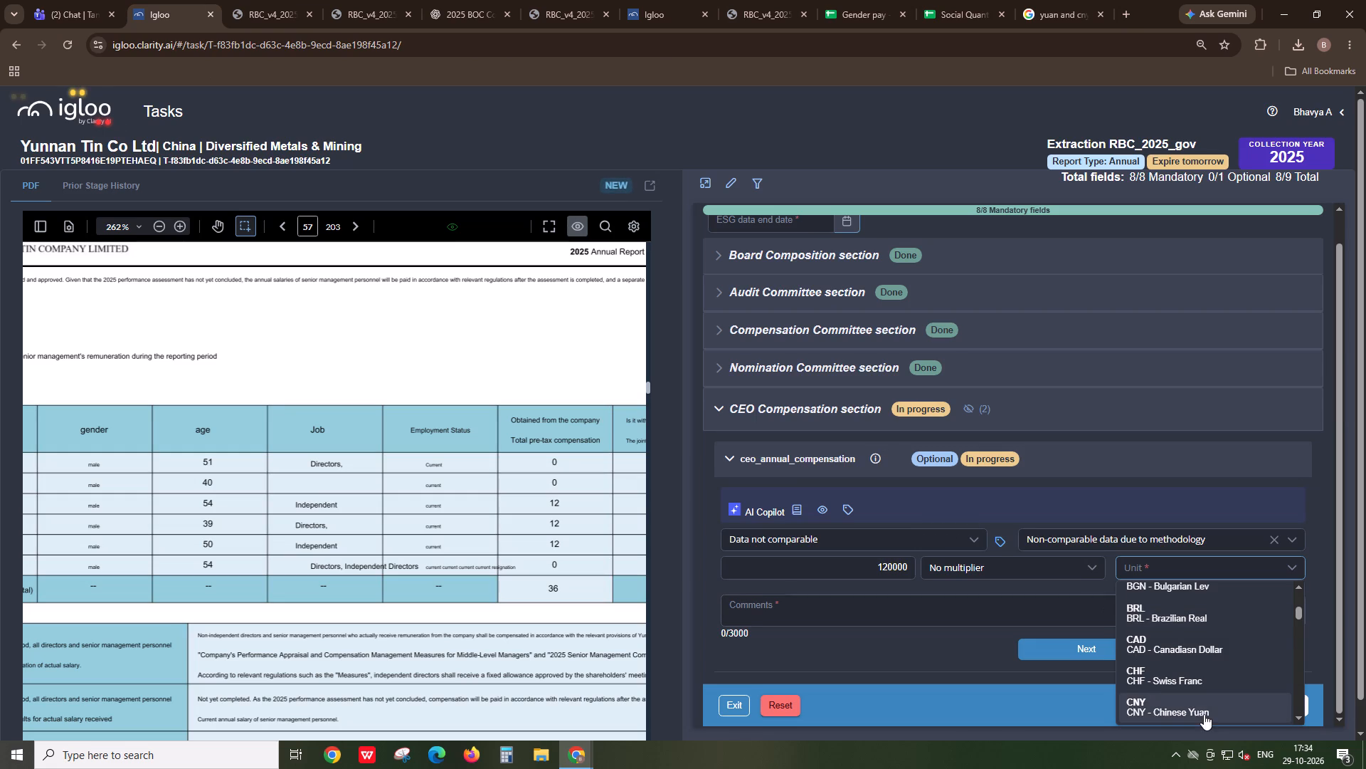
{"action": "left_click", "coordinate": [1183, 698]}
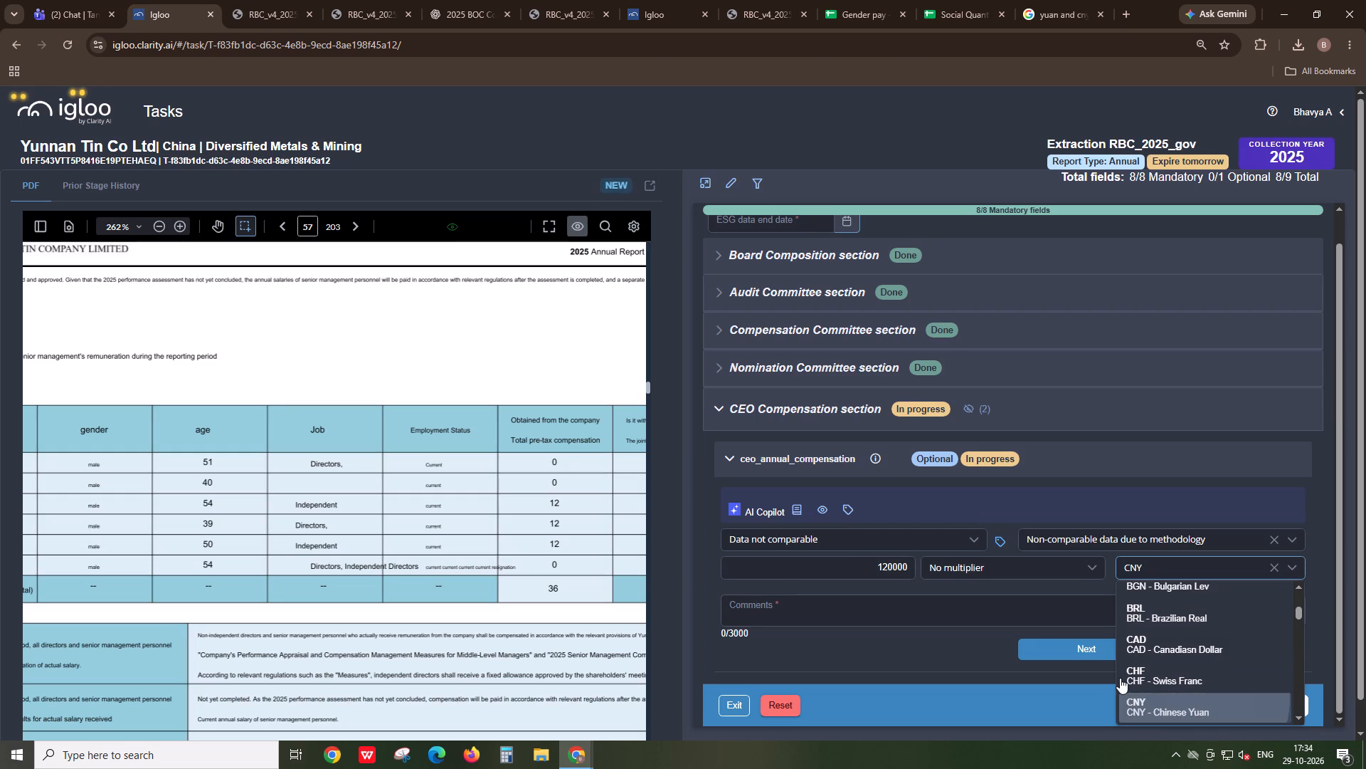
Add the comment "Data refers to Non-Executive Directors." to ceo_annual_compensation.
{"action": "left_click", "coordinate": [1000, 609]}
{"action": "type", "text": "Data refers to Non"}
{"action": "type", "text": "-Executive Directors."}
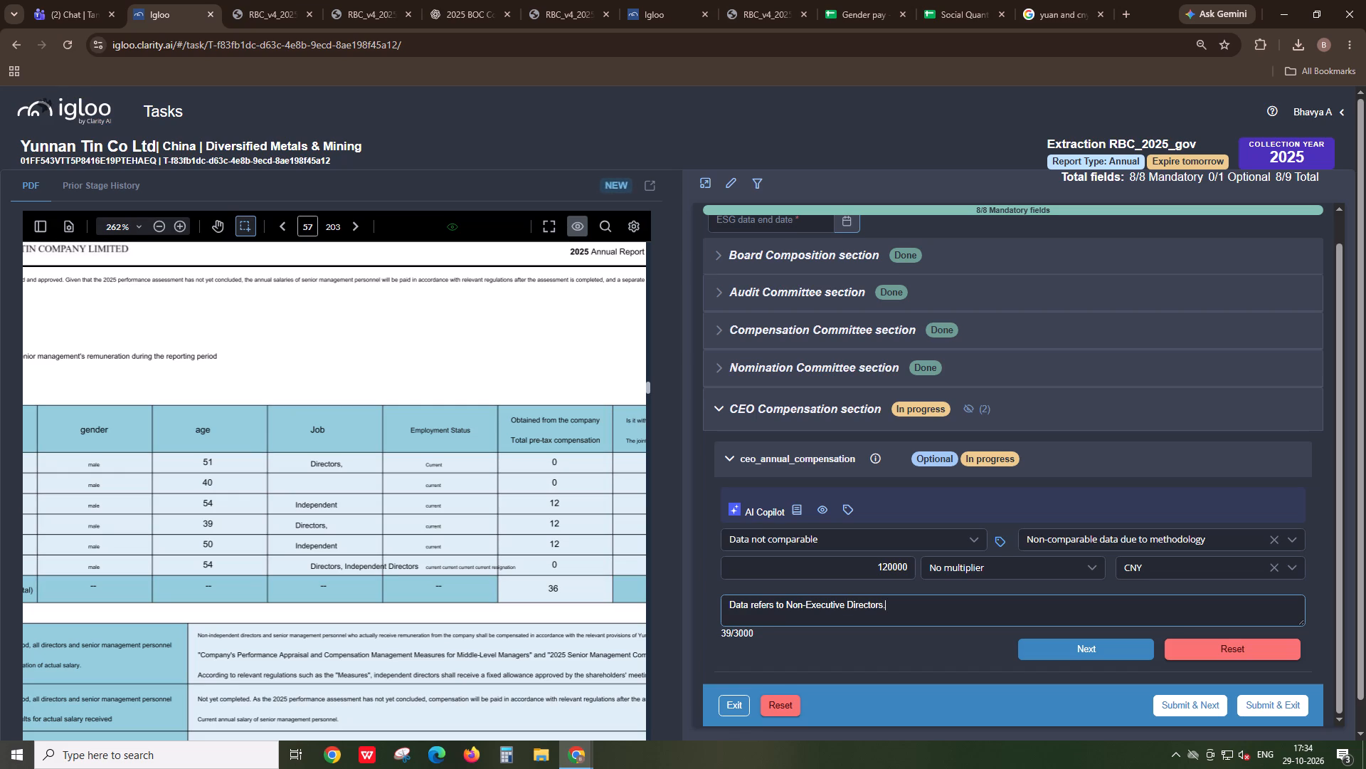
Tag the heading "Company's directors' and senior management's remuneration during the reporting period" as the ceo_annual_compensation source and complete the field.
{"action": "left_click", "coordinate": [997, 540]}
{"action": "scroll", "coordinate": [95, 546], "scroll_direction": "up", "scroll_amount": 4, "text": "shift"}
{"action": "left_click_drag", "start_coordinate": [206, 354], "coordinate": [514, 354]}
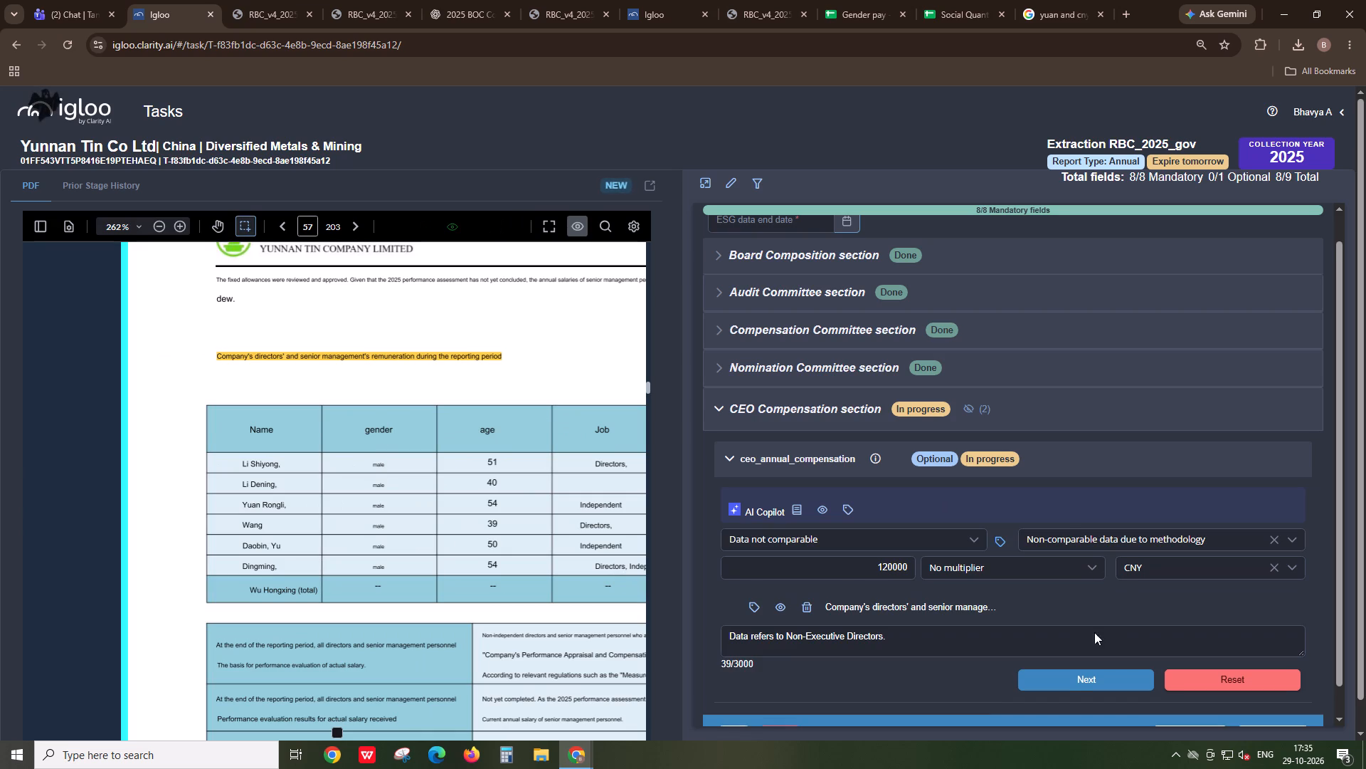
{"action": "left_click", "coordinate": [1068, 681]}
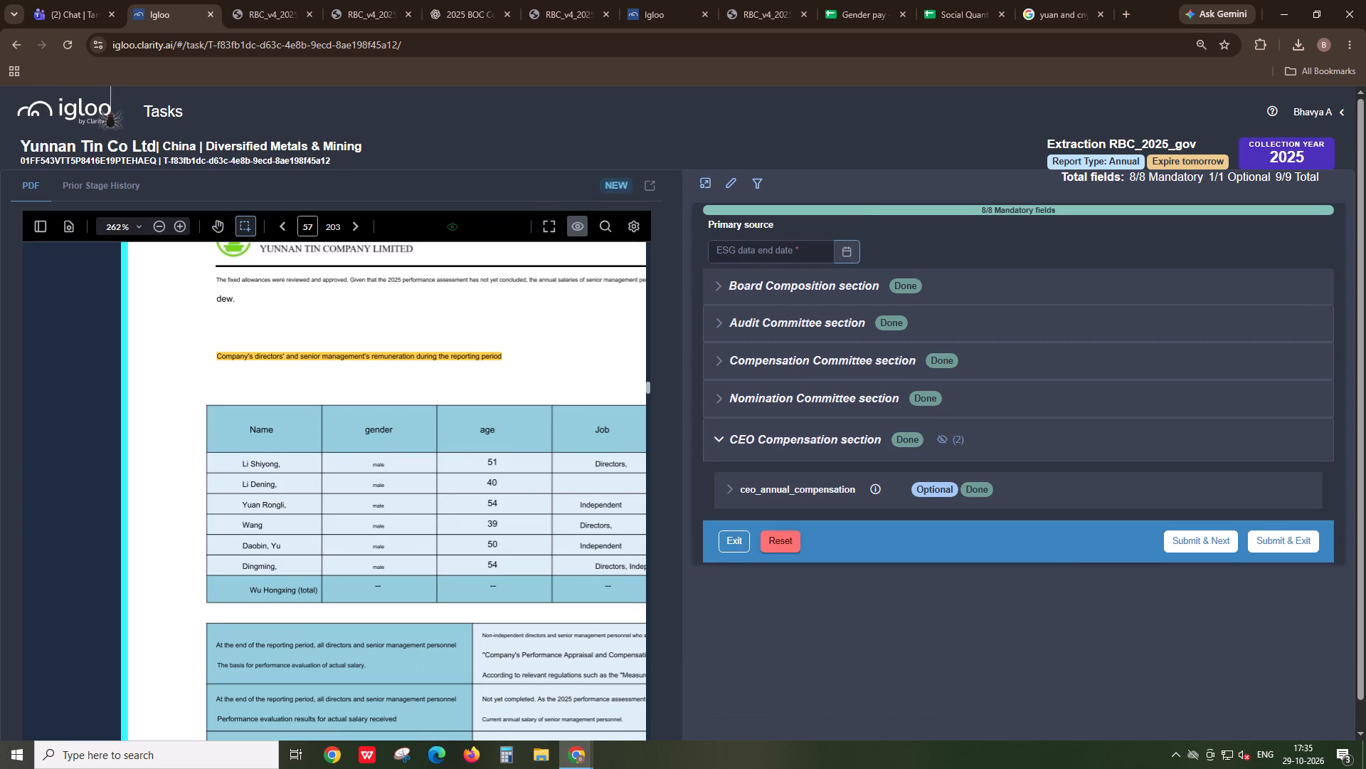
Copy the Board_independence field name from the Board Composition section into row 496 of BHAVYA TRACKING's Gov Data sheet, beside Yunnan Tin.
{"action": "left_click", "coordinate": [810, 294]}
{"action": "left_click", "coordinate": [784, 333], "text": "alt"}
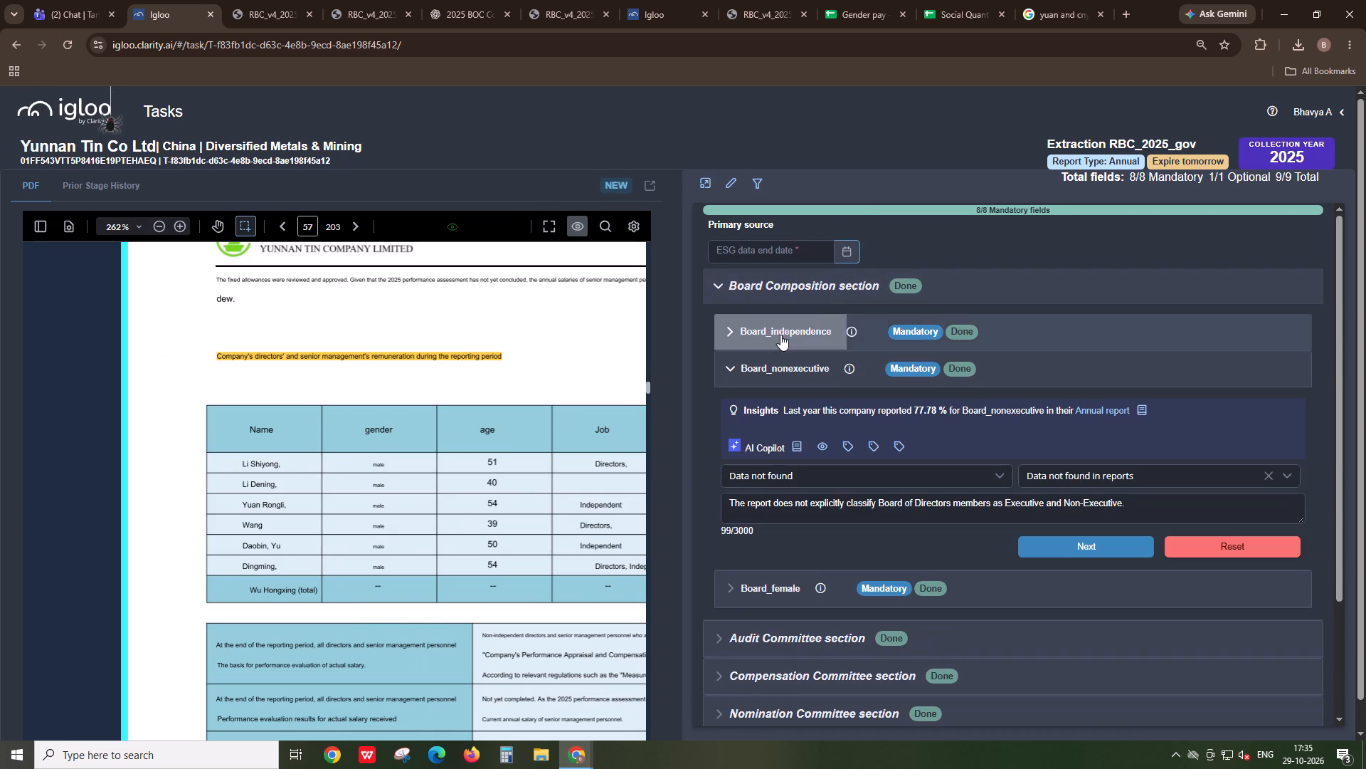
{"action": "key", "text": "alt+Tab"}
{"action": "key", "text": "alt+Tab"}
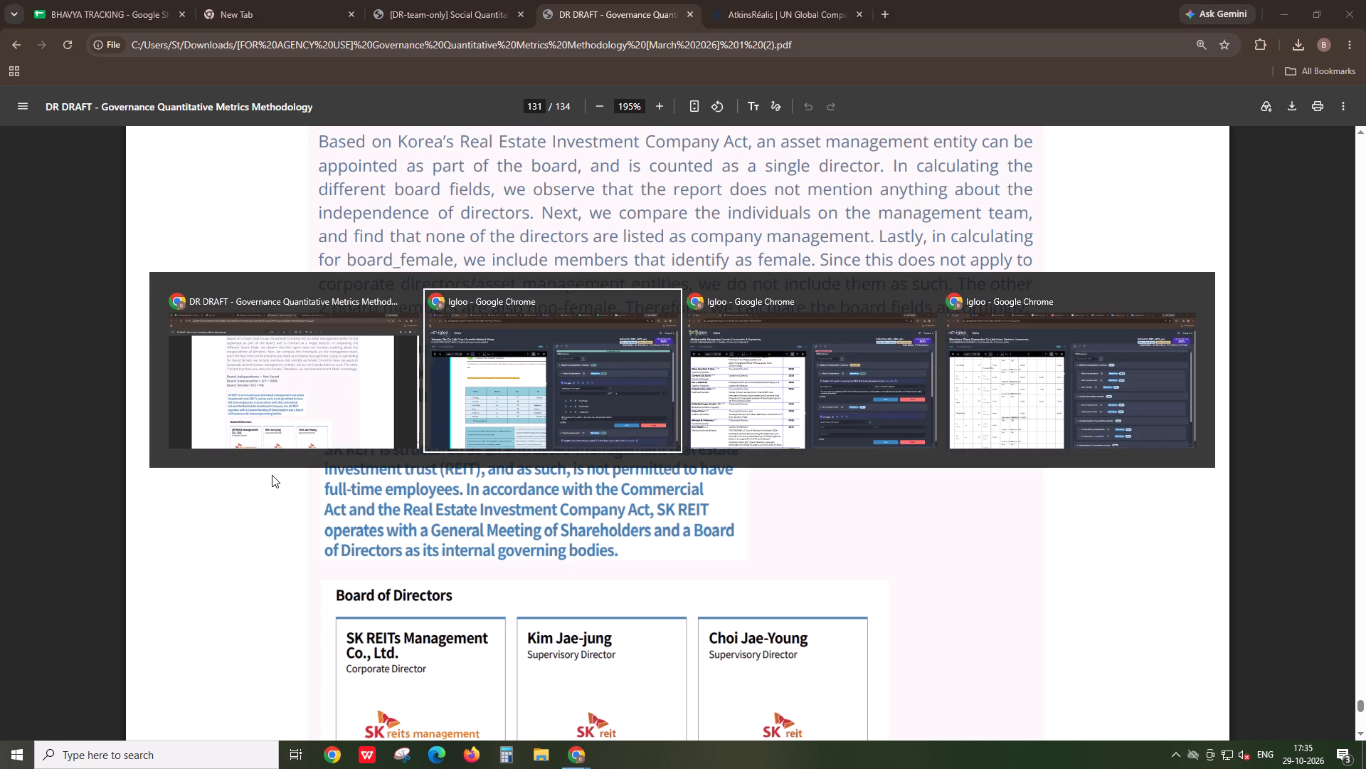
{"action": "key", "text": "alt+Tab"}
{"action": "key", "text": "alt+Tab"}
{"action": "key", "text": "alt+Tab"}
{"action": "left_click", "coordinate": [40, 0]}
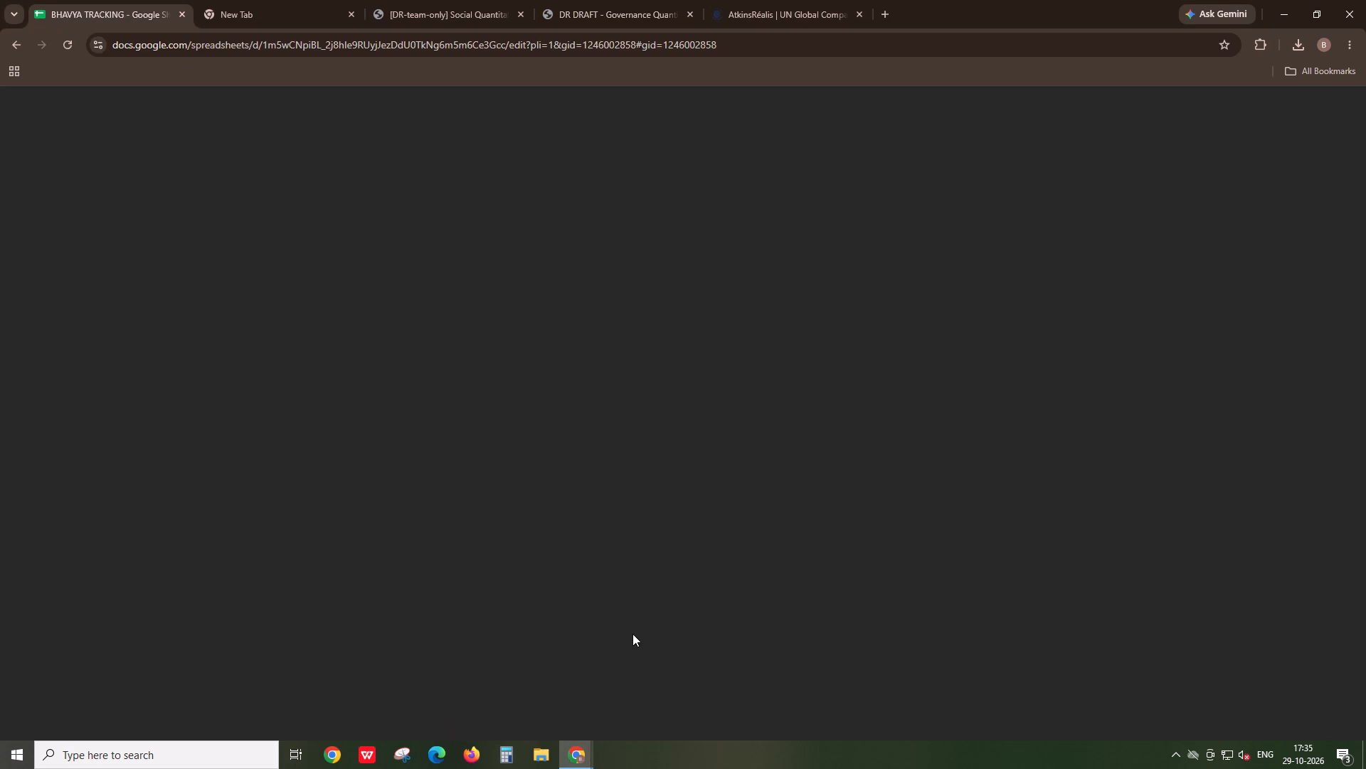
{"action": "left_click", "coordinate": [808, 726]}
{"action": "left_click", "coordinate": [704, 731]}
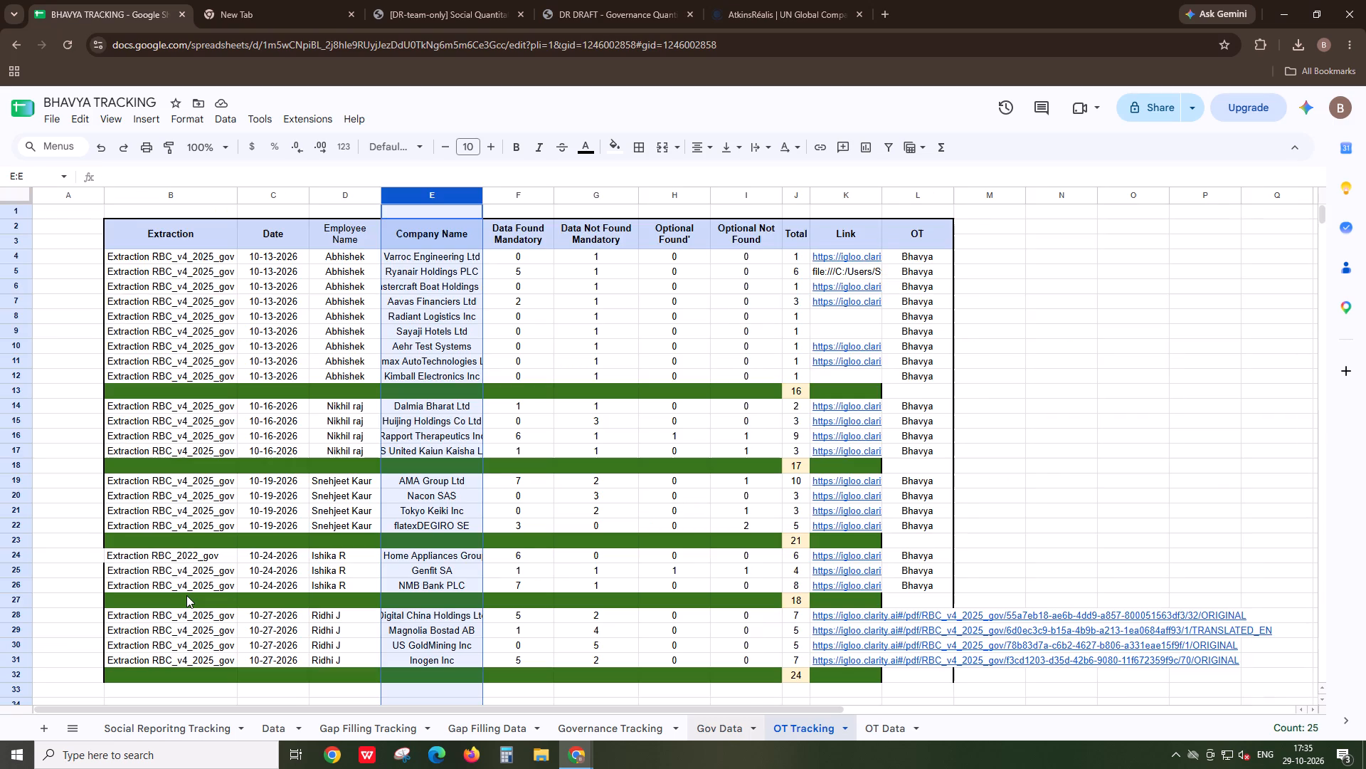
{"action": "left_click", "coordinate": [168, 645]}
{"action": "key", "text": "ctrl+v"}
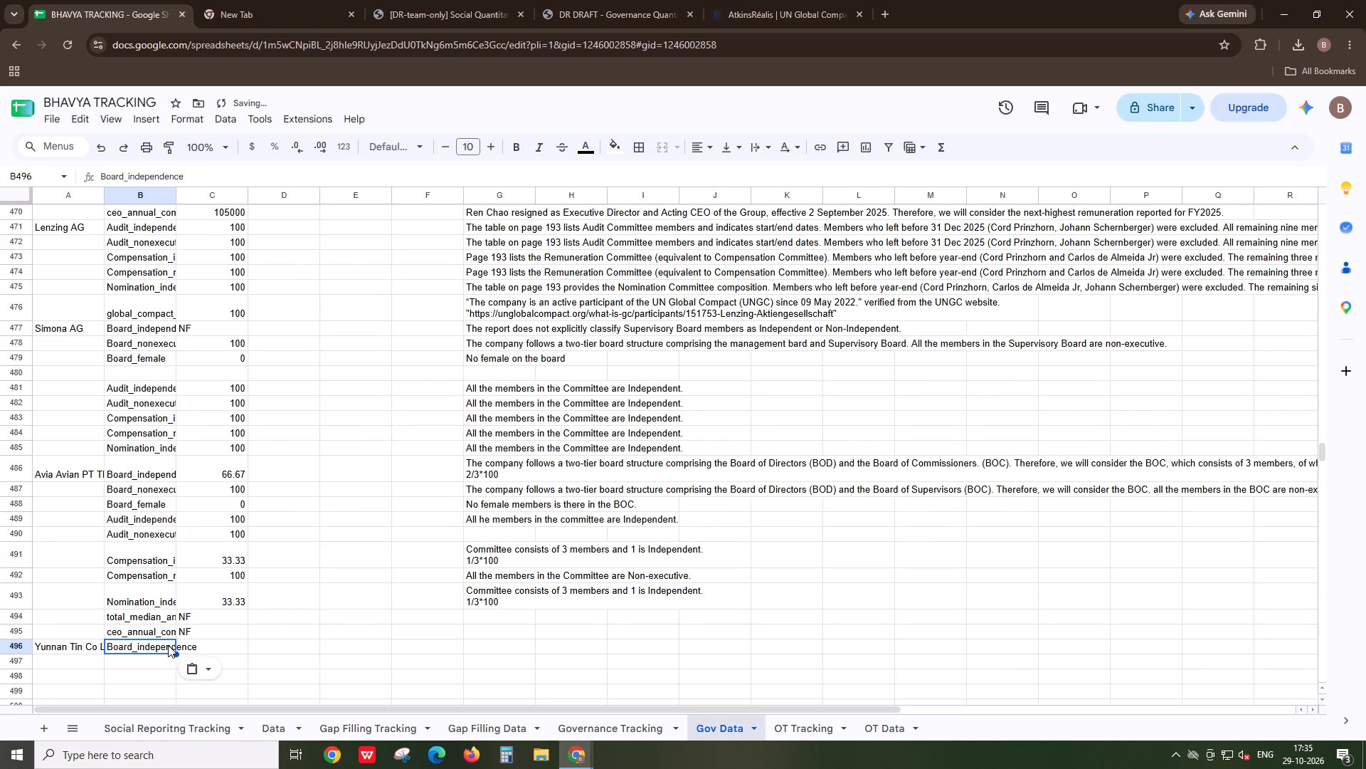
Copy the Board_independence value 33.33 and its 3/9*100 comment from Igloo into row 496 of the Gov Data sheet.
{"action": "key", "text": "alt+Tab"}
{"action": "left_click", "coordinate": [882, 444], "text": "alt"}
{"action": "key", "text": "alt+Tab"}
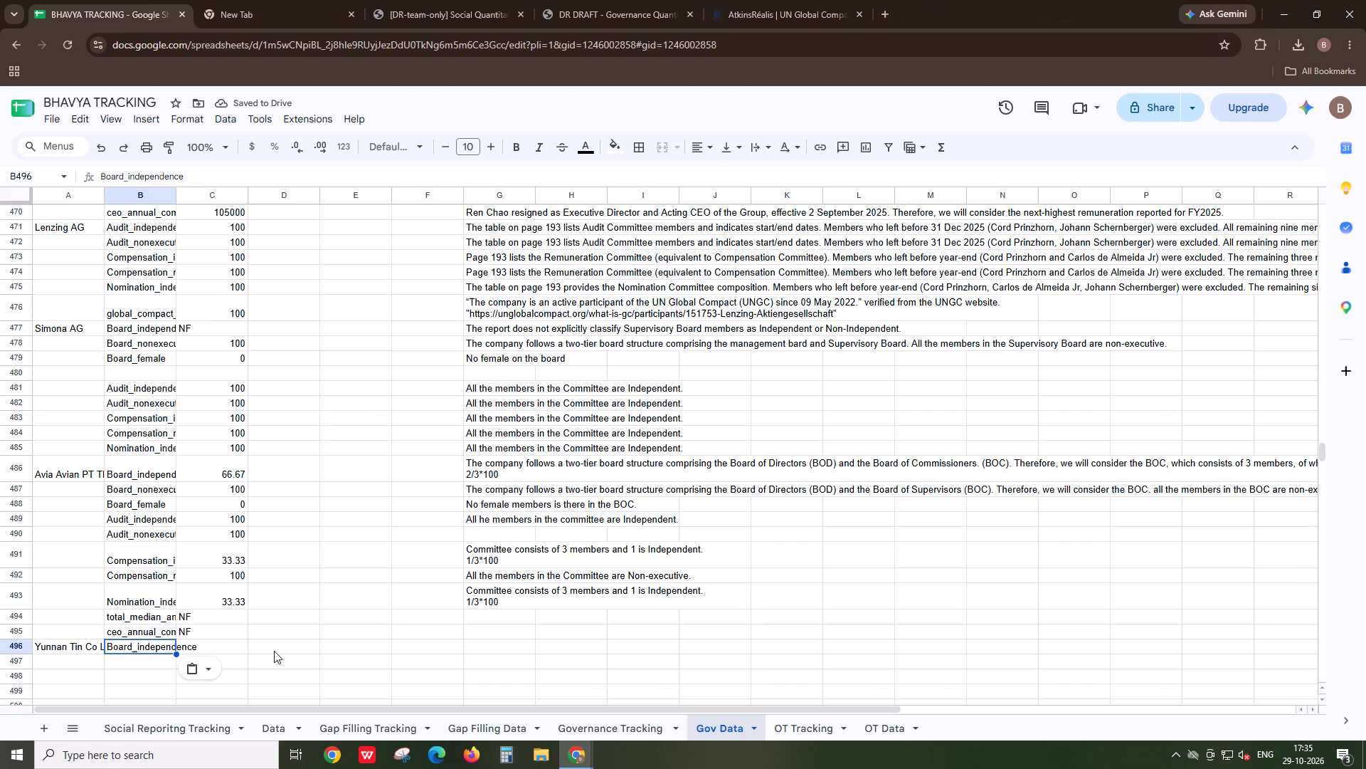
{"action": "left_click", "coordinate": [240, 649]}
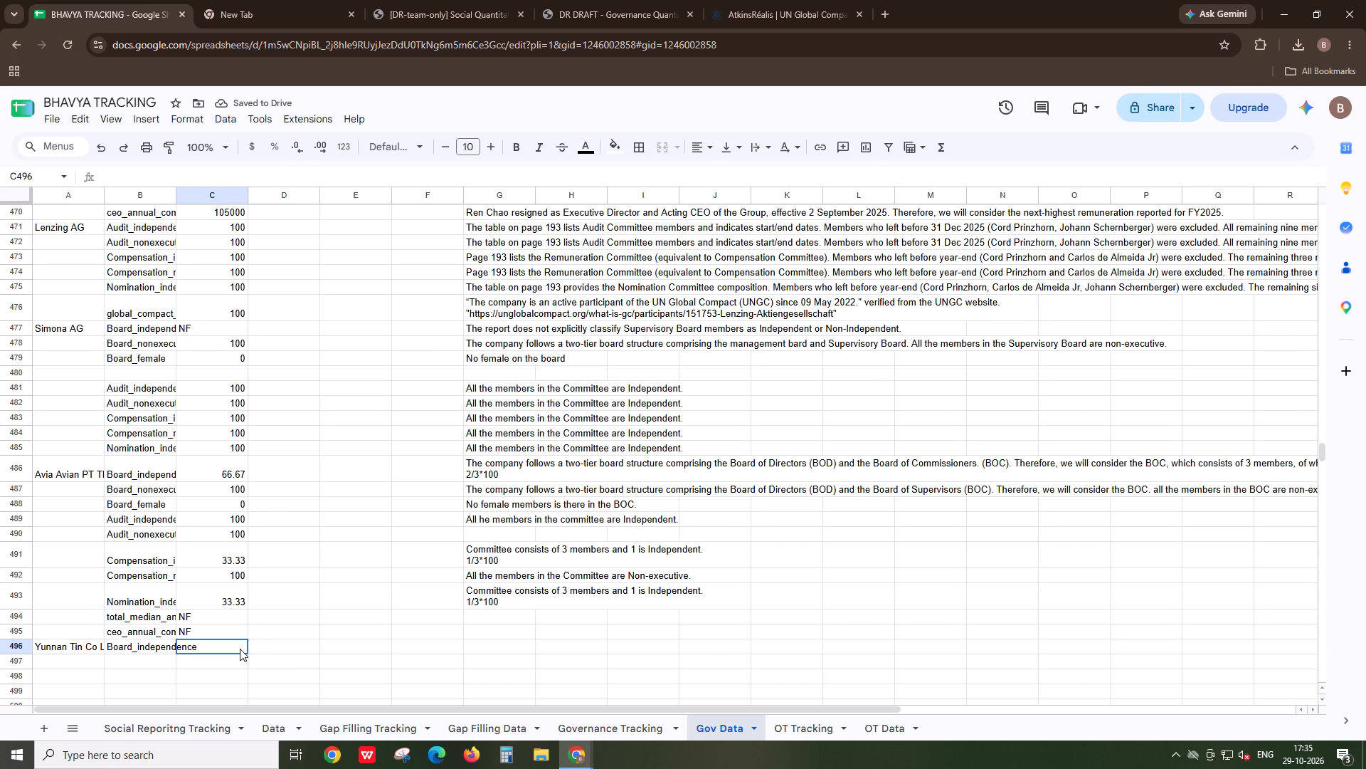
{"action": "key", "text": "ctrl+v"}
{"action": "key", "text": "alt+Tab"}
{"action": "left_click", "coordinate": [830, 587], "text": "alt"}
{"action": "key", "text": "alt+Tab"}
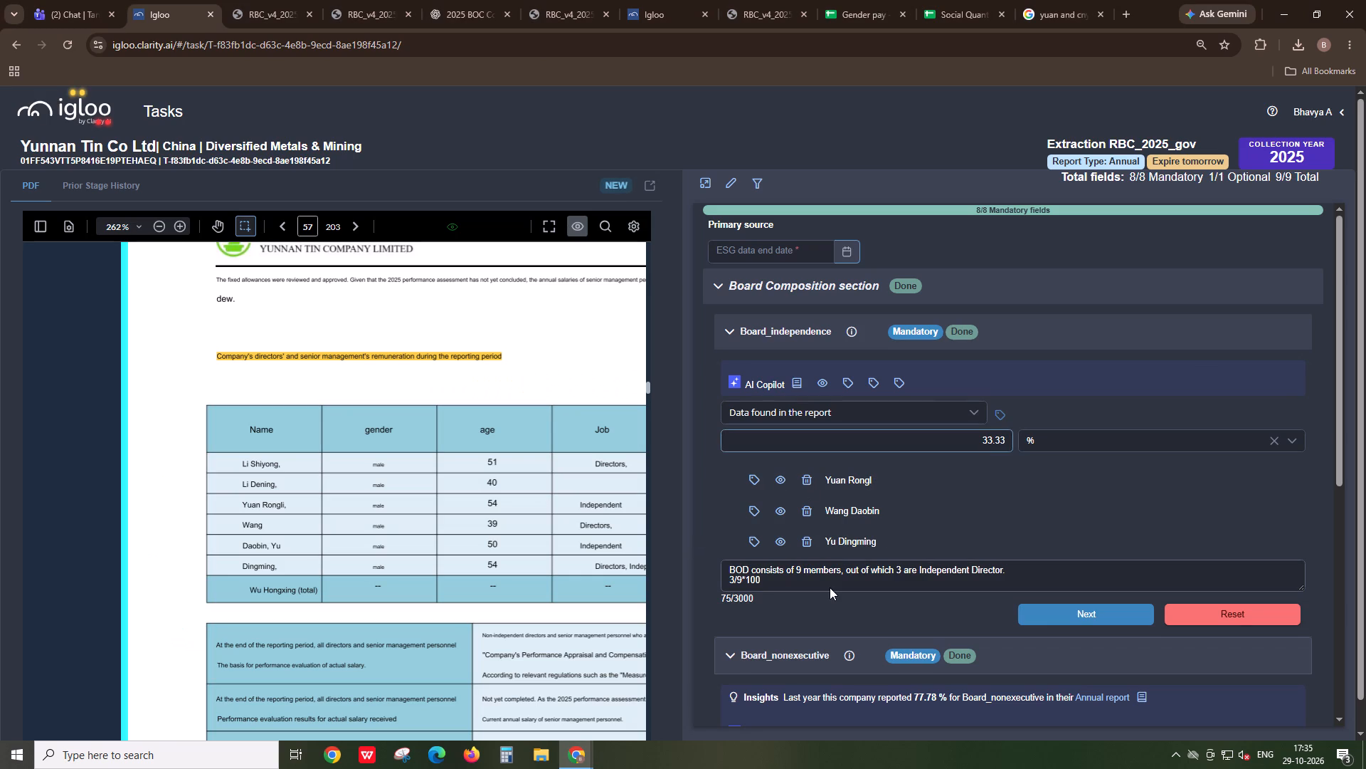
{"action": "left_click", "coordinate": [488, 637]}
{"action": "left_click", "coordinate": [487, 644]}
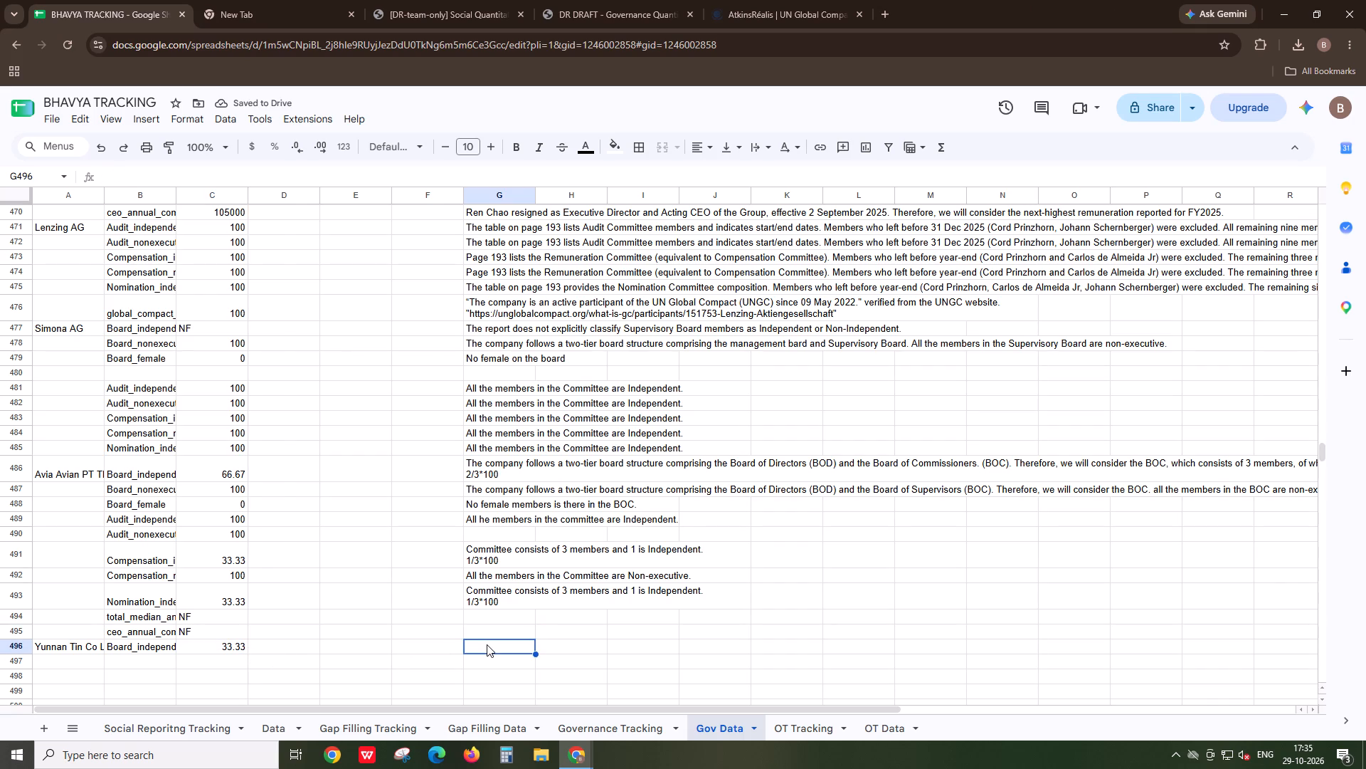
{"action": "key", "text": "Return"}
{"action": "key", "text": "ctrl+v"}
{"action": "key", "text": "Return"}
{"action": "key", "text": "alt+Tab"}
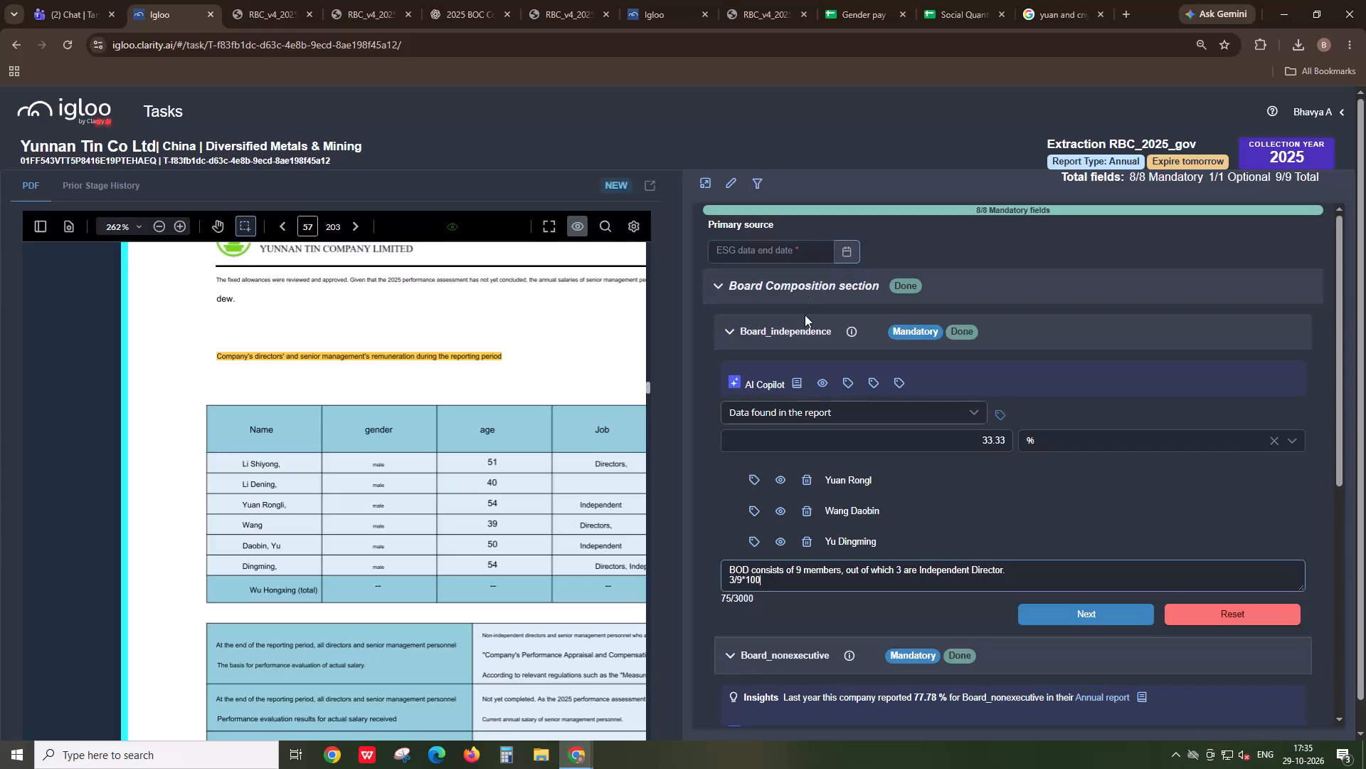
{"action": "left_click", "coordinate": [805, 315]}
{"action": "left_click", "coordinate": [800, 326]}
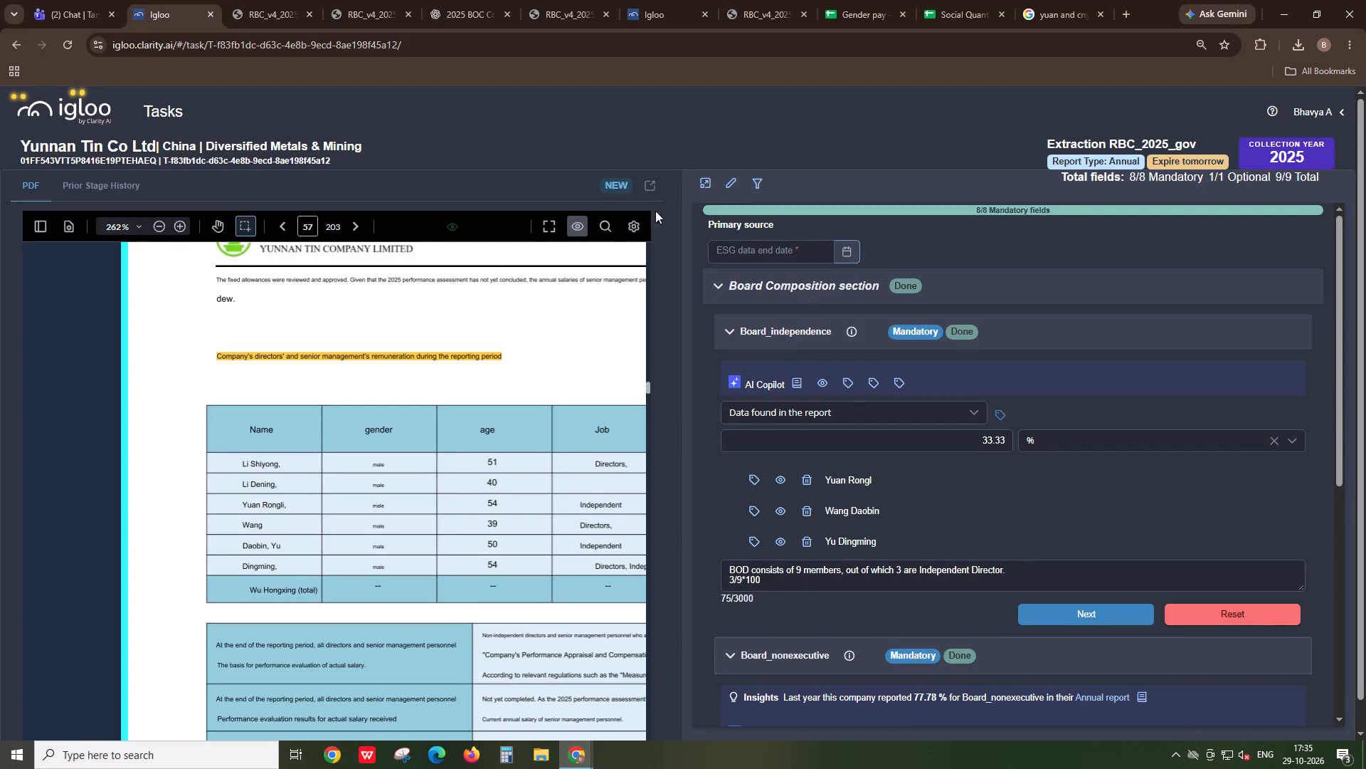
{"action": "left_click", "coordinate": [190, 0]}
{"action": "left_click", "coordinate": [327, 0]}
{"action": "left_click", "coordinate": [443, 0]}
{"action": "left_click", "coordinate": [1080, 3]}
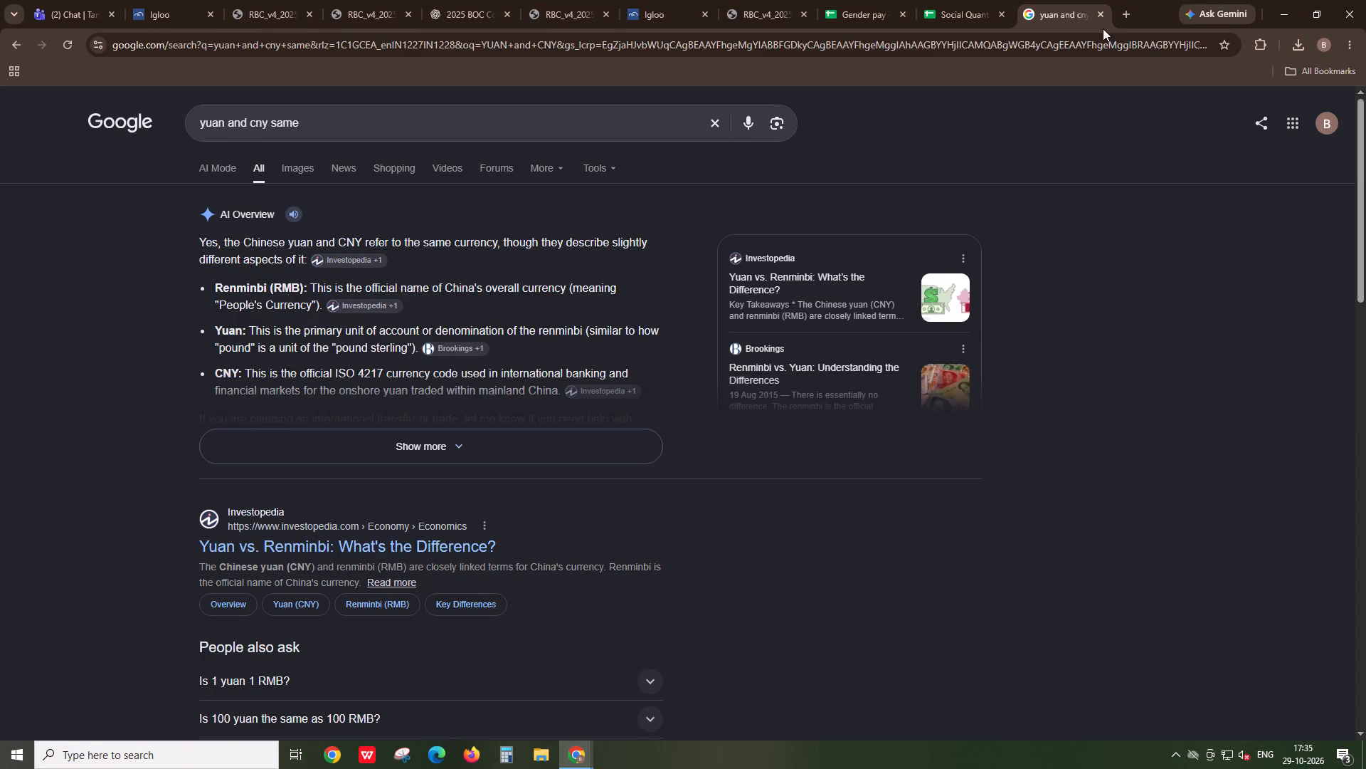
{"action": "left_click", "coordinate": [1102, 16]}
{"action": "left_click", "coordinate": [1098, 19]}
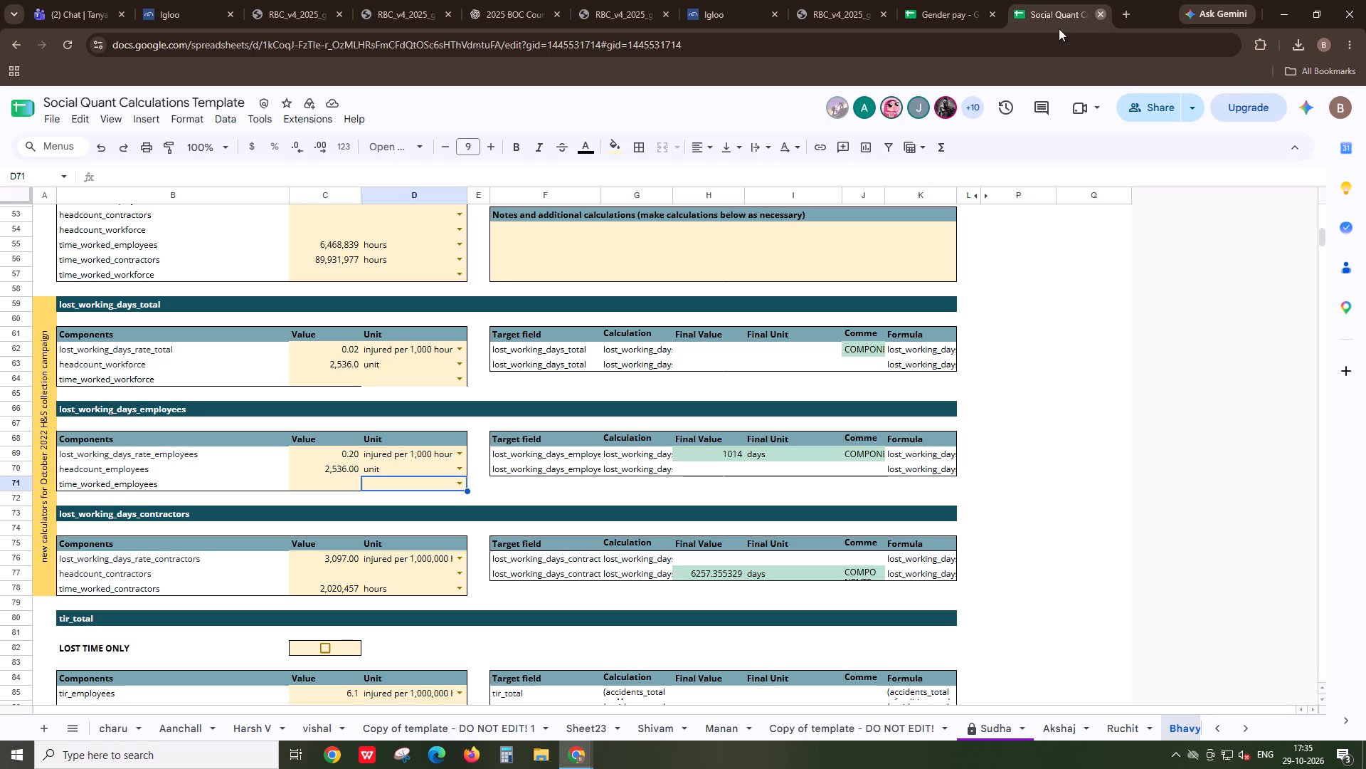
{"action": "left_click", "coordinate": [1095, 9]}
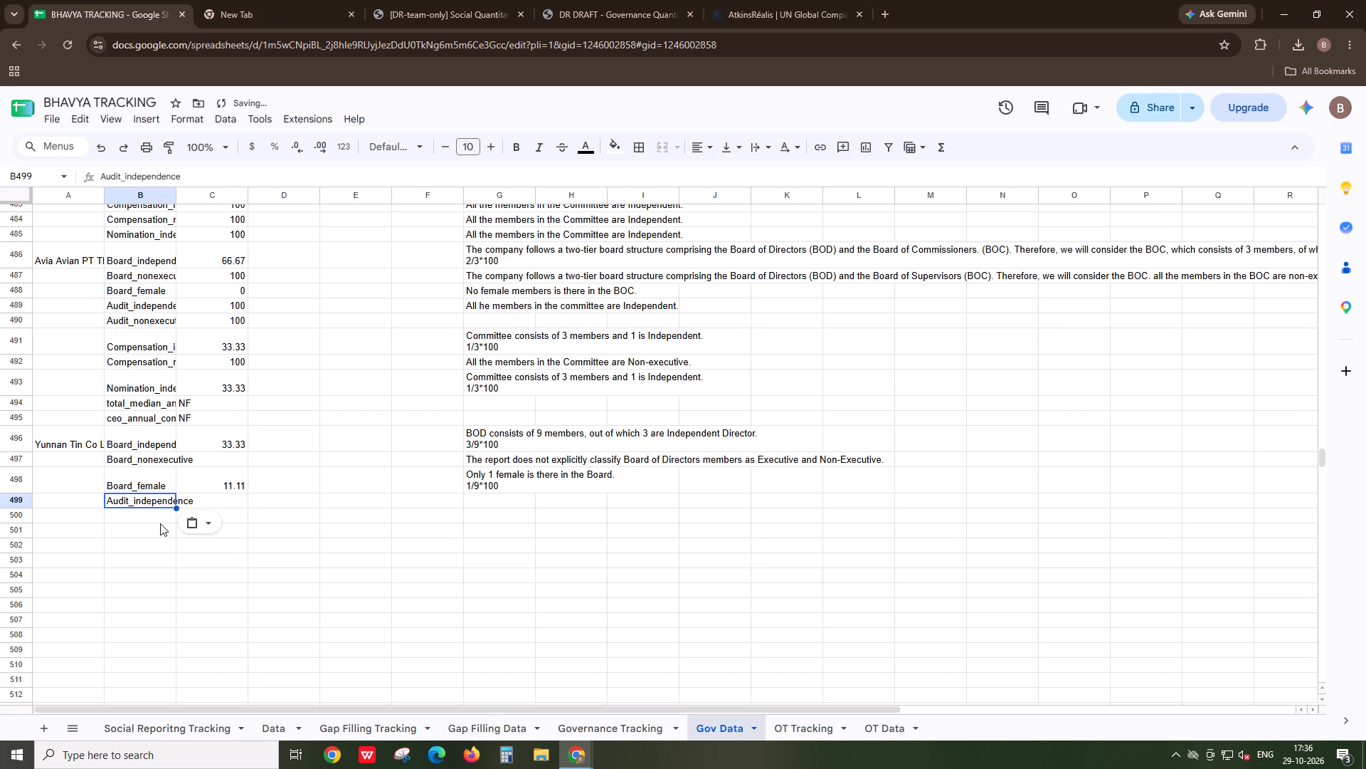
{"action": "left_click", "coordinate": [485, 513]}
{"action": "key", "text": "ctrl+v"}
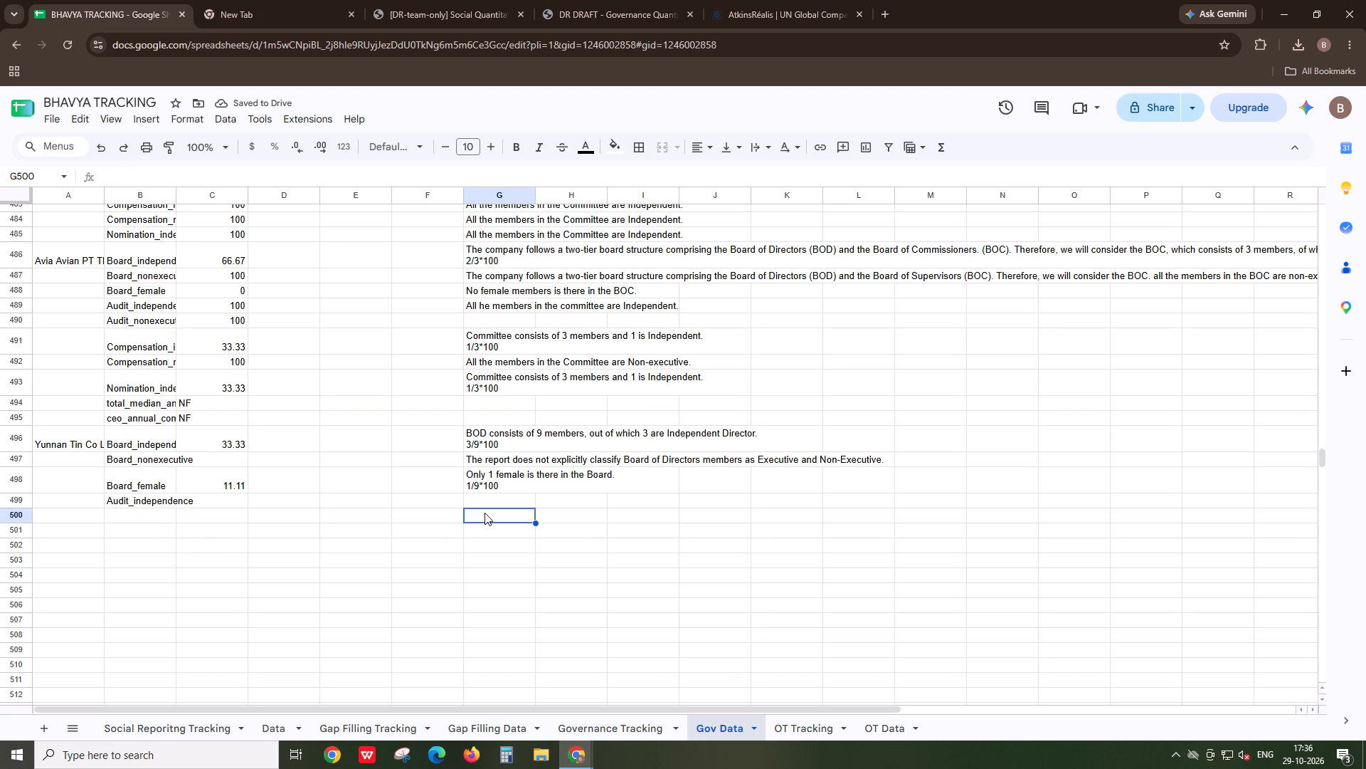
{"action": "key", "text": "alt+Tab"}
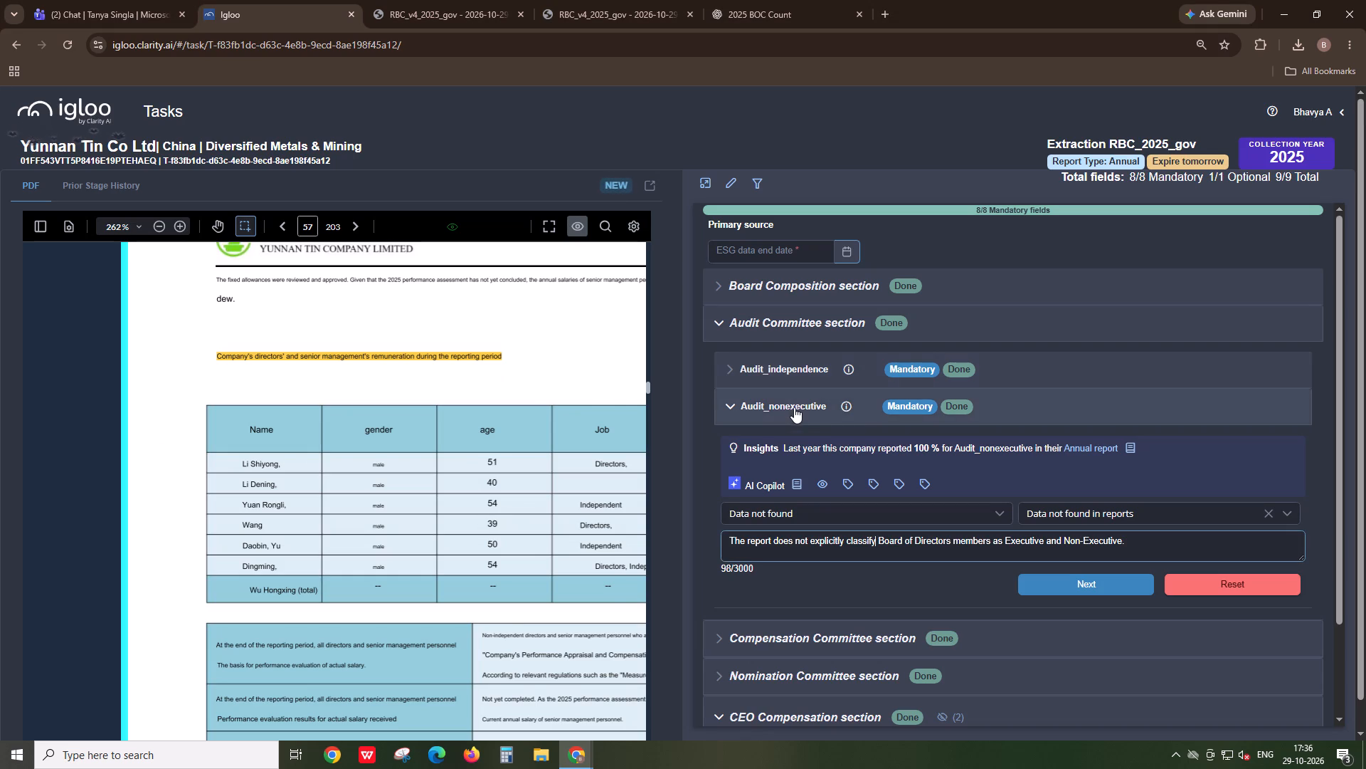
{"action": "left_click", "coordinate": [794, 406], "text": "alt"}
{"action": "key", "text": "alt+Tab"}
{"action": "left_click", "coordinate": [144, 516]}
{"action": "key", "text": "ctrl+v"}
Copy the Audit_independence value 66.67 from Igloo into row 499 of Gov Data.
{"action": "key", "text": "alt+Tab"}
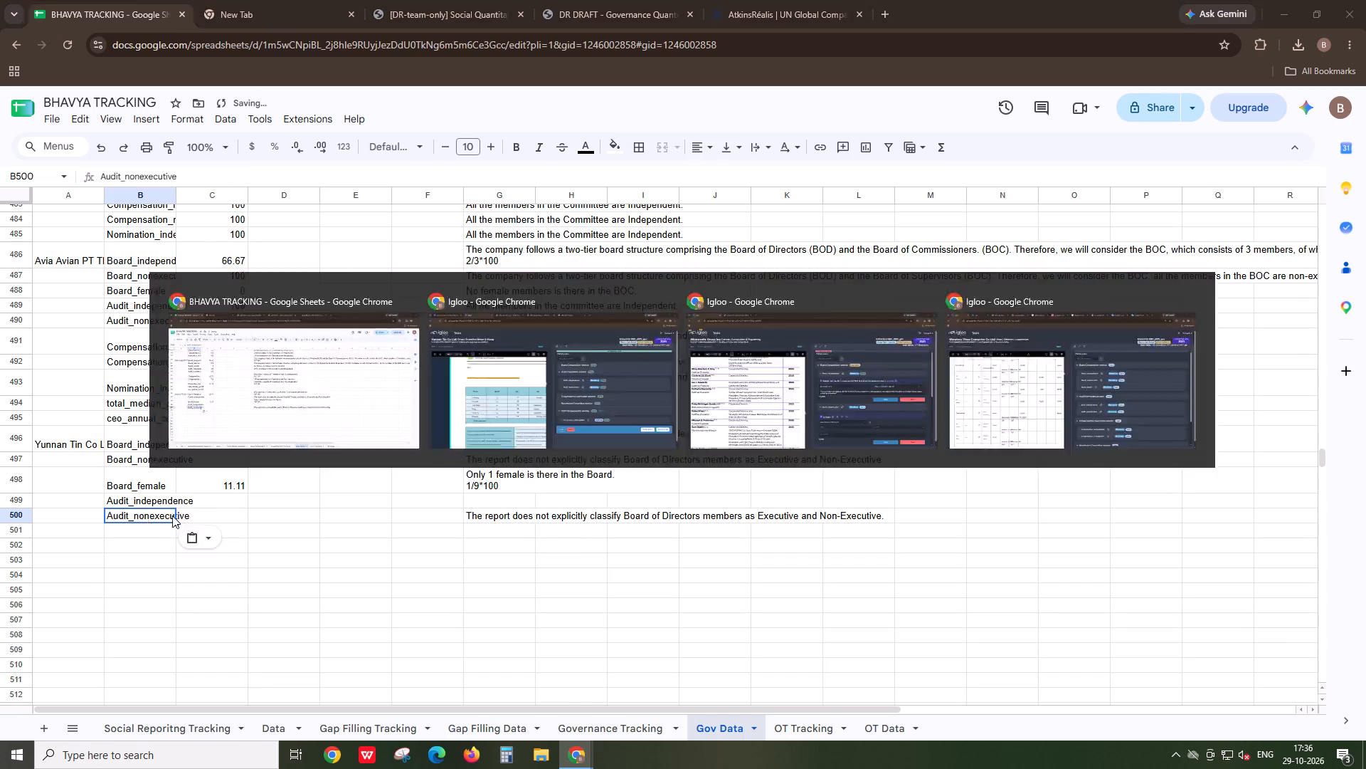
{"action": "left_click", "coordinate": [808, 367], "text": "alt"}
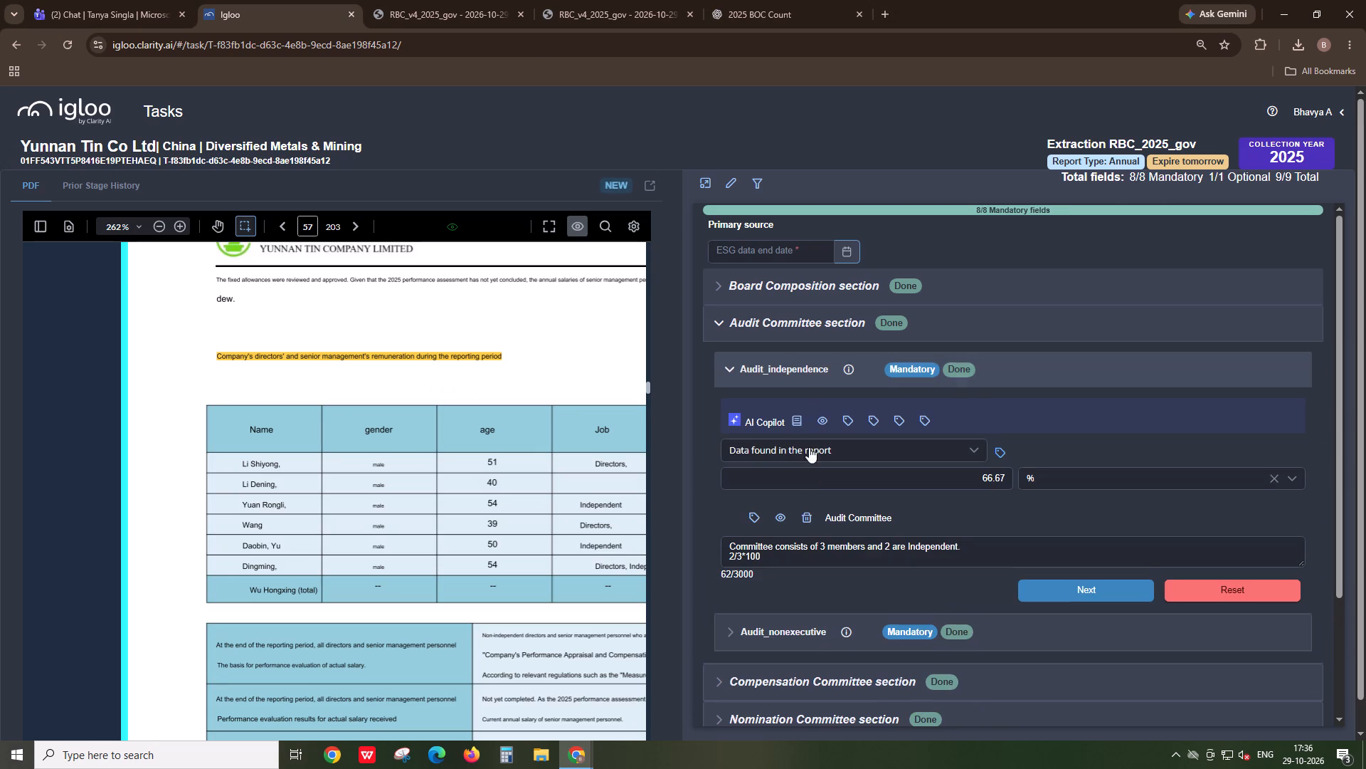
{"action": "left_click", "coordinate": [826, 485], "text": "alt"}
{"action": "key", "text": "alt+Tab"}
{"action": "left_click", "coordinate": [231, 496]}
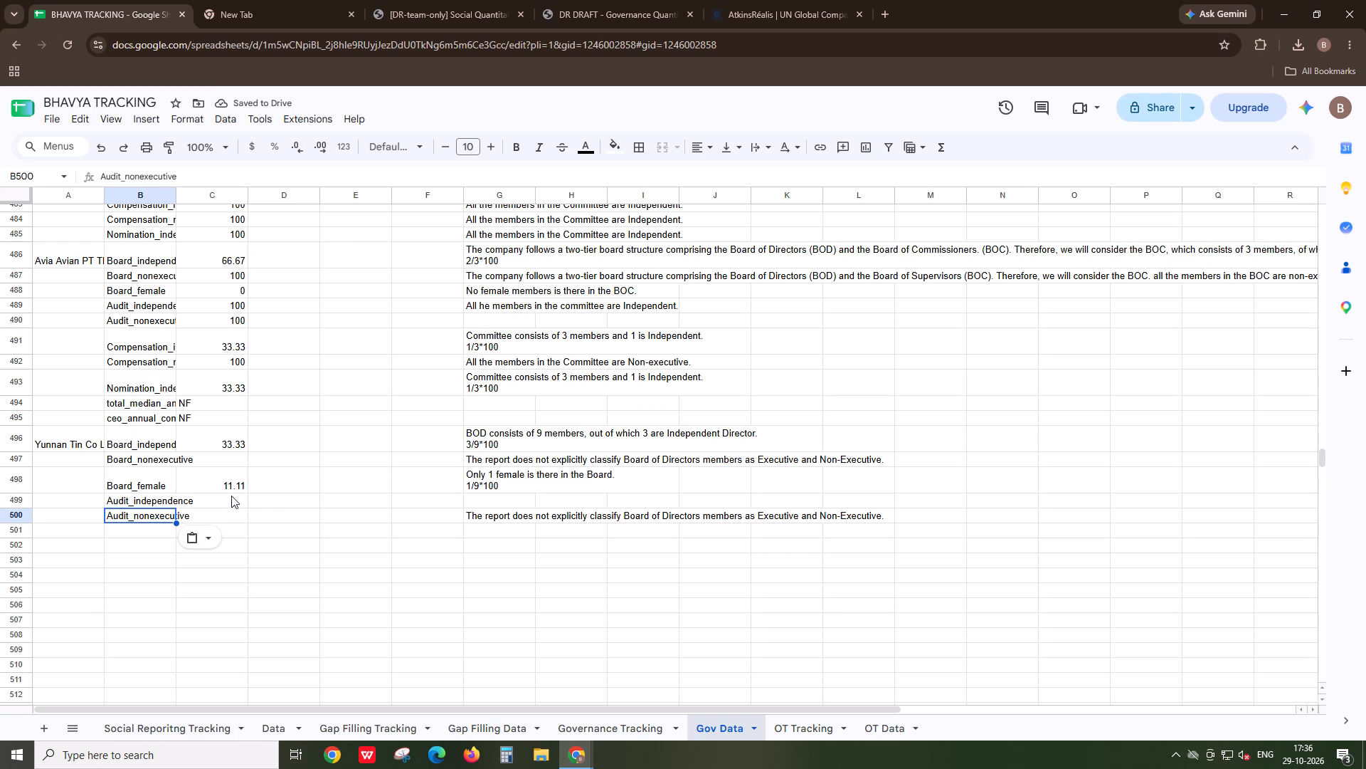
{"action": "key", "text": "ctrl+v"}
Copy the Audit_independence comment "Committee consists of 3 members and 2 are Independent. 2/3*100" from Igloo into row 499 of Gov Data.
{"action": "key", "text": "alt+Tab"}
{"action": "left_click", "coordinate": [808, 552], "text": "alt"}
{"action": "key", "text": "Tab"}
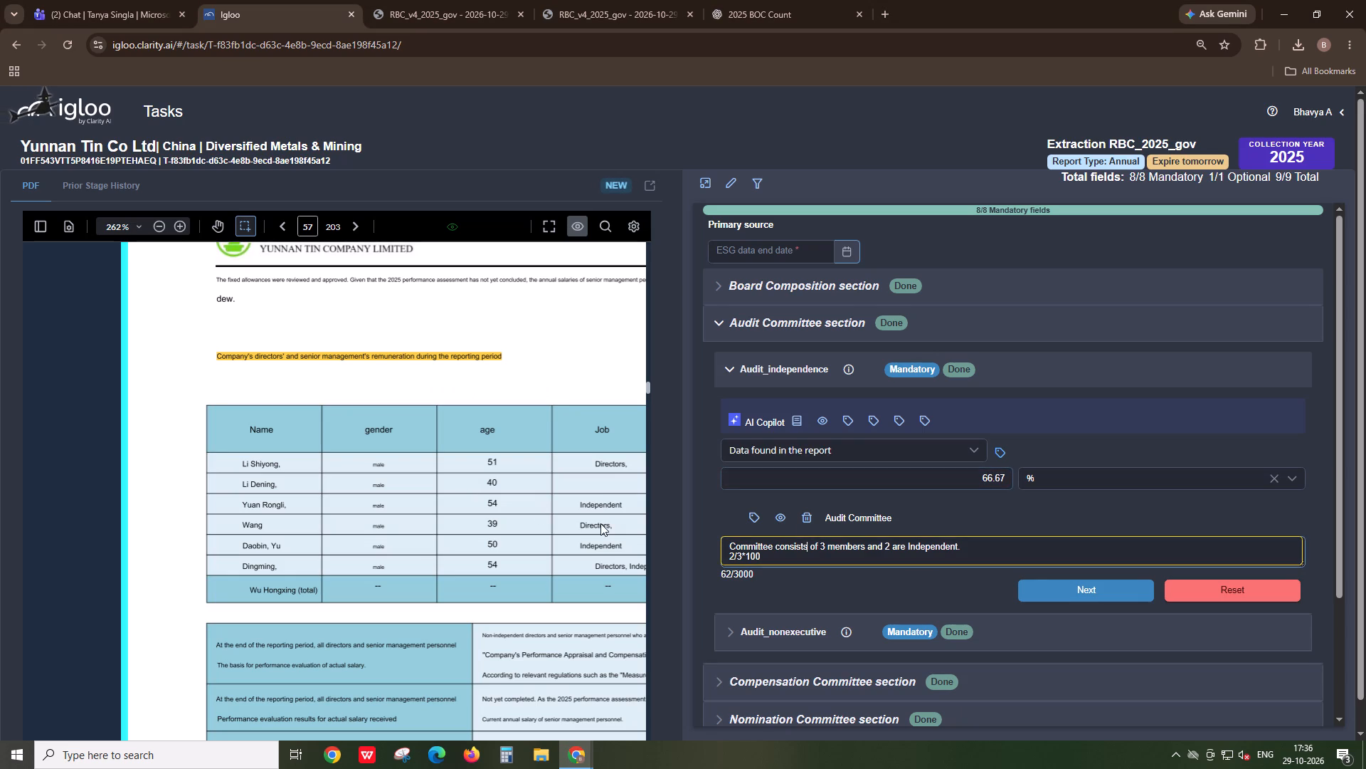
{"action": "key", "text": "alt+Tab"}
{"action": "left_click", "coordinate": [510, 501]}
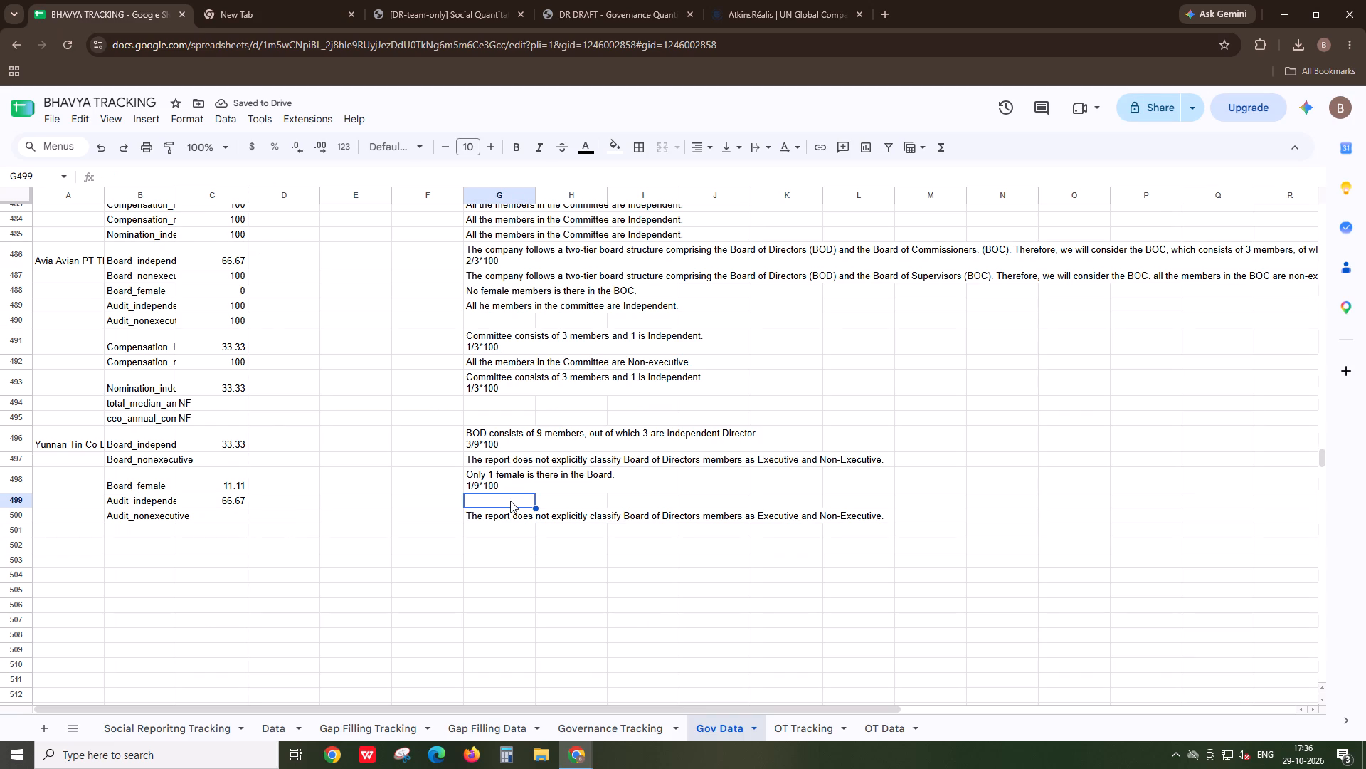
{"action": "key", "text": "Return"}
{"action": "key", "text": "ctrl+v"}
{"action": "key", "text": "ctrl+Return"}
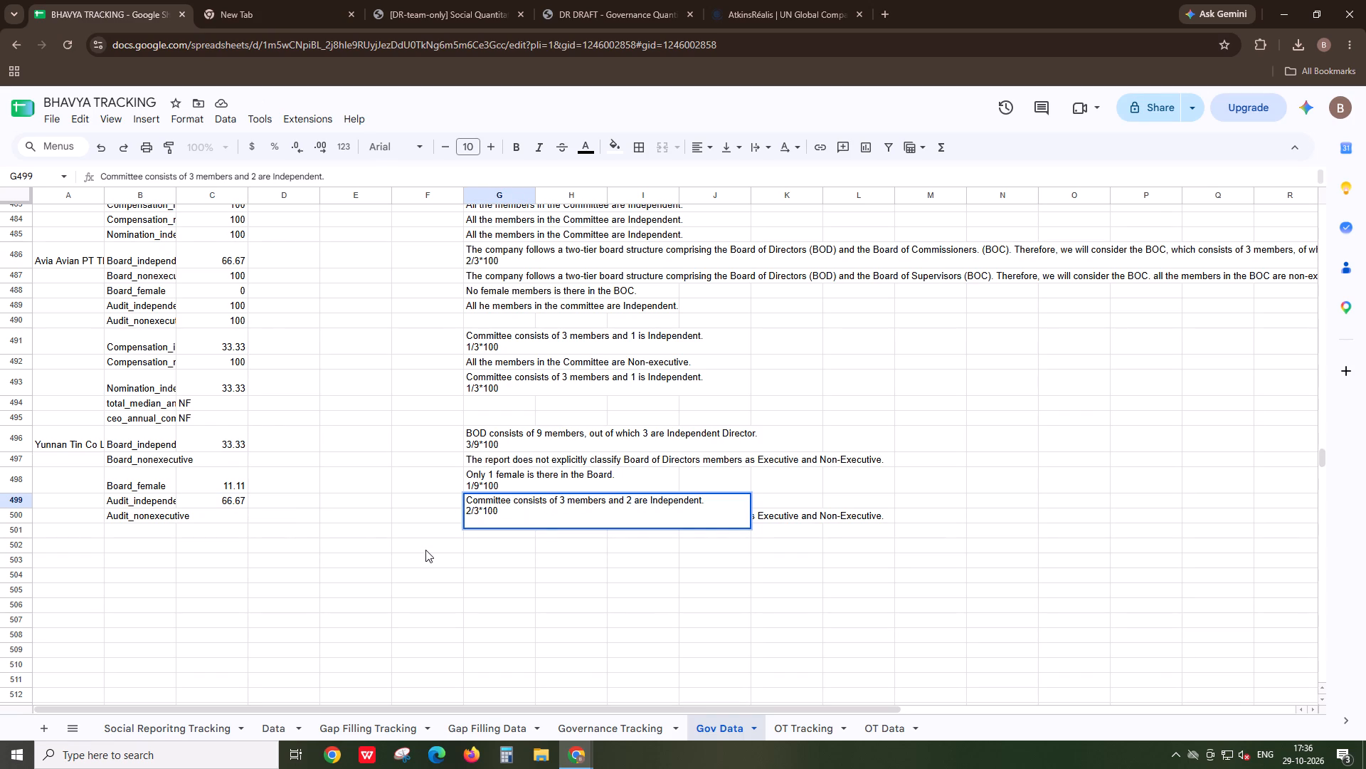
{"action": "key", "text": "Return"}
Log Compensation_independence in row 501 of the Gov Data sheet with the value 66.67 copied from Igloo.
{"action": "left_click", "coordinate": [105, 542]}
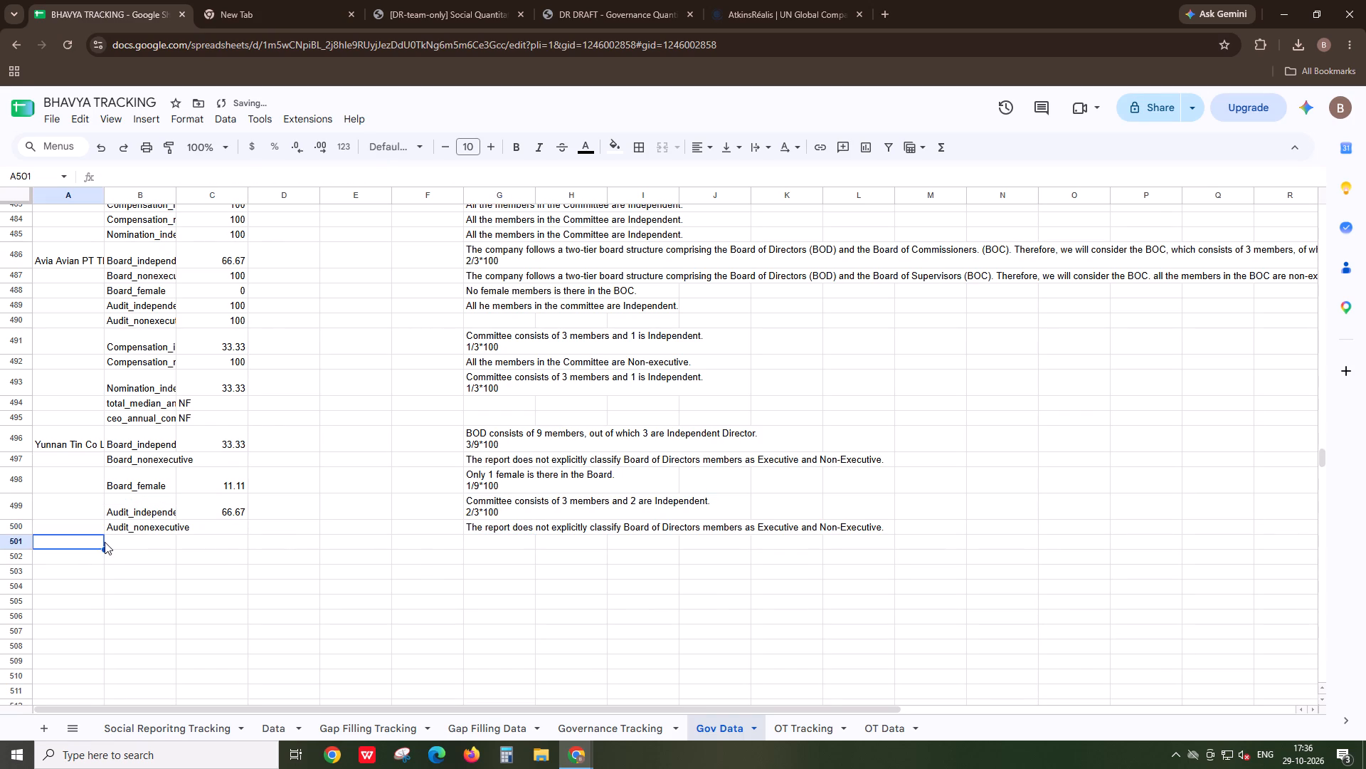
{"action": "key", "text": "alt+Tab"}
{"action": "left_click", "coordinate": [901, 333]}
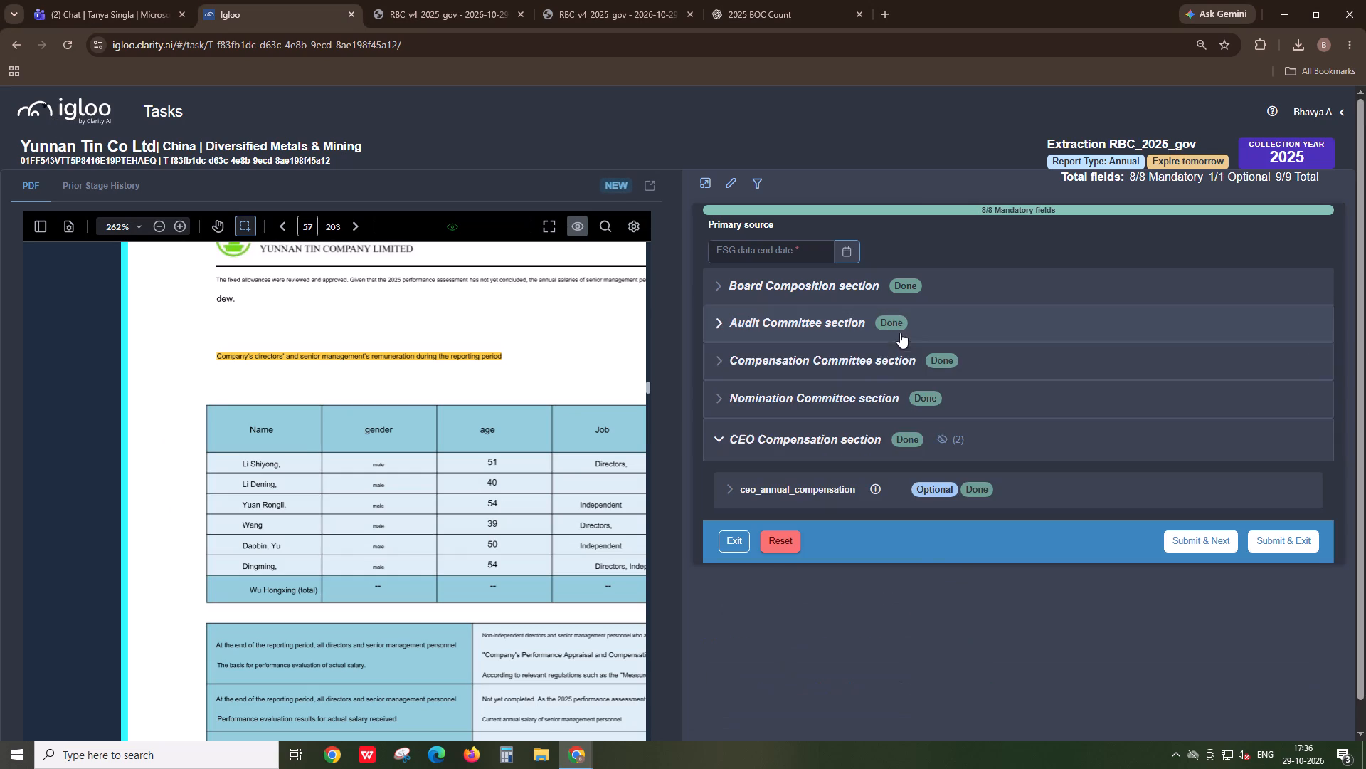
{"action": "left_click", "coordinate": [851, 368]}
{"action": "left_click", "coordinate": [776, 409], "text": "alt"}
{"action": "key", "text": "alt+Tab"}
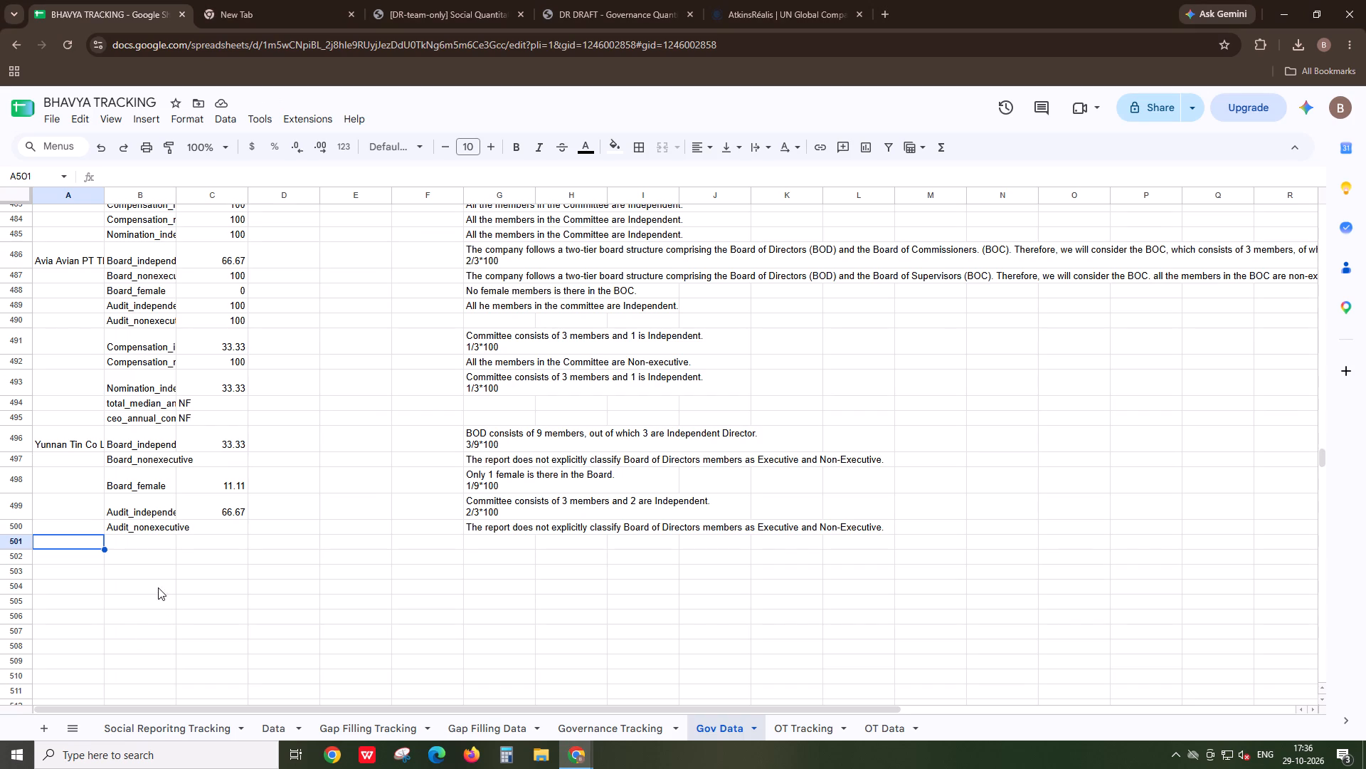
{"action": "left_click", "coordinate": [156, 548]}
{"action": "key", "text": "ctrl+v"}
{"action": "key", "text": "alt+Tab"}
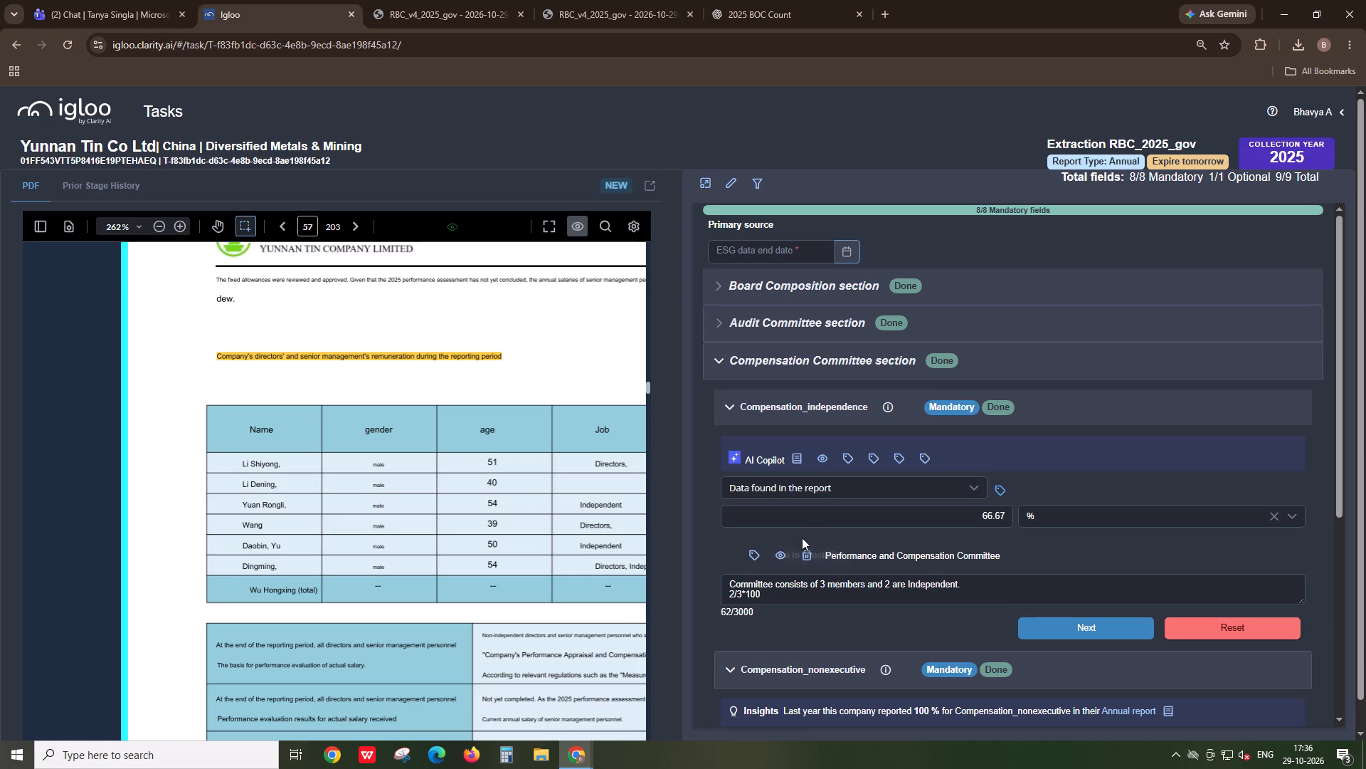
{"action": "left_click", "coordinate": [808, 526], "text": "alt"}
{"action": "key", "text": "alt+Tab"}
{"action": "left_click", "coordinate": [195, 535]}
{"action": "key", "text": "ctrl+v"}
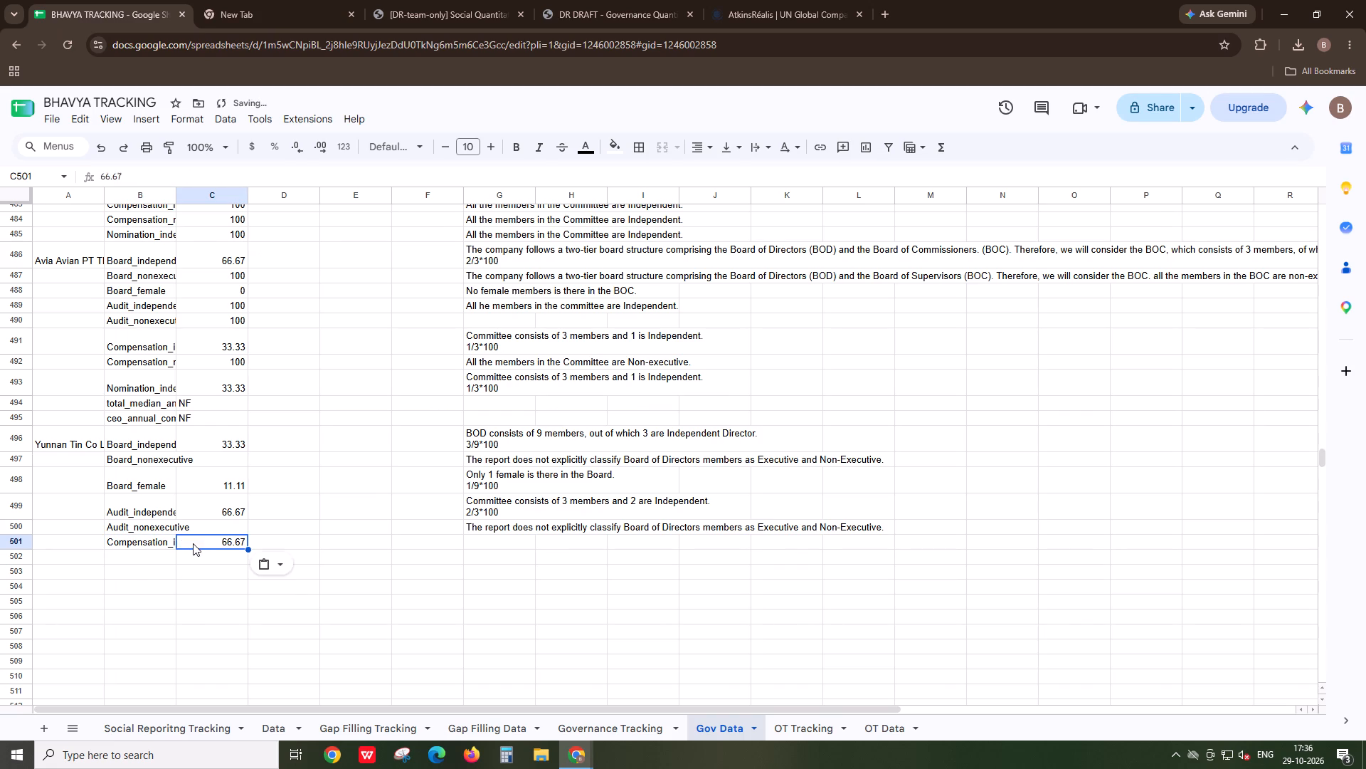
Copy the Compensation_independence comment "Committee consists of 3 members and 2 are Independent. 2/3*100" from Igloo into row 501 of Gov Data.
{"action": "key", "text": "alt+Tab"}
{"action": "left_click", "coordinate": [878, 600], "text": "alt"}
{"action": "key", "text": "alt+Tab"}
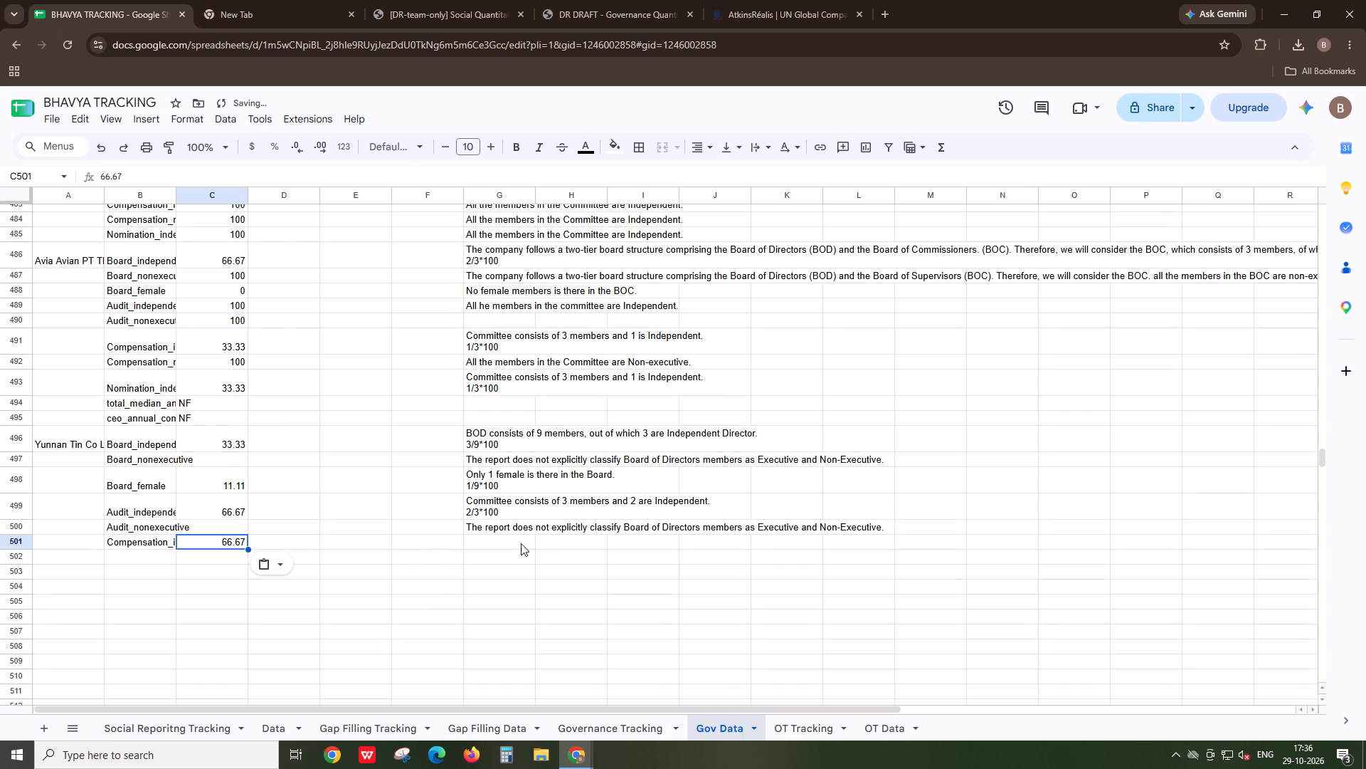
{"action": "left_click", "coordinate": [521, 543]}
{"action": "key", "text": "Return"}
{"action": "key", "text": "ctrl+v"}
{"action": "key", "text": "Return"}
Copy the Compensation_nonexecutive field name from Igloo's Compensation Committee section into row 502 of Gov Data.
{"action": "key", "text": "alt+Tab"}
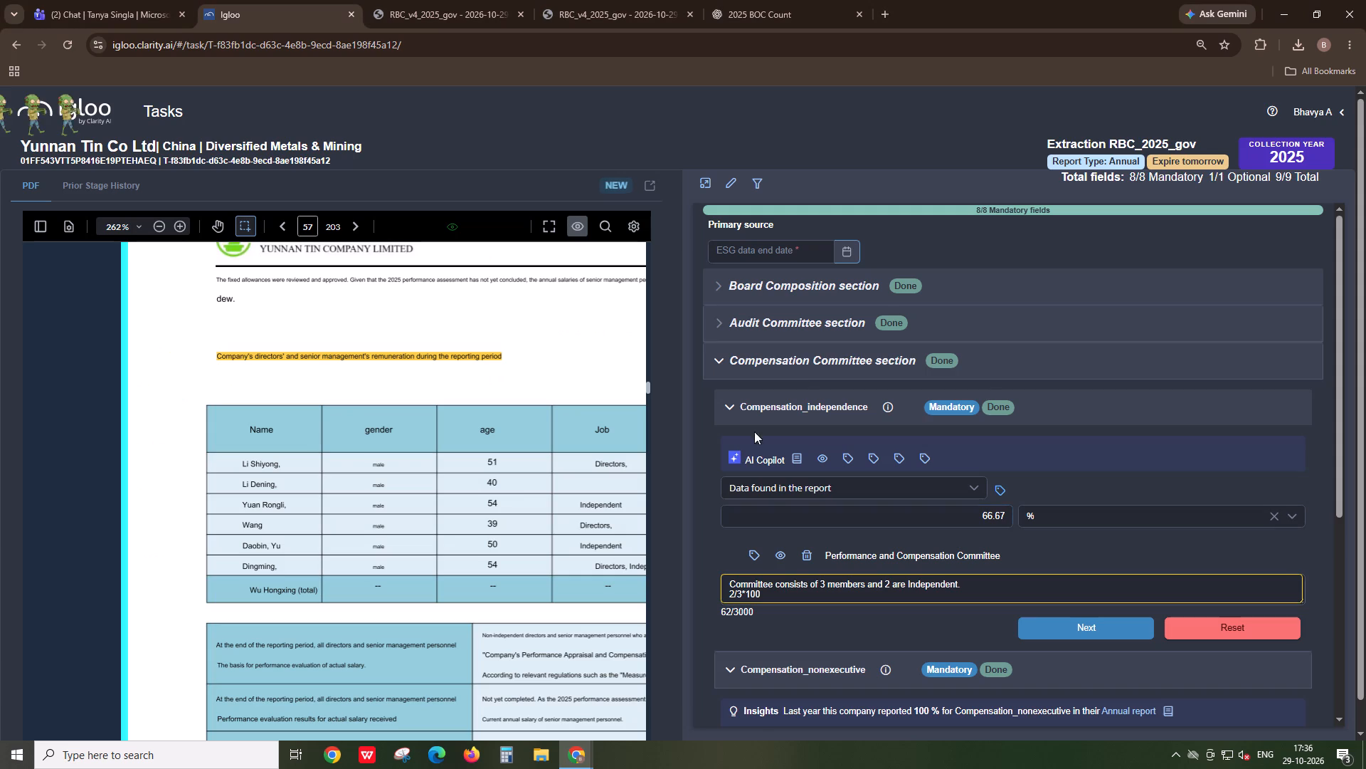
{"action": "left_click", "coordinate": [793, 355]}
{"action": "left_click", "coordinate": [802, 367]}
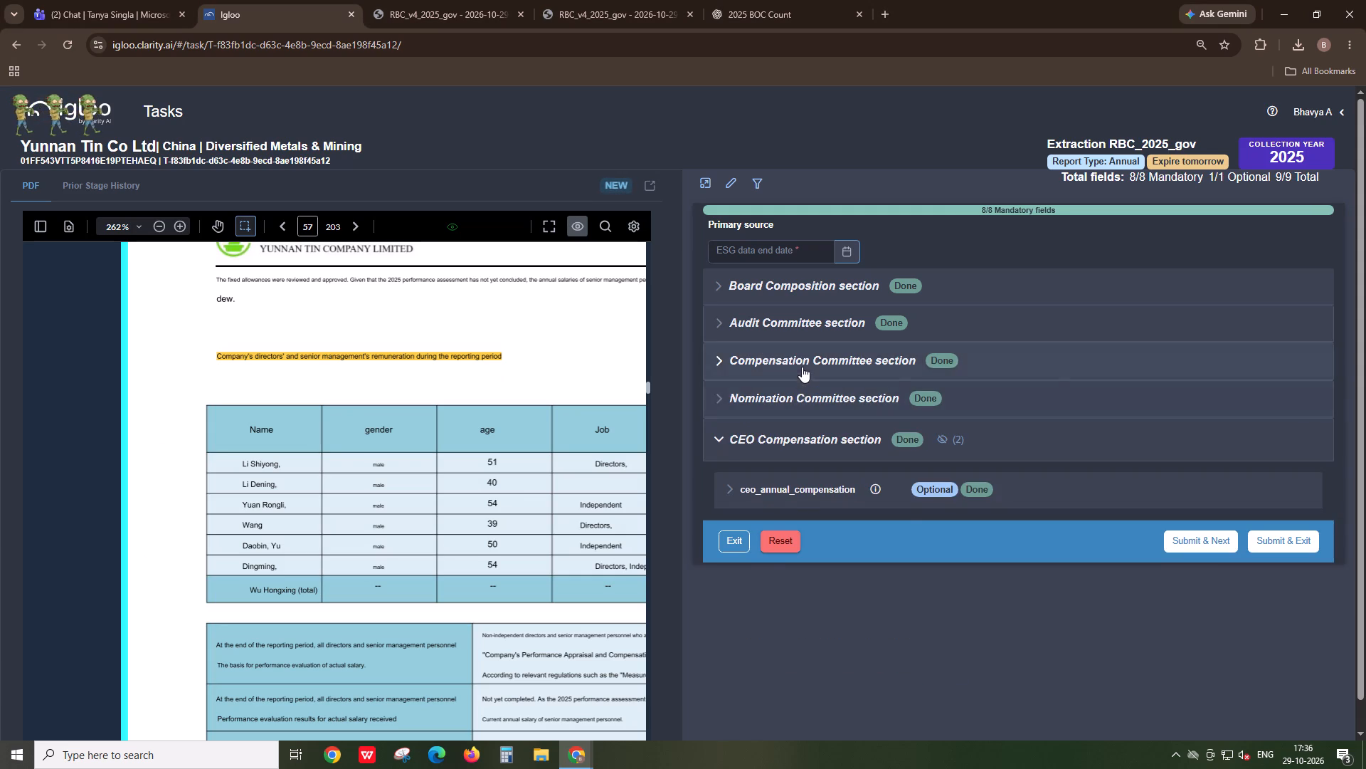
{"action": "left_click", "coordinate": [795, 400]}
{"action": "left_click", "coordinate": [783, 441], "text": "alt"}
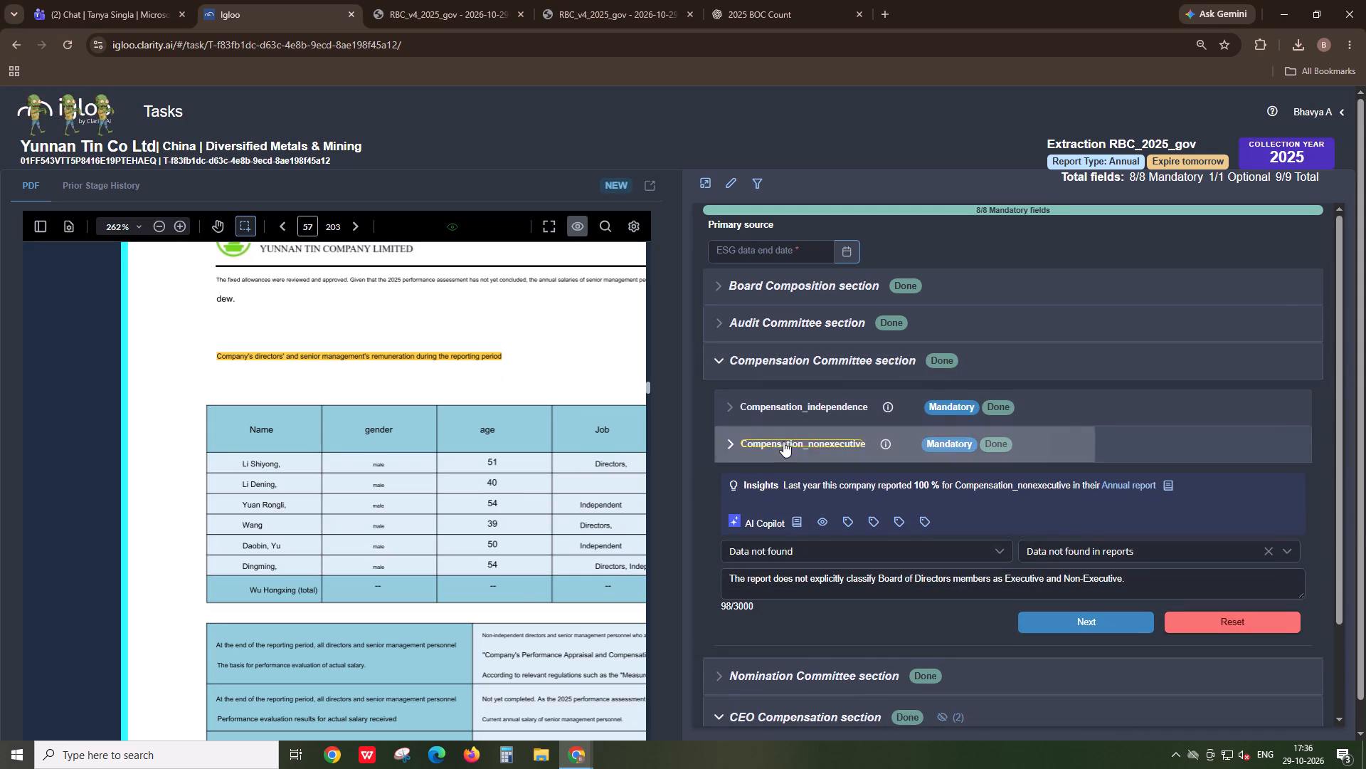
{"action": "key", "text": "alt+Tab"}
{"action": "left_click", "coordinate": [144, 567]}
{"action": "key", "text": "ctrl+v"}
Log Nomination_independence in row 503 of the Gov Data sheet with the value 66.67 copied from Igloo.
{"action": "key", "text": "alt+Tab"}
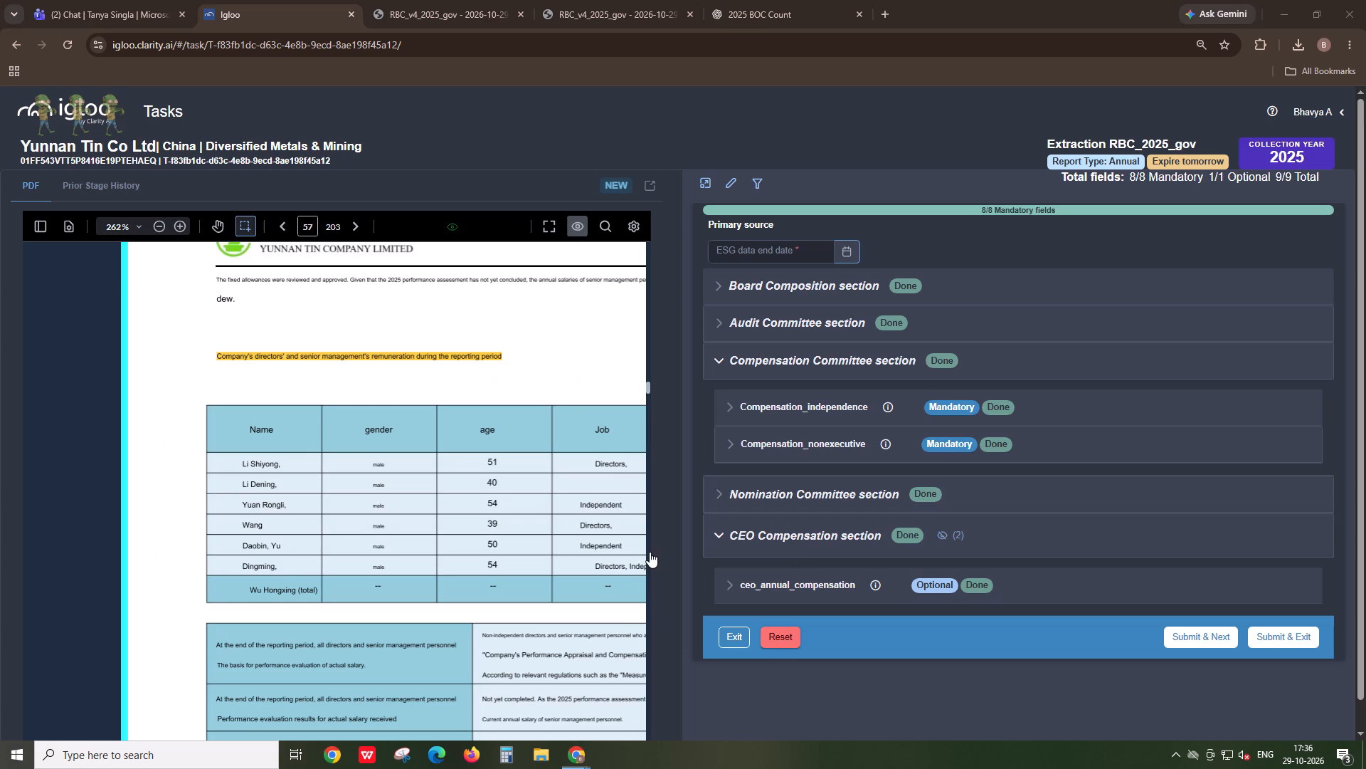
{"action": "left_click", "coordinate": [835, 496]}
{"action": "left_click", "coordinate": [798, 538], "text": "alt"}
{"action": "key", "text": "alt+Tab"}
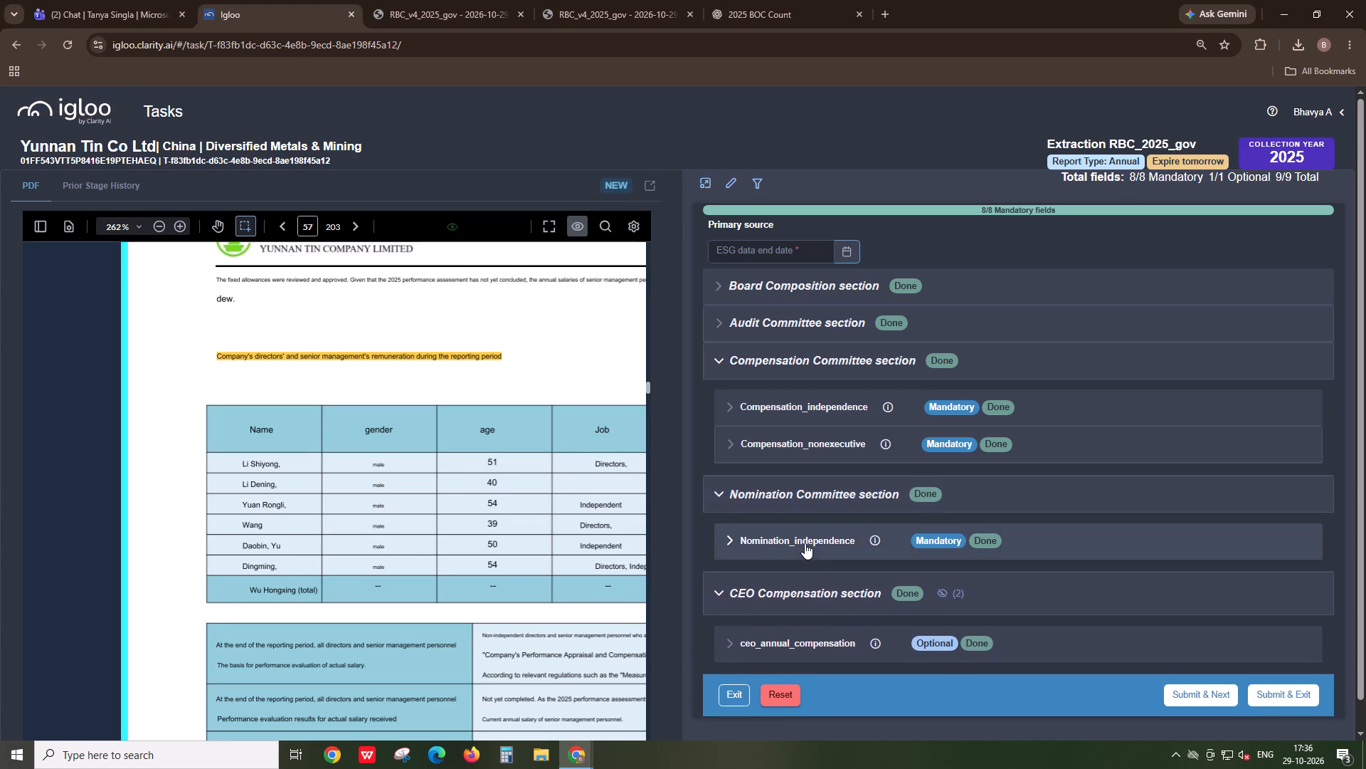
{"action": "left_click", "coordinate": [138, 578]}
{"action": "key", "text": "ctrl+v"}
{"action": "key", "text": "alt+Tab"}
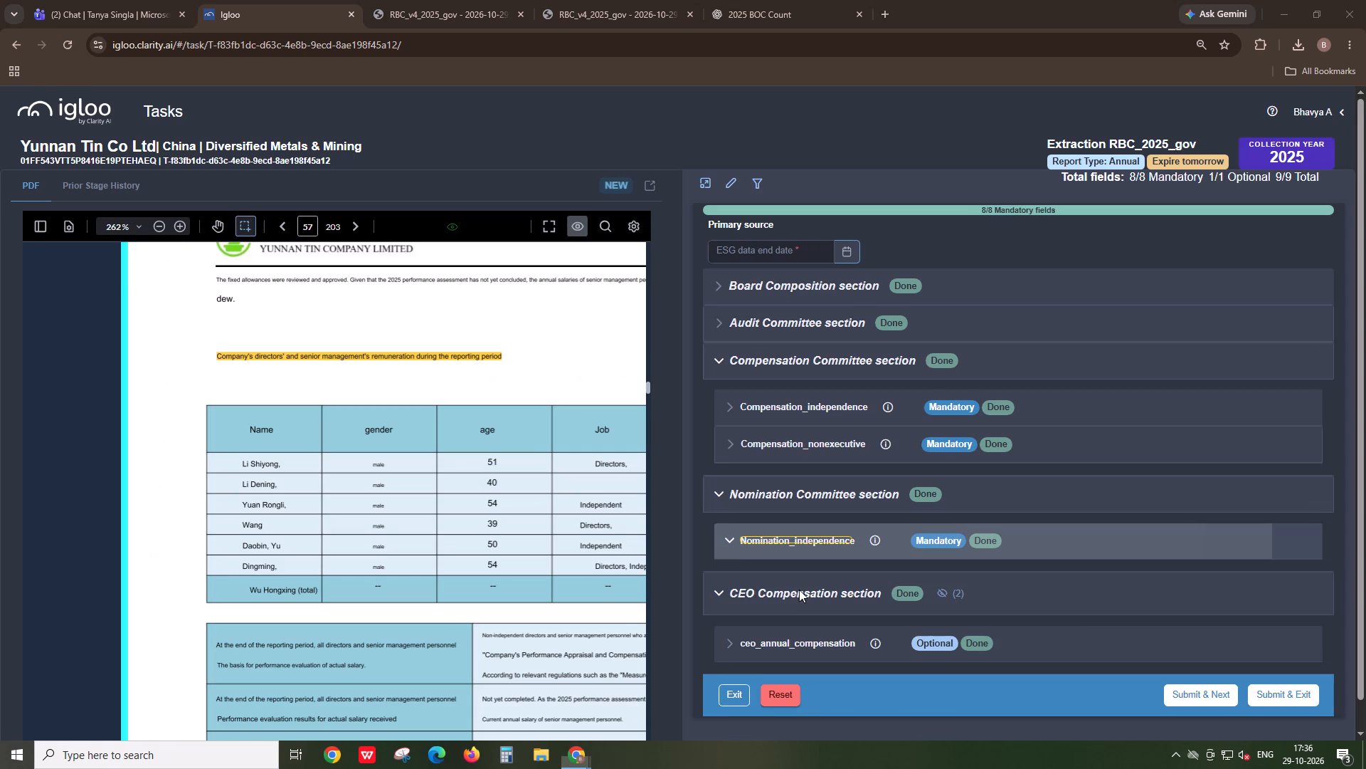
{"action": "left_click", "coordinate": [807, 652], "text": "alt"}
{"action": "key", "text": "alt+Tab"}
{"action": "left_click", "coordinate": [227, 588]}
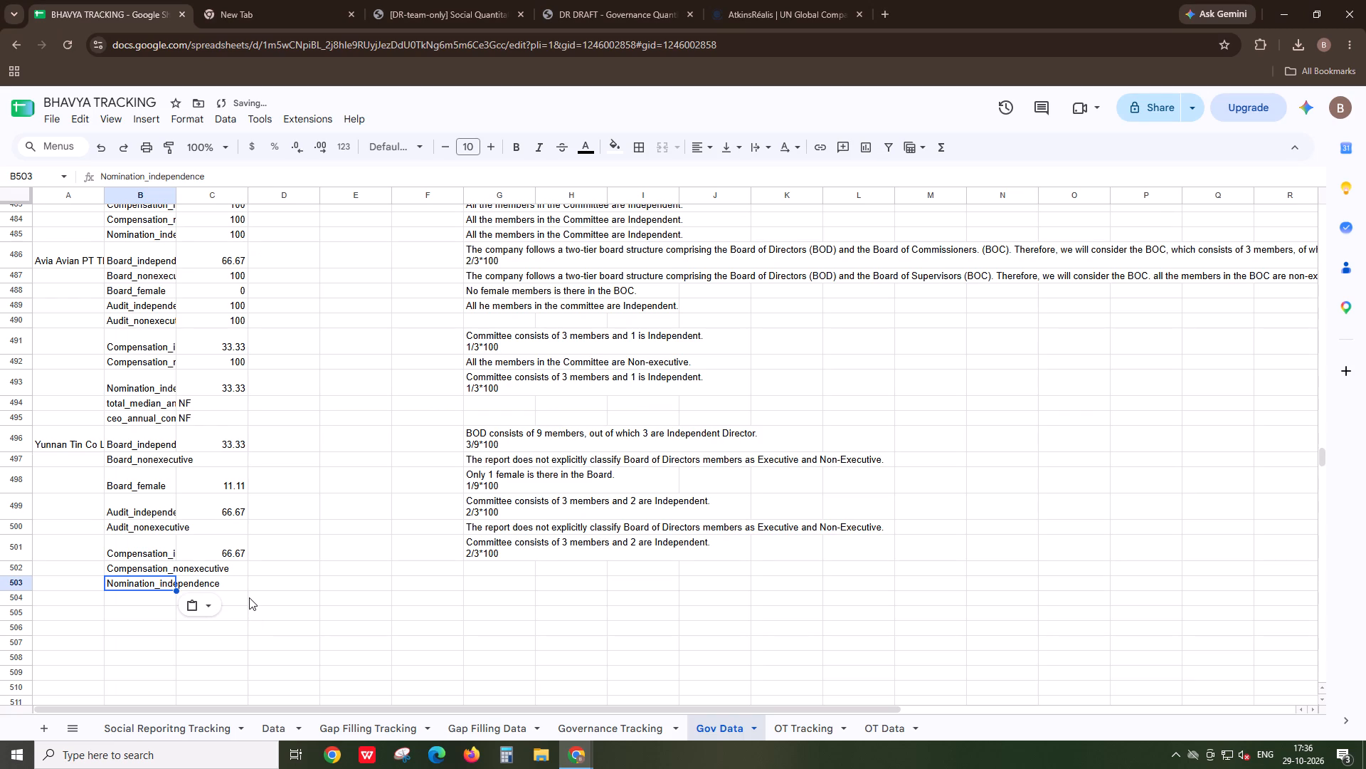
{"action": "key", "text": "ctrl+v"}
Copy the Nomination_independence comment "Committee consists of 3 members and 2 are Independent. 2/3*100" from Igloo into row 503 of Gov Data.
{"action": "key", "text": "alt+Tab"}
{"action": "left_click", "coordinate": [824, 721], "text": "alt"}
{"action": "key", "text": "alt+Tab"}
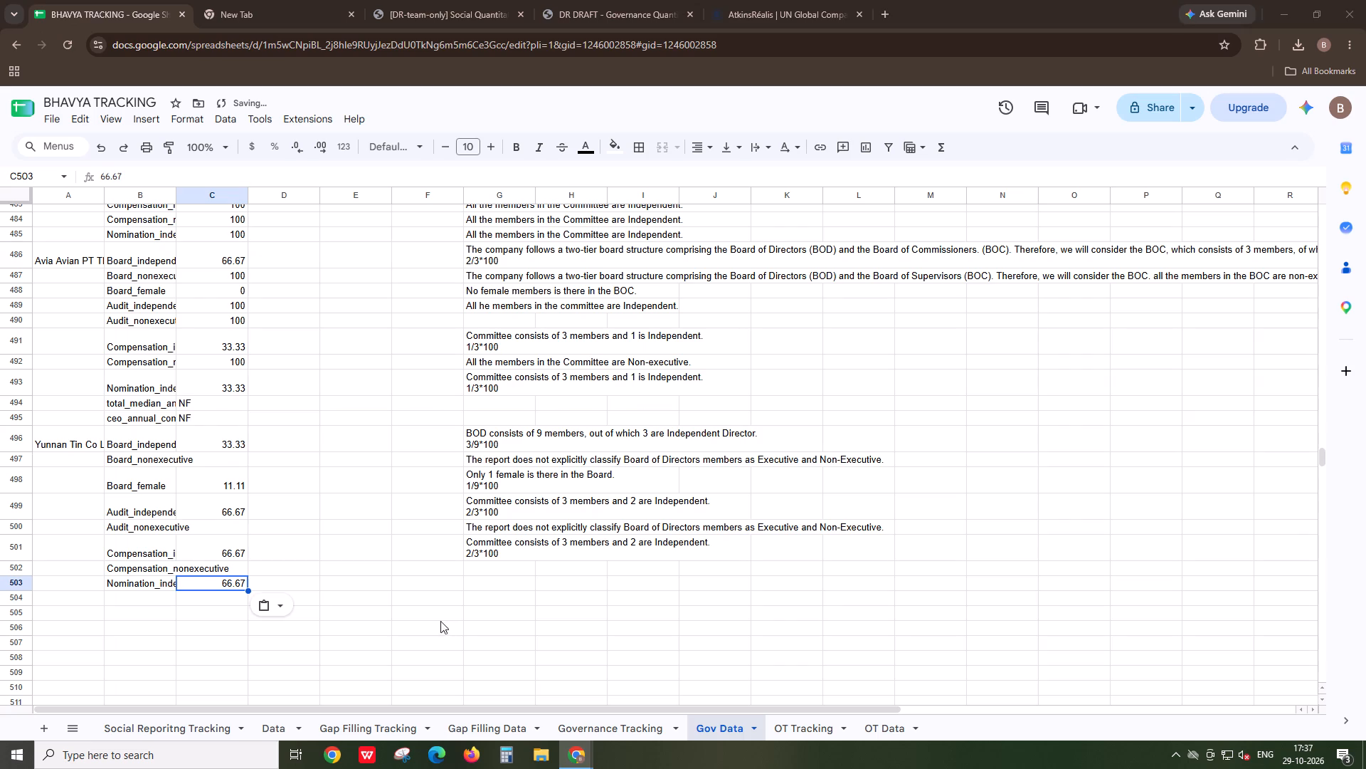
{"action": "left_click", "coordinate": [472, 586]}
{"action": "key", "text": "Return"}
{"action": "key", "text": "ctrl+v"}
{"action": "key", "text": "Return"}
Copy the ceo_annual_compensation field name from Igloo's CEO Compensation section into row 504 of Gov Data.
{"action": "key", "text": "alt+Tab"}
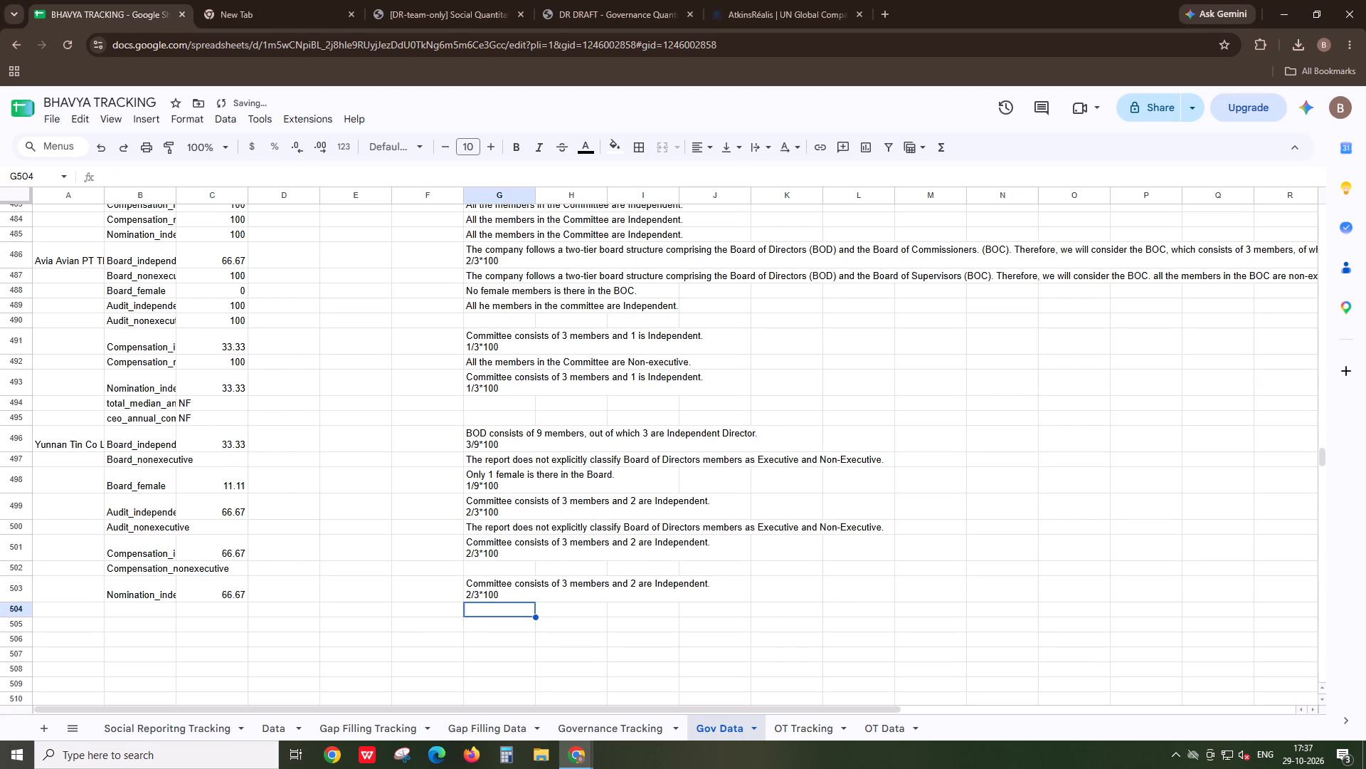
{"action": "scroll", "coordinate": [952, 427], "scroll_direction": "down", "scroll_amount": 7}
{"action": "left_click", "coordinate": [780, 649], "text": "alt"}
{"action": "key", "text": "alt+Tab"}
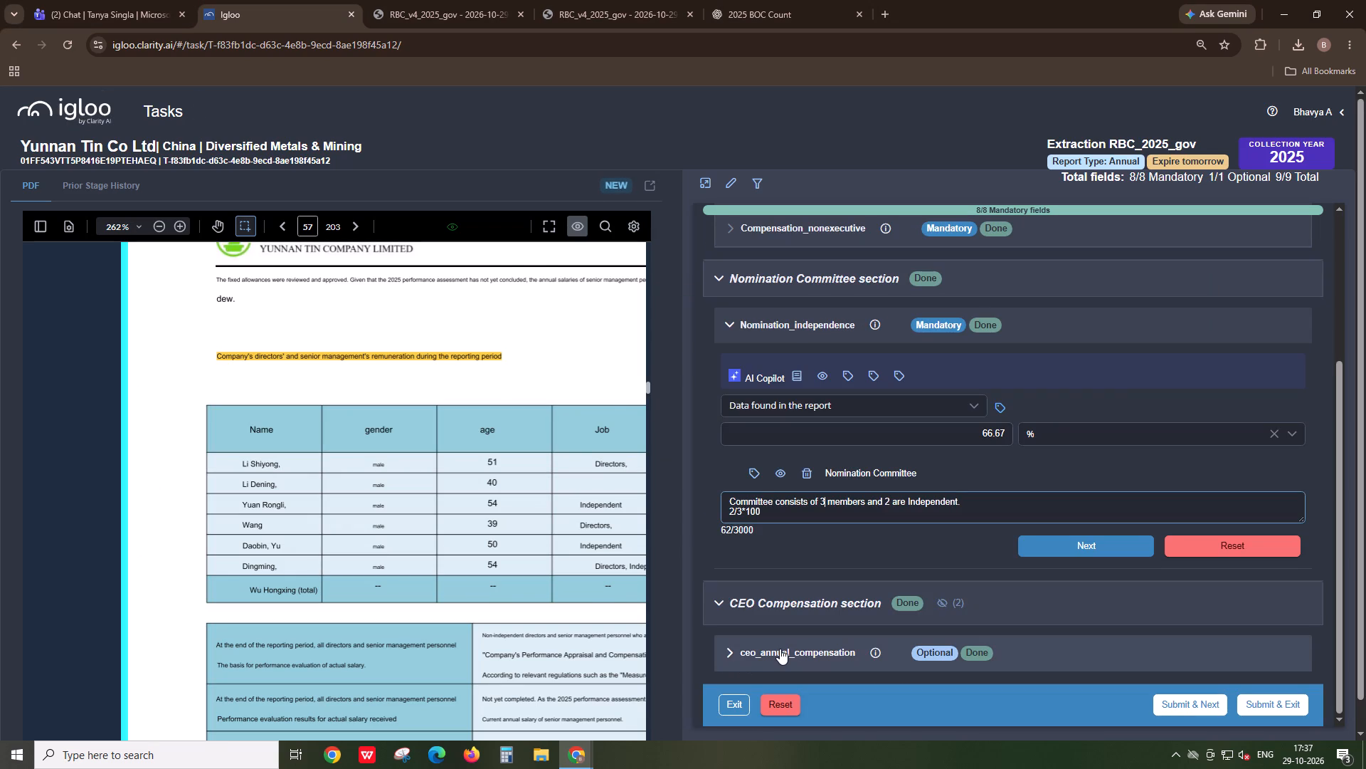
{"action": "left_click", "coordinate": [144, 610]}
{"action": "key", "text": "ctrl+v"}
Copy the ceo_annual_compensation comment and value from Igloo, and enter the value 120000 in row 504 of Gov Data.
{"action": "key", "text": "alt+Tab"}
{"action": "scroll", "coordinate": [1082, 563], "scroll_direction": "down", "scroll_amount": 5}
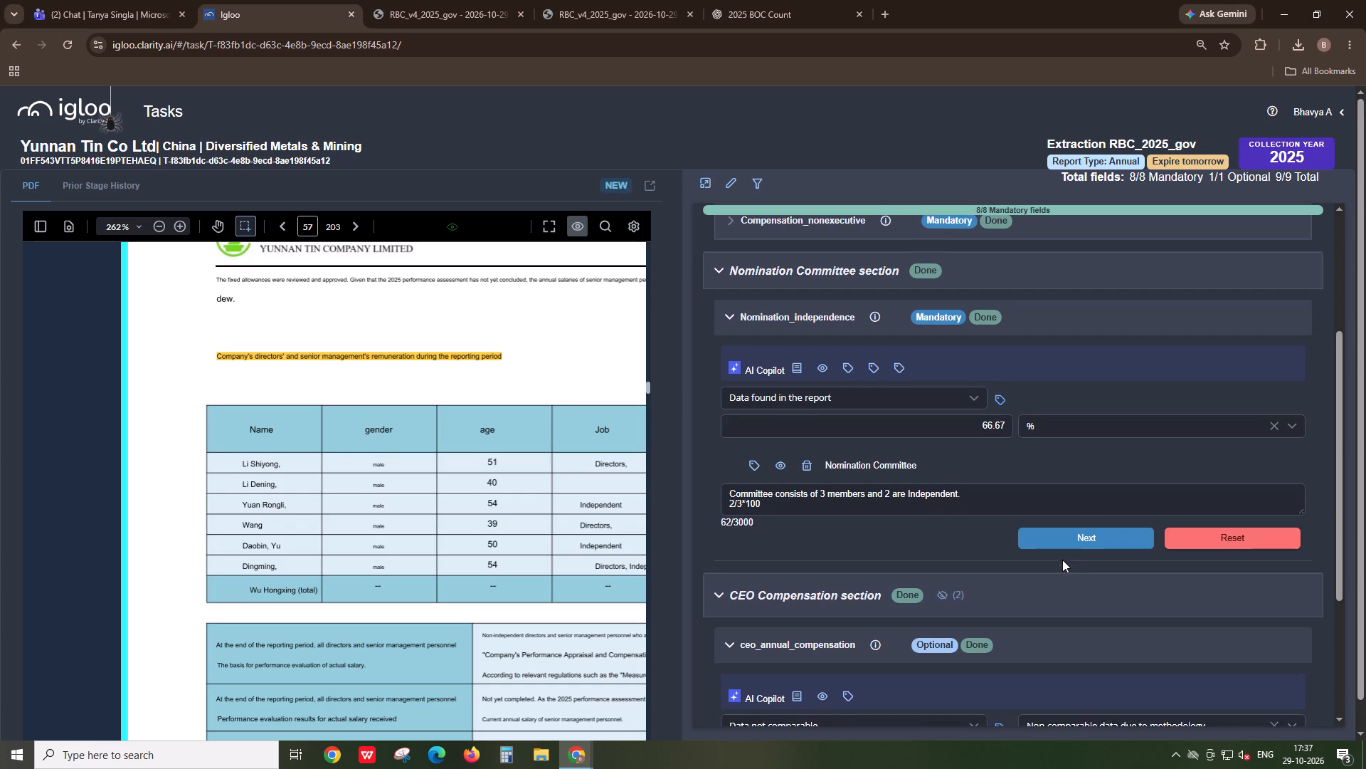
{"action": "left_click", "coordinate": [888, 616], "text": "alt"}
{"action": "key", "text": "Tab"}
{"action": "left_click", "coordinate": [908, 537], "text": "alt"}
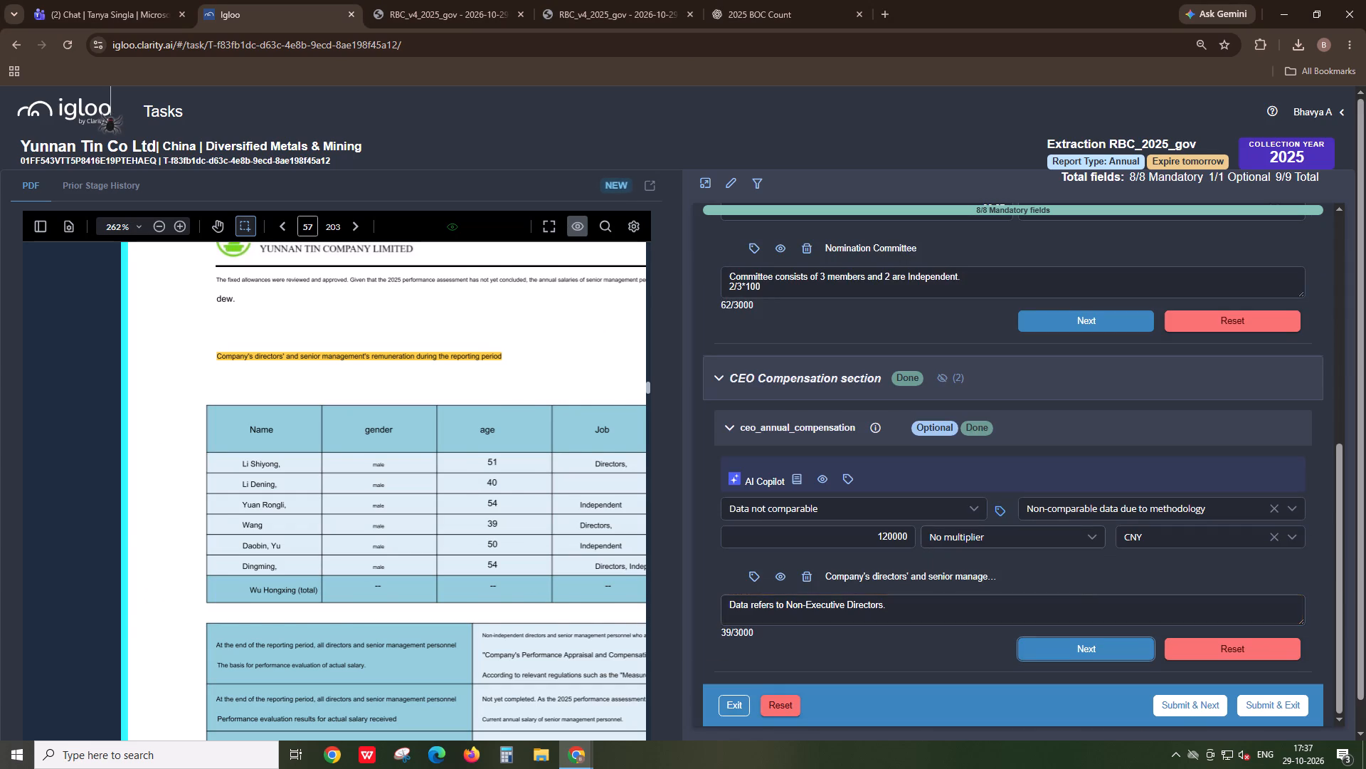
{"action": "key", "text": "alt+Tab"}
{"action": "left_click", "coordinate": [230, 607]}
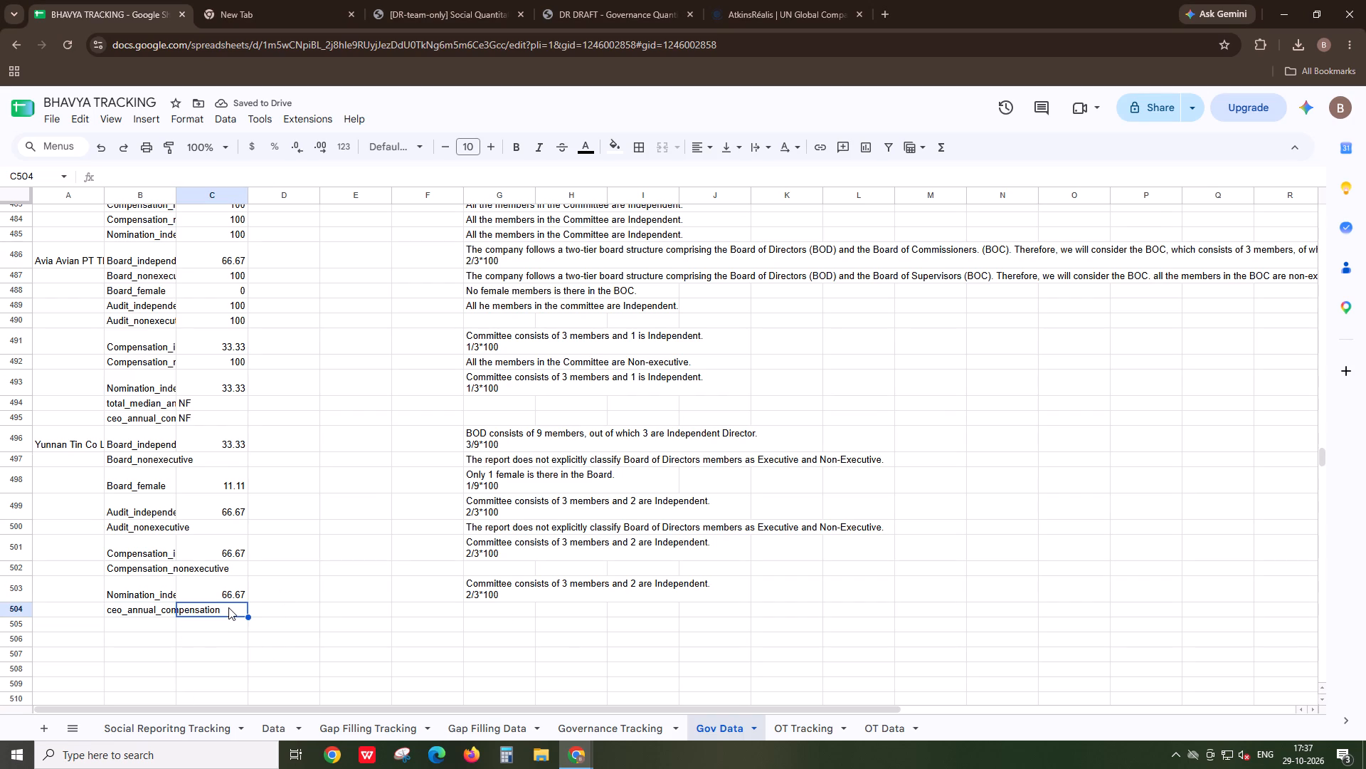
{"action": "key", "text": "ctrl+v"}
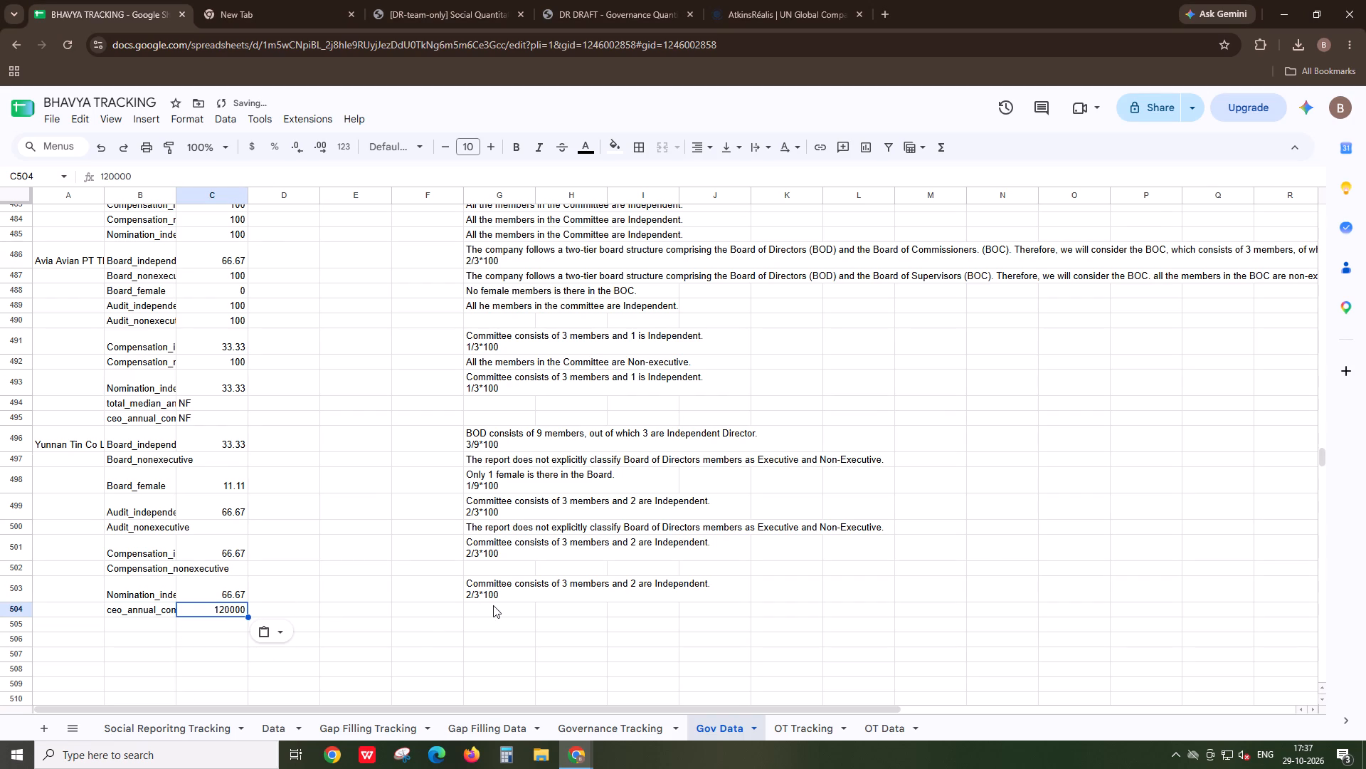
Add the copied comment "Data refers to Non-Executive Directors." to the ceo_annual_compensation entry in row 504 of Gov Data.
{"action": "left_click", "coordinate": [493, 605]}
{"action": "key", "text": "super+v"}
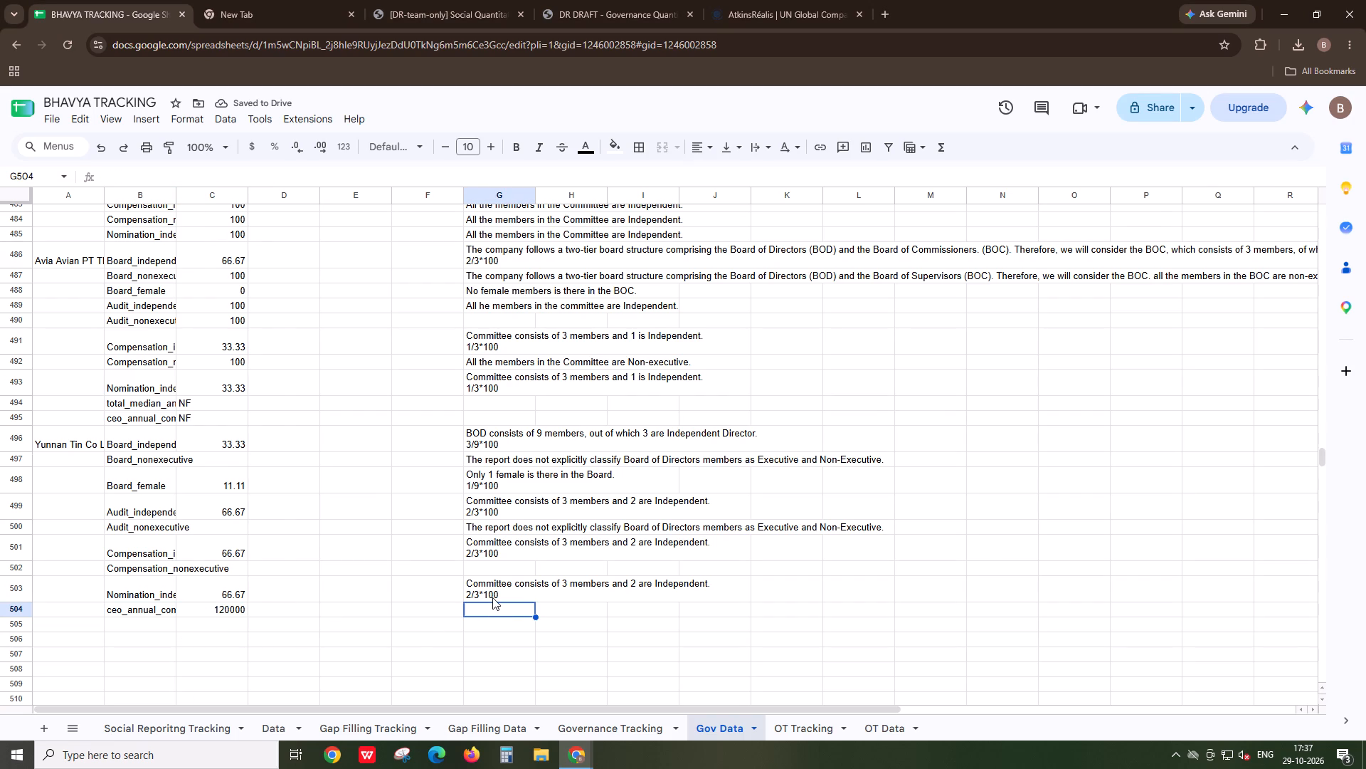
{"action": "key", "text": "super+v"}
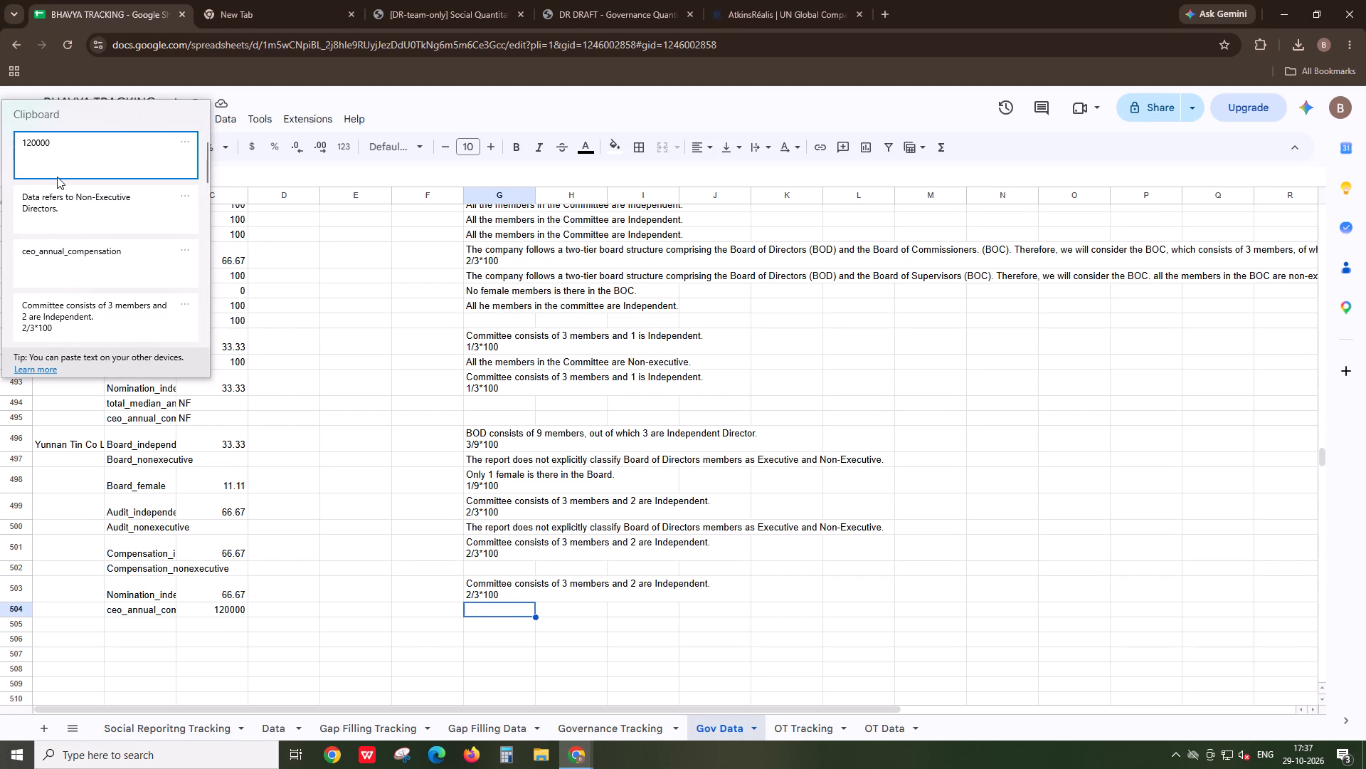
{"action": "left_click", "coordinate": [78, 216]}
{"action": "key", "text": "ctrl+v"}
{"action": "left_click", "coordinate": [423, 607]}
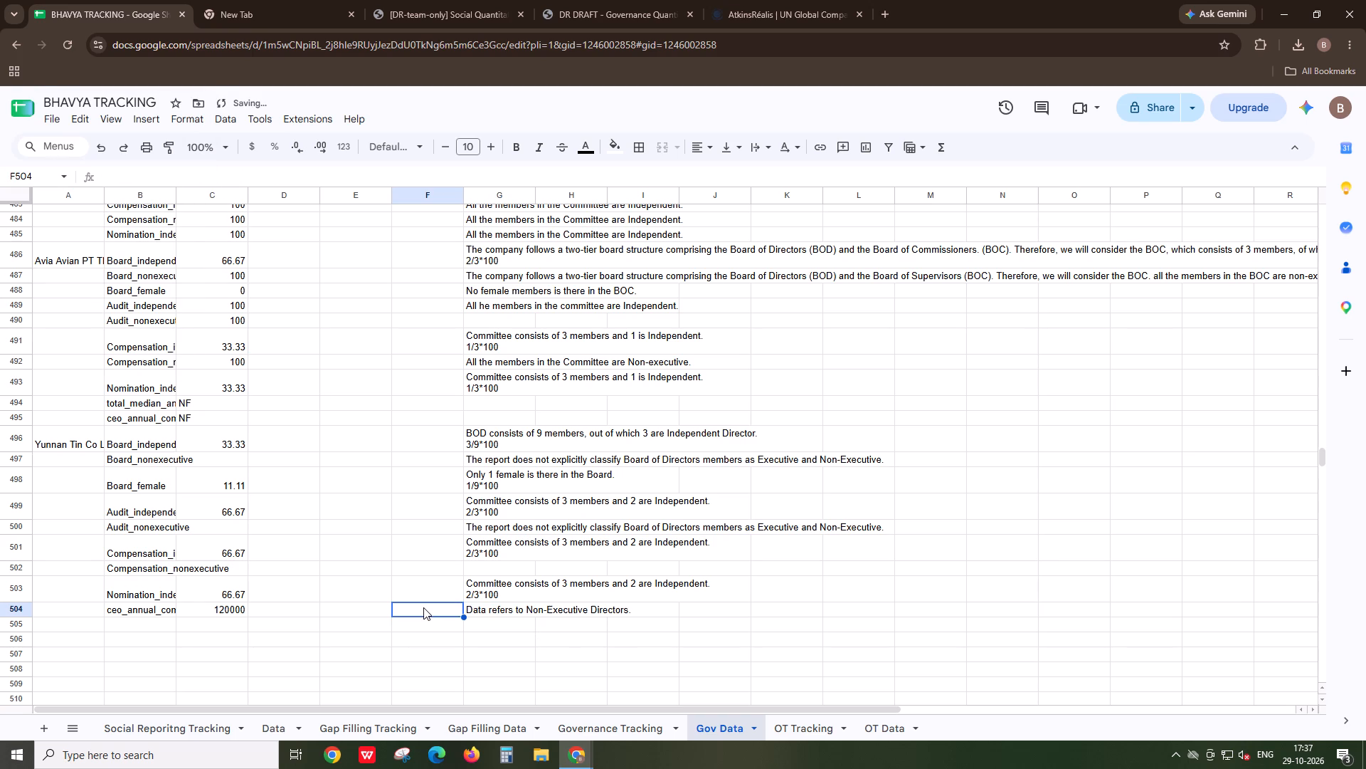
Enter NC in column F of the ceo_annual_compensation row 504 in Gov Data.
{"action": "type", "text": "NC"}
{"action": "key", "text": "Return"}
Switch to Igloo and set the primary source's ESG data end date to 31/12/2025.
{"action": "key", "text": "alt+Tab"}
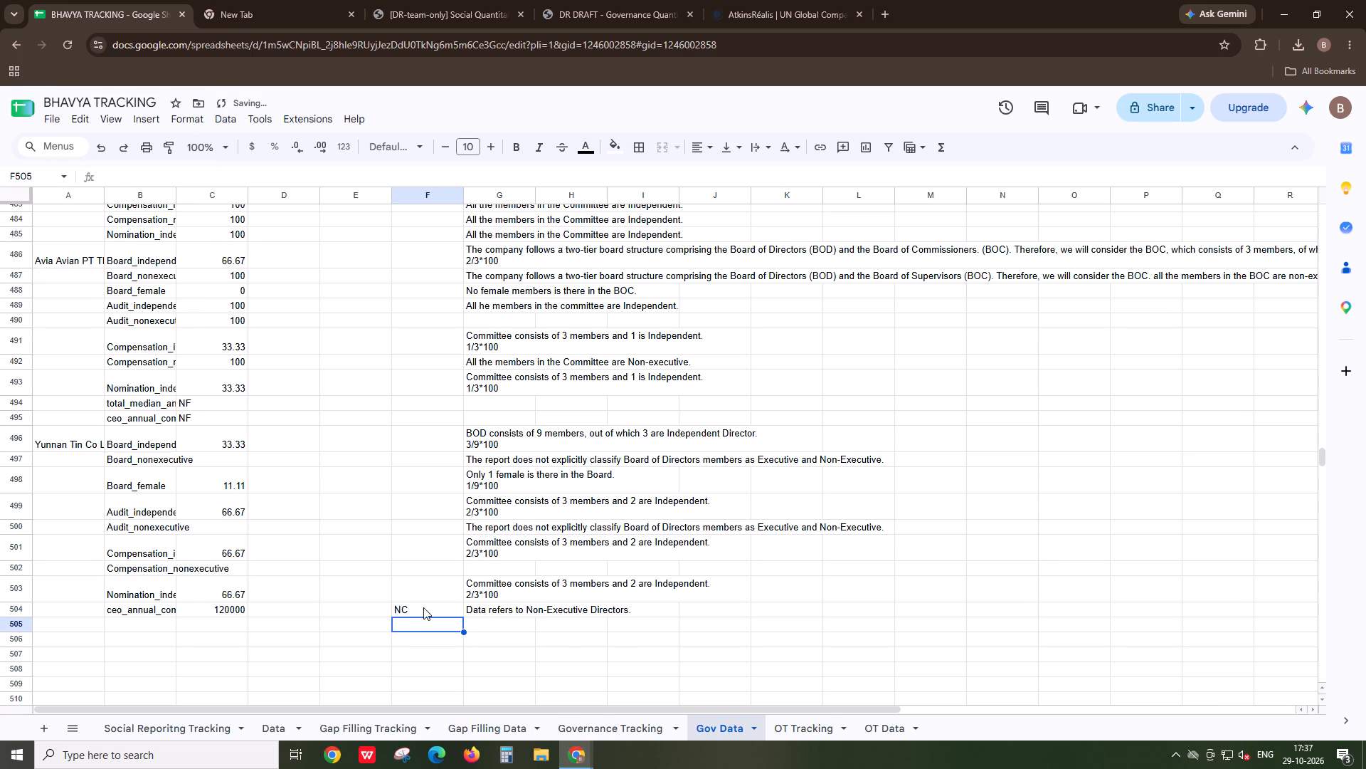
{"action": "left_click", "coordinate": [1070, 659]}
{"action": "scroll", "coordinate": [942, 542], "scroll_direction": "up", "scroll_amount": 12}
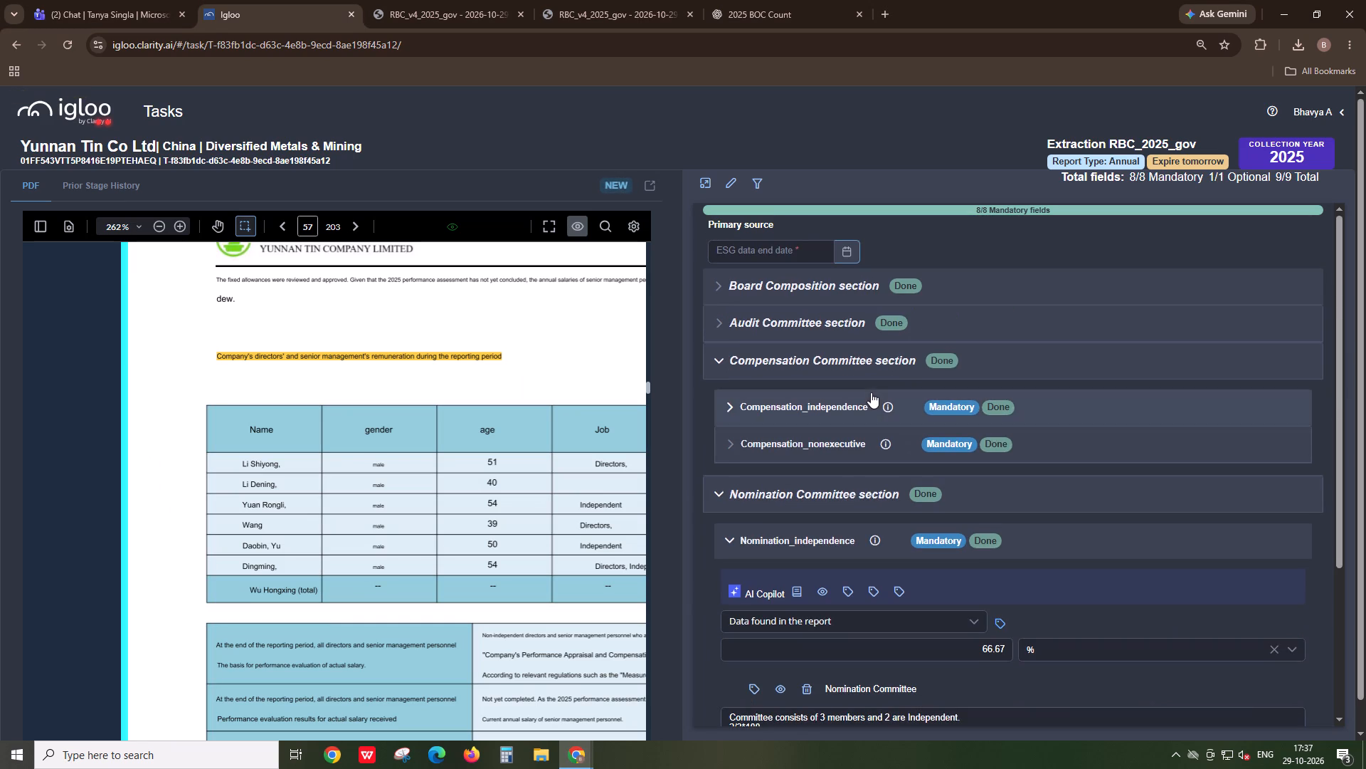
{"action": "left_click", "coordinate": [856, 261]}
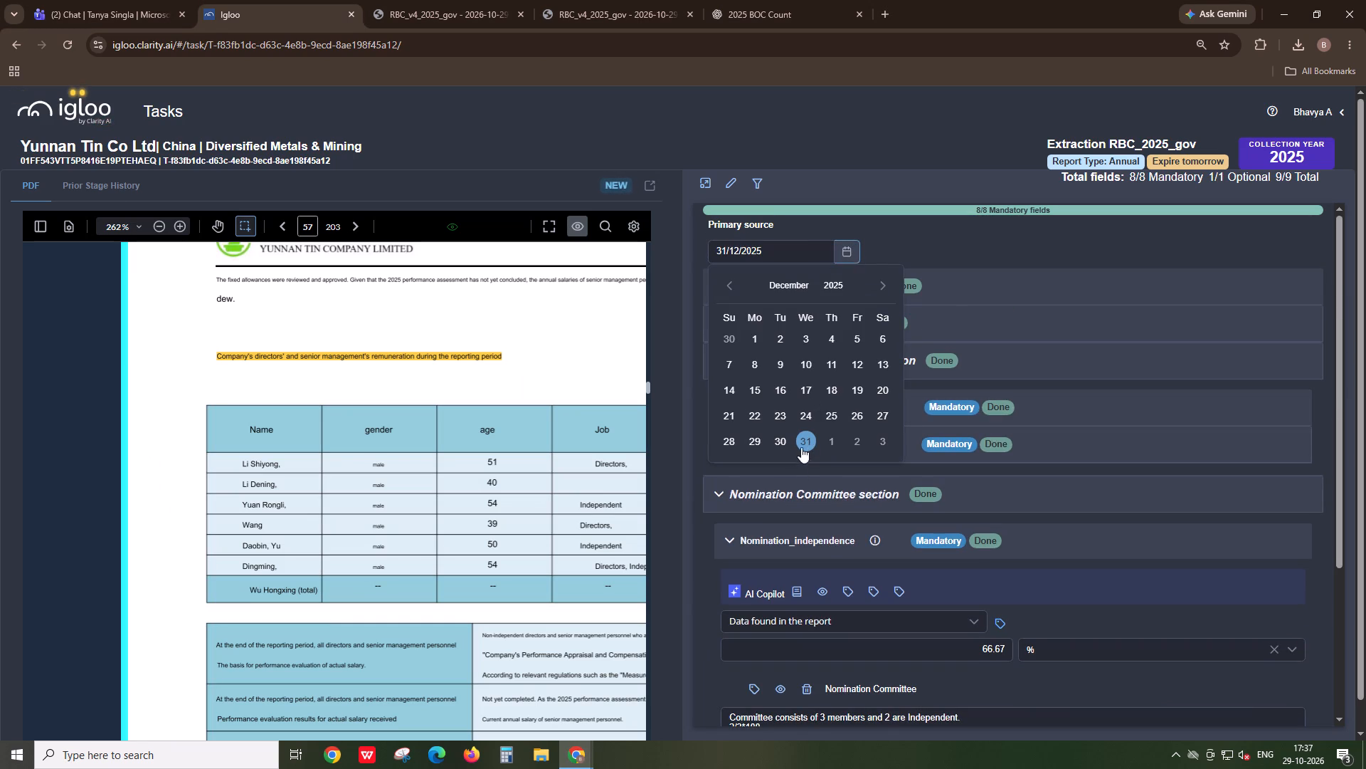
{"action": "left_click", "coordinate": [804, 444]}
Search Yunnan Tin's 2025 annual report PDF for "year end" to check the reporting period's end date.
{"action": "left_click", "coordinate": [331, 0]}
{"action": "left_click", "coordinate": [425, 0]}
{"action": "key", "text": "ctrl+f"}
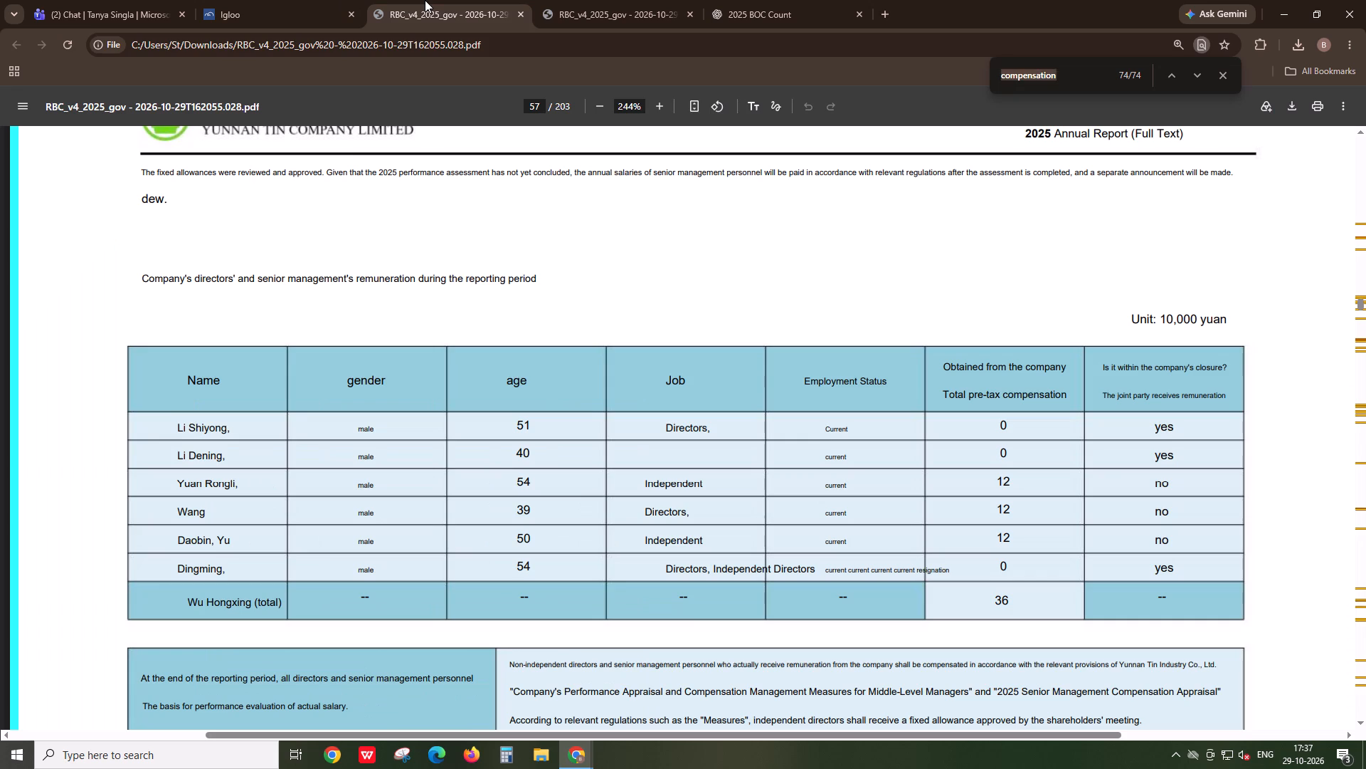
{"action": "type", "text": "year end"}
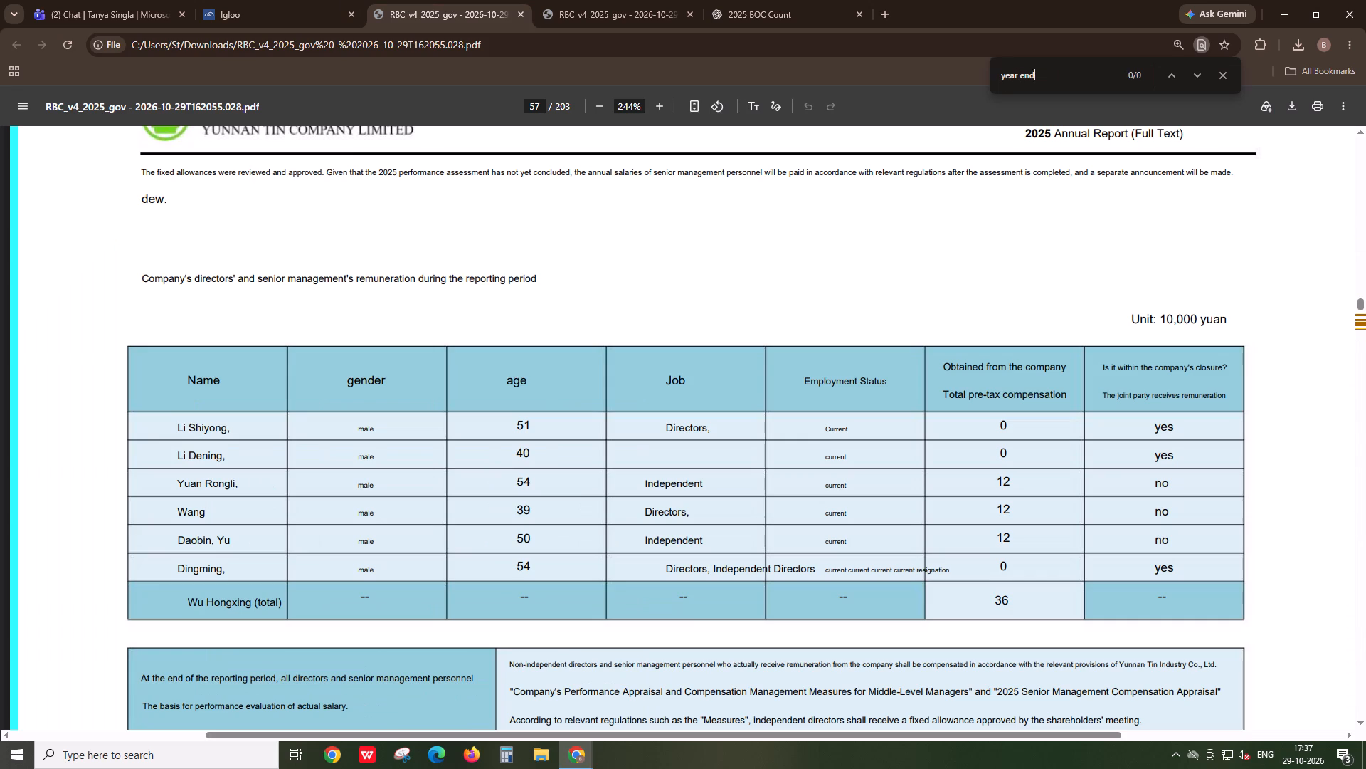
{"action": "key", "text": "Return"}
{"action": "key", "text": "Return"}
{"action": "key", "text": "Return"}
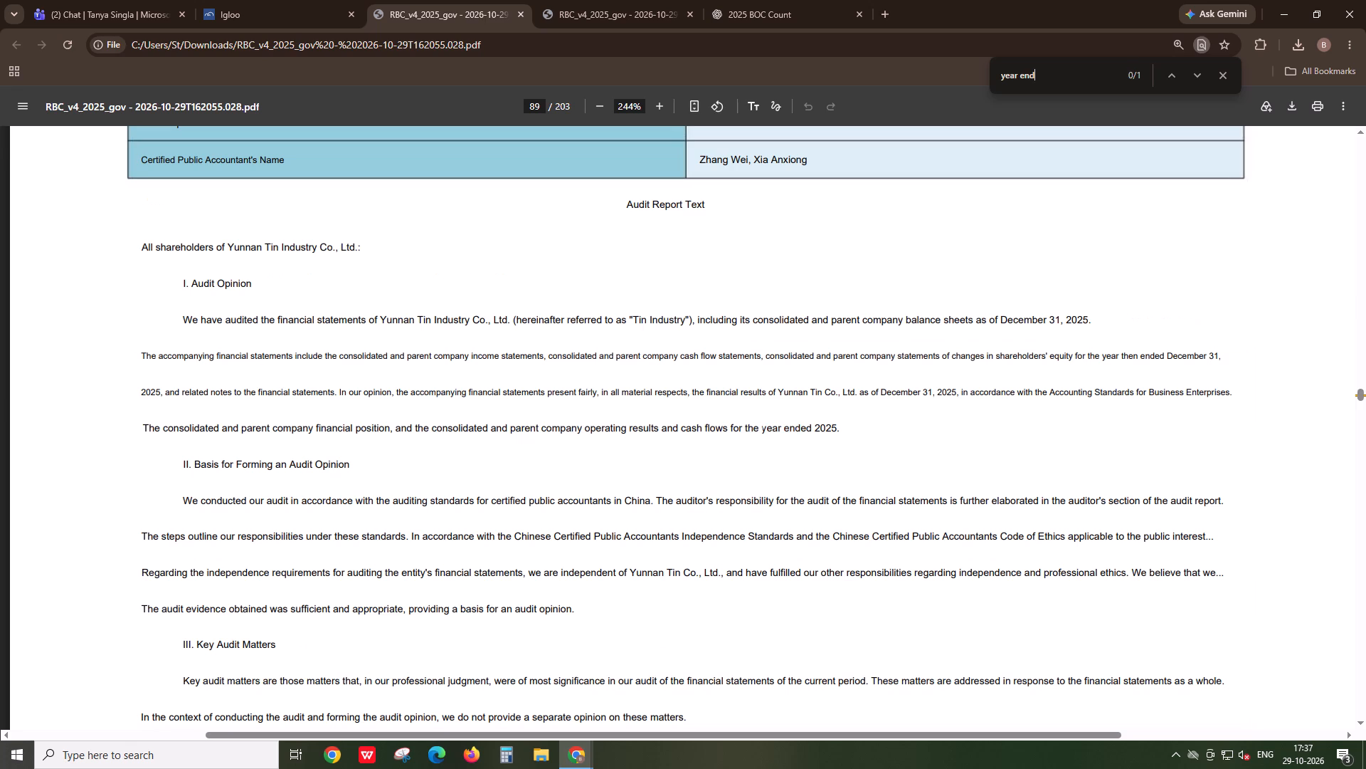
Return to Igloo and collapse the Compensation Committee section of the extraction form.
{"action": "left_click", "coordinate": [227, 0]}
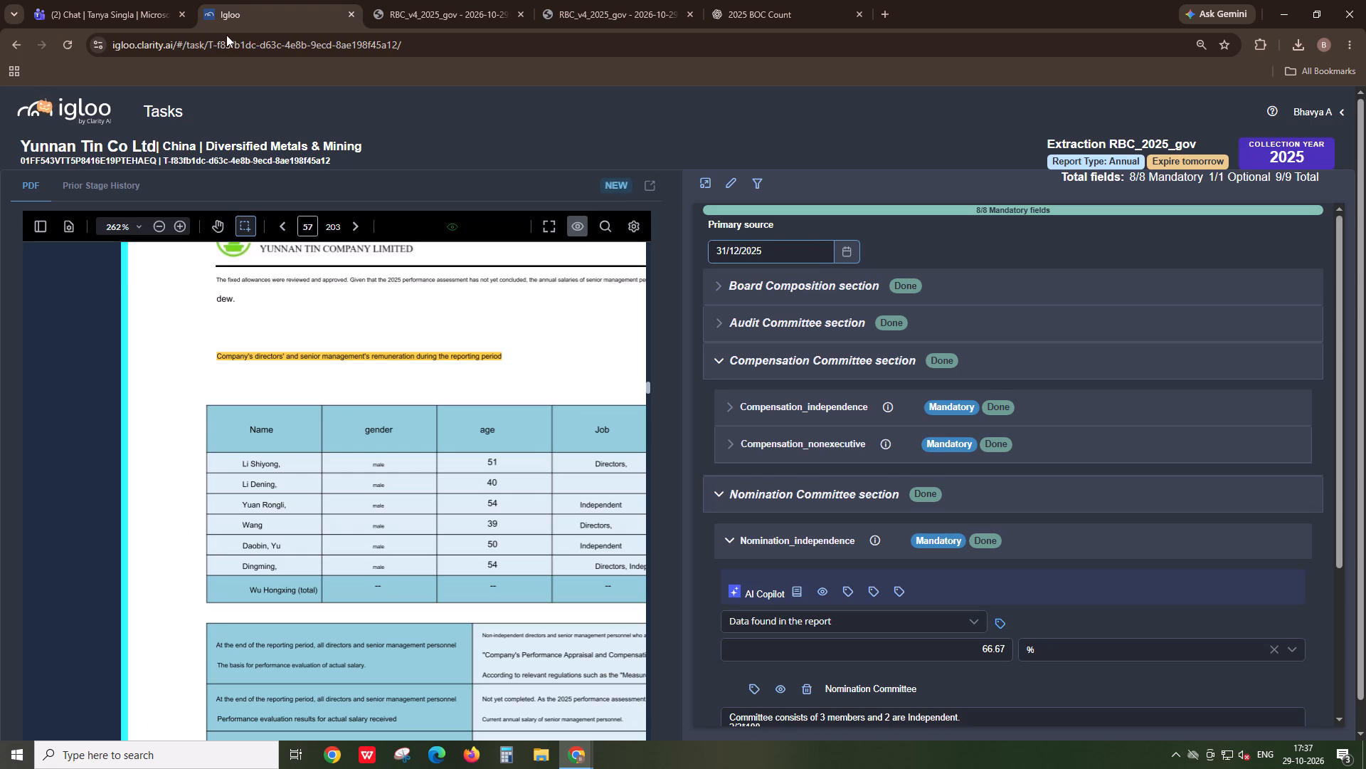
{"action": "left_click", "coordinate": [900, 367]}
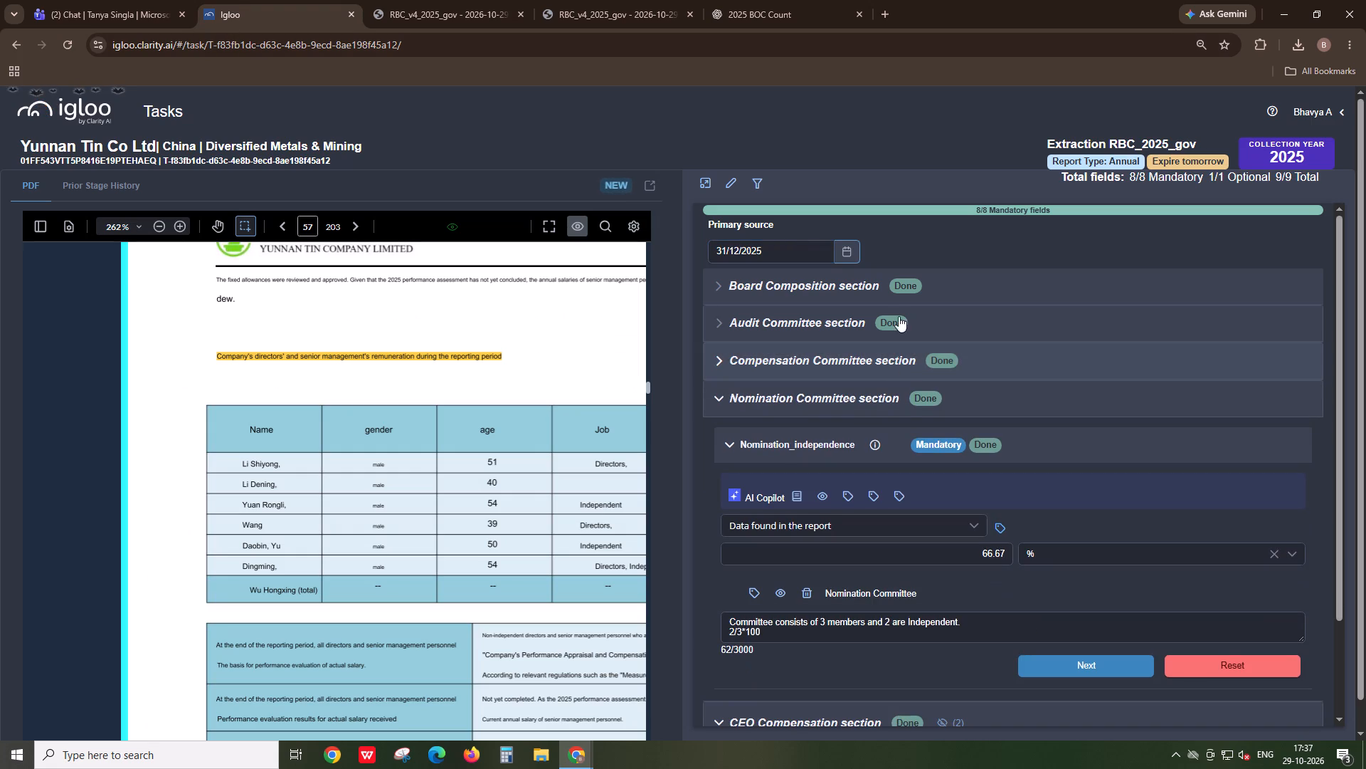
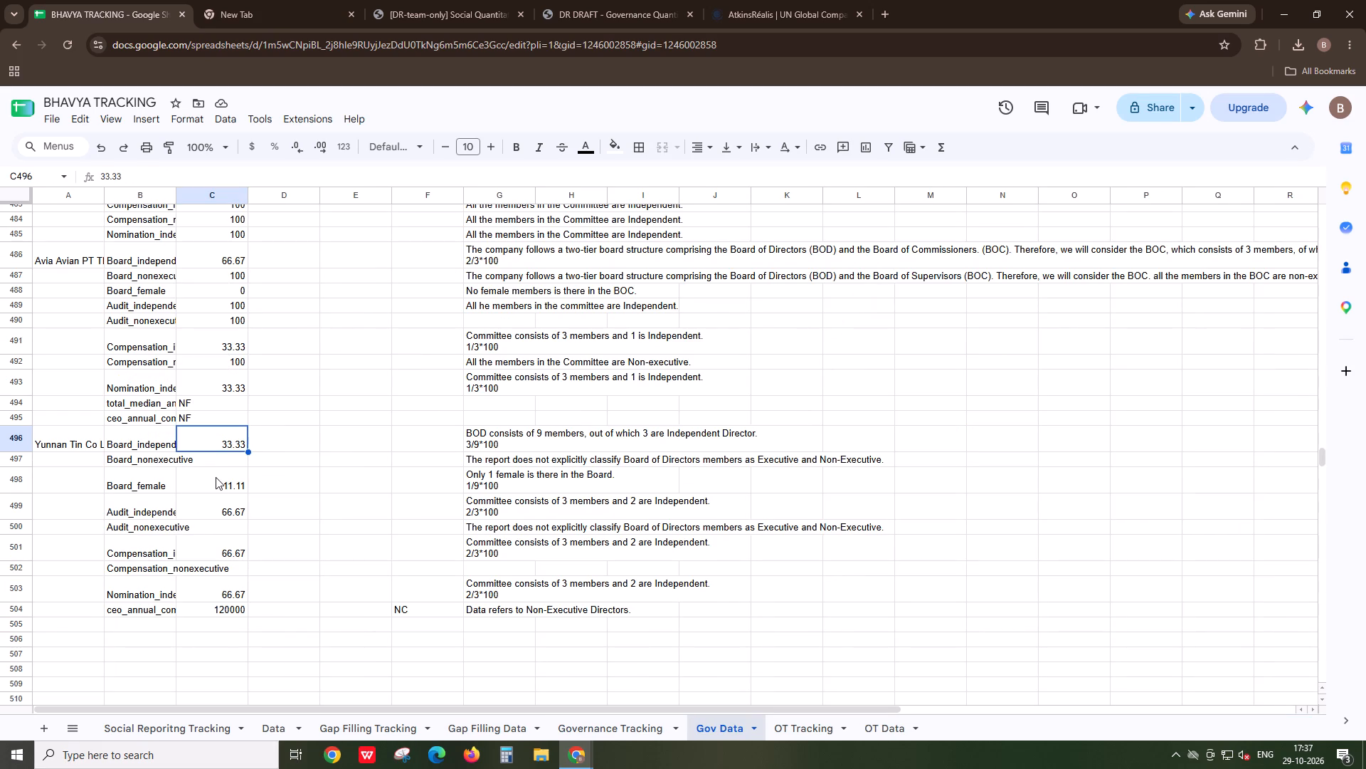
Review Yunnan Tin Co Ltd's filled and blank column C values in Gov Data against its counts in Governance Tracking.
{"action": "left_click", "coordinate": [218, 494]}
{"action": "left_click", "coordinate": [221, 506]}
{"action": "left_click", "coordinate": [220, 550]}
{"action": "left_click", "coordinate": [221, 588]}
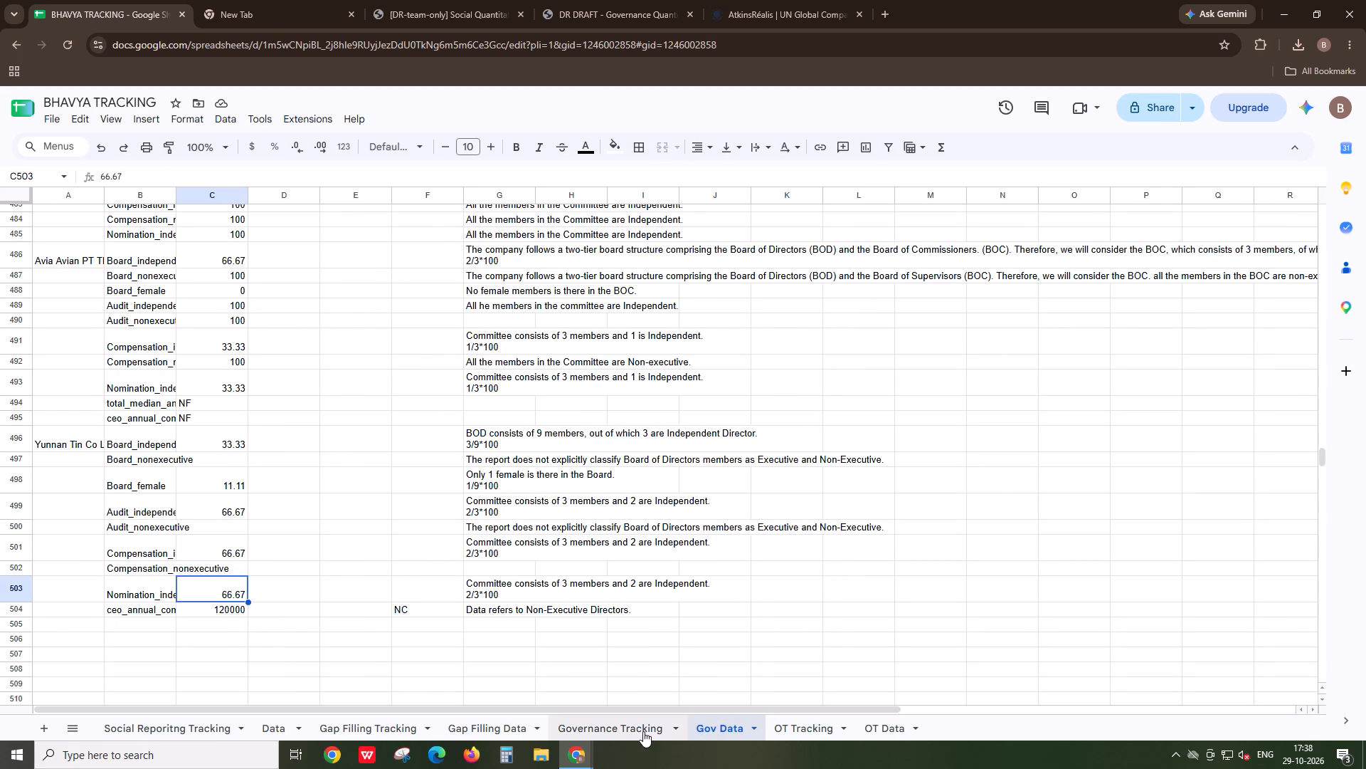
{"action": "left_click", "coordinate": [643, 731]}
{"action": "left_click", "coordinate": [611, 548]}
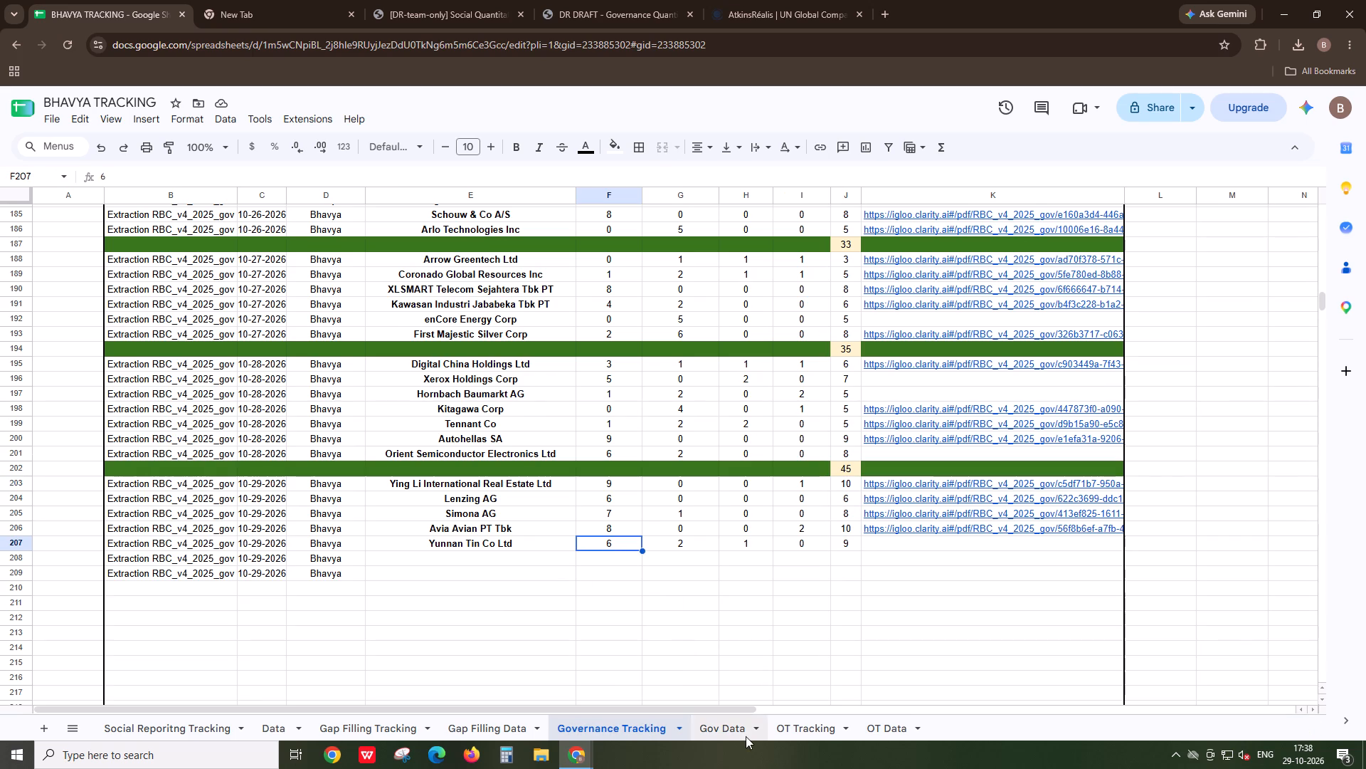
{"action": "left_click", "coordinate": [745, 741]}
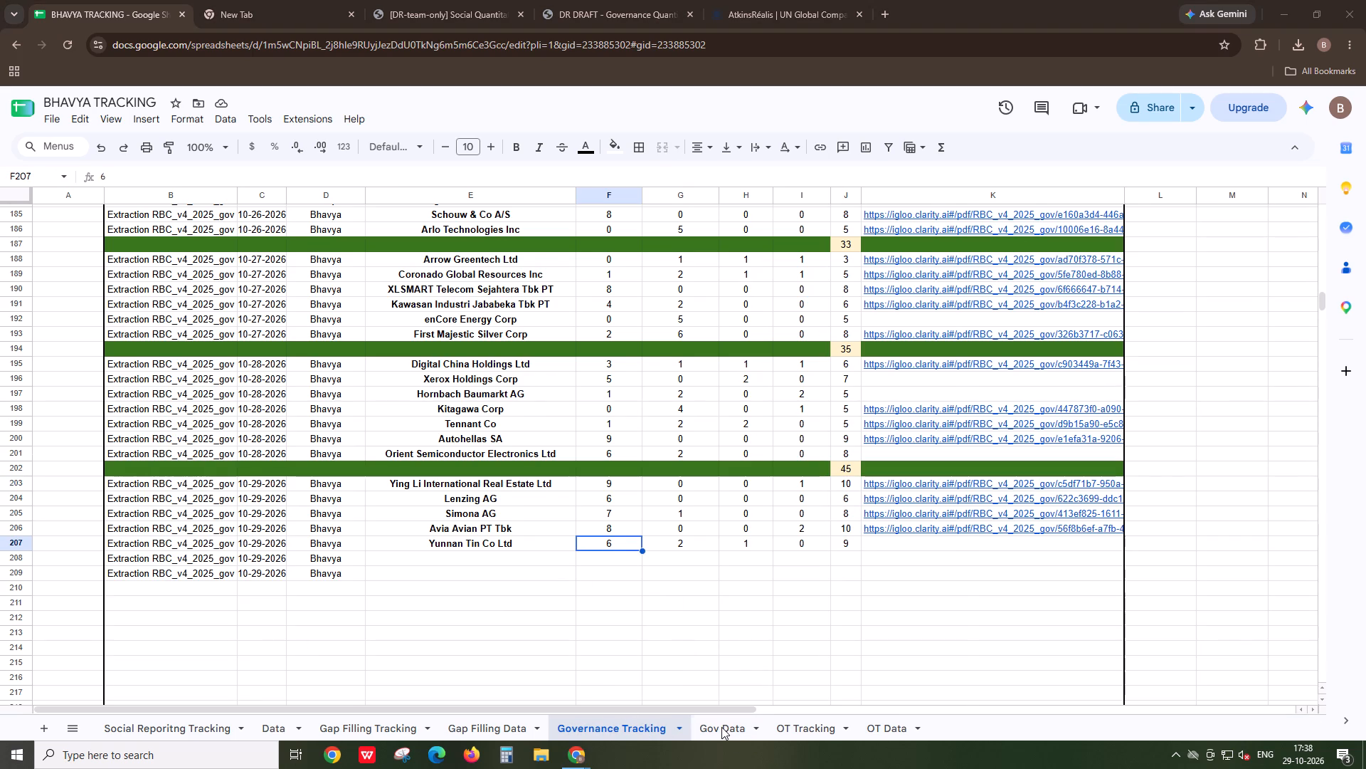
{"action": "left_click", "coordinate": [721, 727]}
{"action": "left_click", "coordinate": [221, 565]}
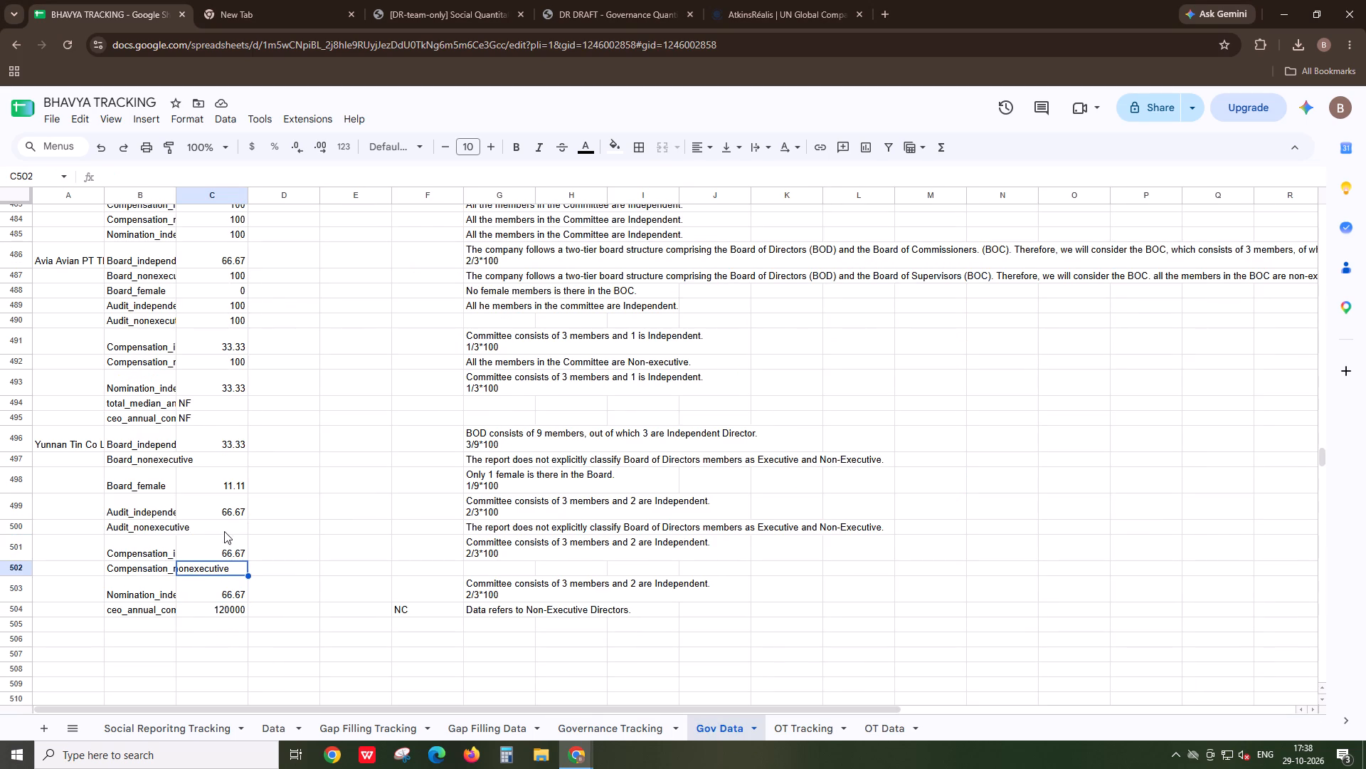
{"action": "left_click", "coordinate": [224, 527]}
{"action": "left_click", "coordinate": [219, 462]}
In Governance Tracking, set Yunnan Tin Co Ltd's row 207 counts to 5 in column F and 3 in column G.
{"action": "left_click", "coordinate": [662, 735]}
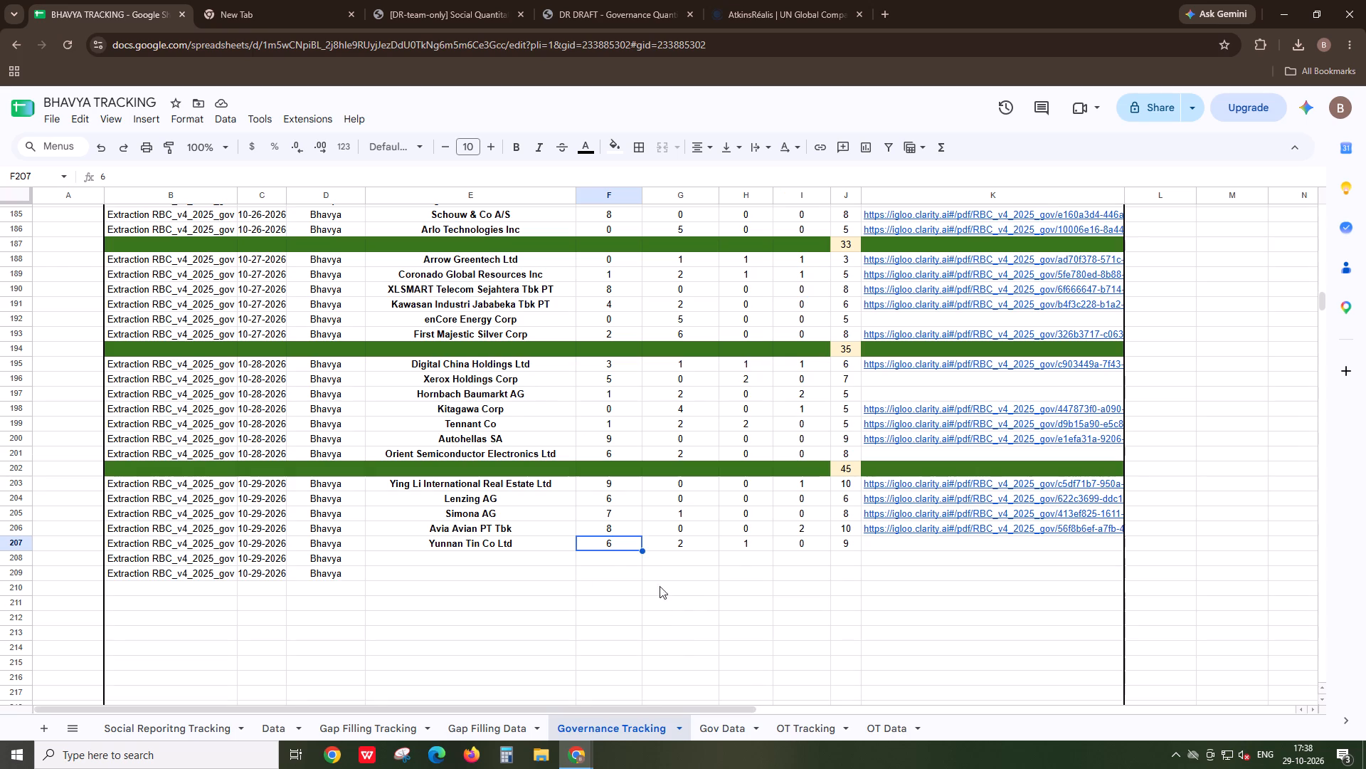
{"action": "key", "text": "5"}
{"action": "key", "text": "Right"}
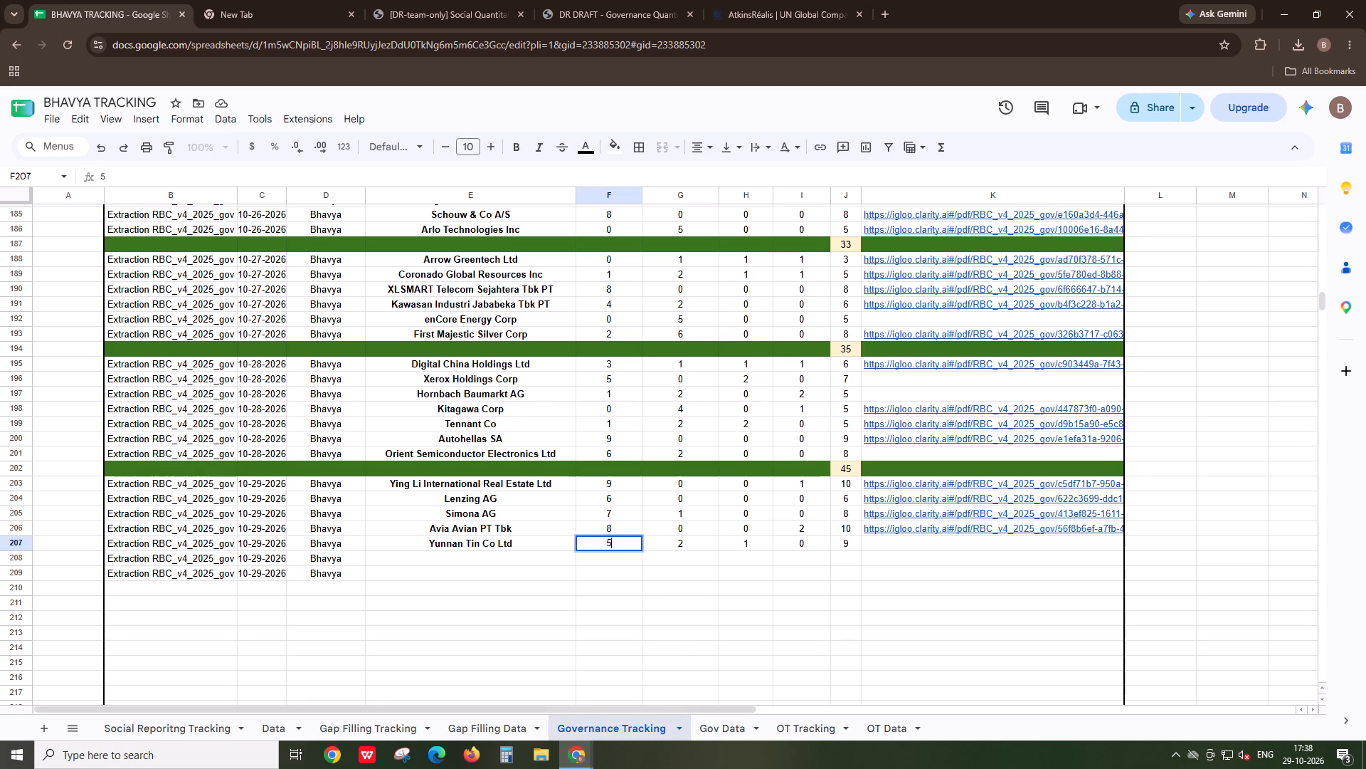
{"action": "key", "text": "3"}
{"action": "key", "text": "Right"}
{"action": "key", "text": "alt+Tab"}
{"action": "key", "text": "alt+Tab"}
In Gov Data, enter NF in column C for Yunnan Tin's Board_nonexecutive, Audit_nonexecutive and Compensation_nonexecutive rows 497, 500 and 502.
{"action": "left_click", "coordinate": [744, 747]}
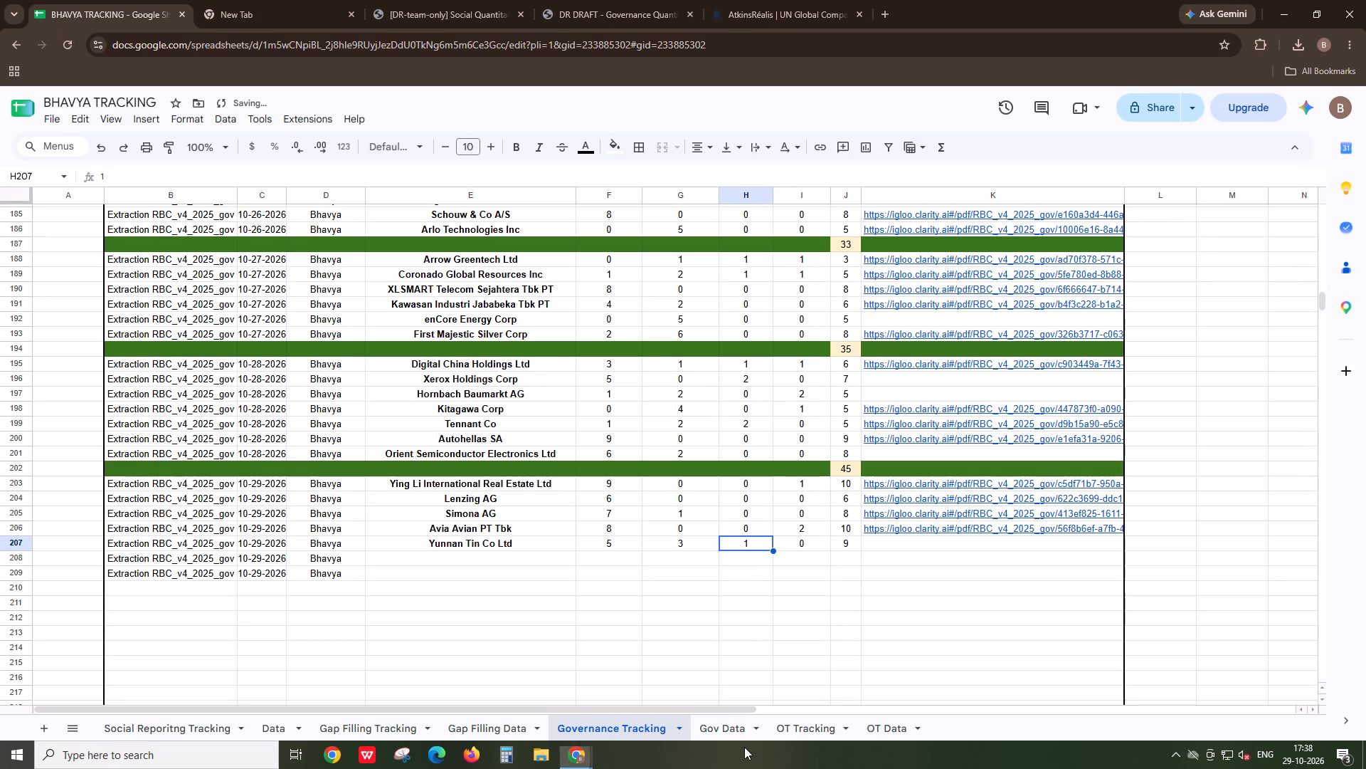
{"action": "left_click", "coordinate": [743, 740]}
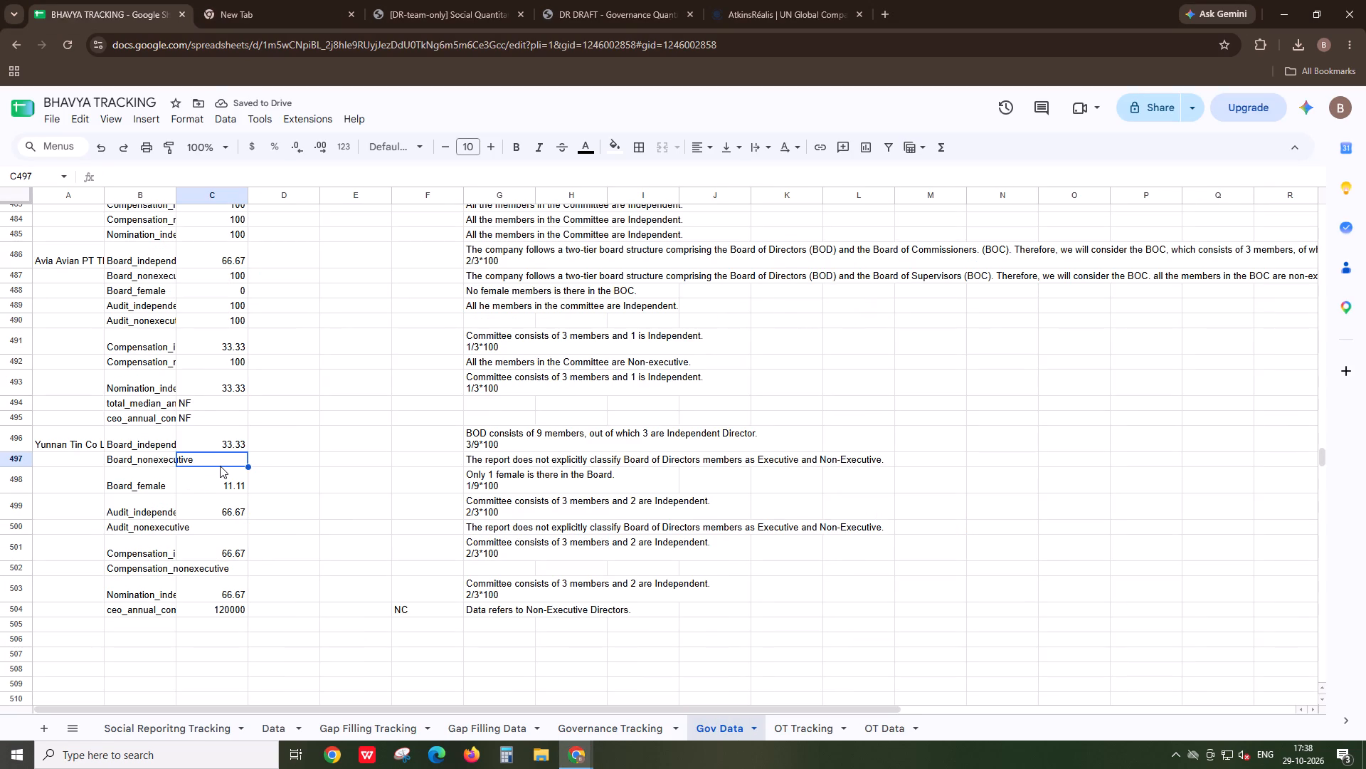
{"action": "type", "text": "NF"}
{"action": "key", "text": "ctrl+c"}
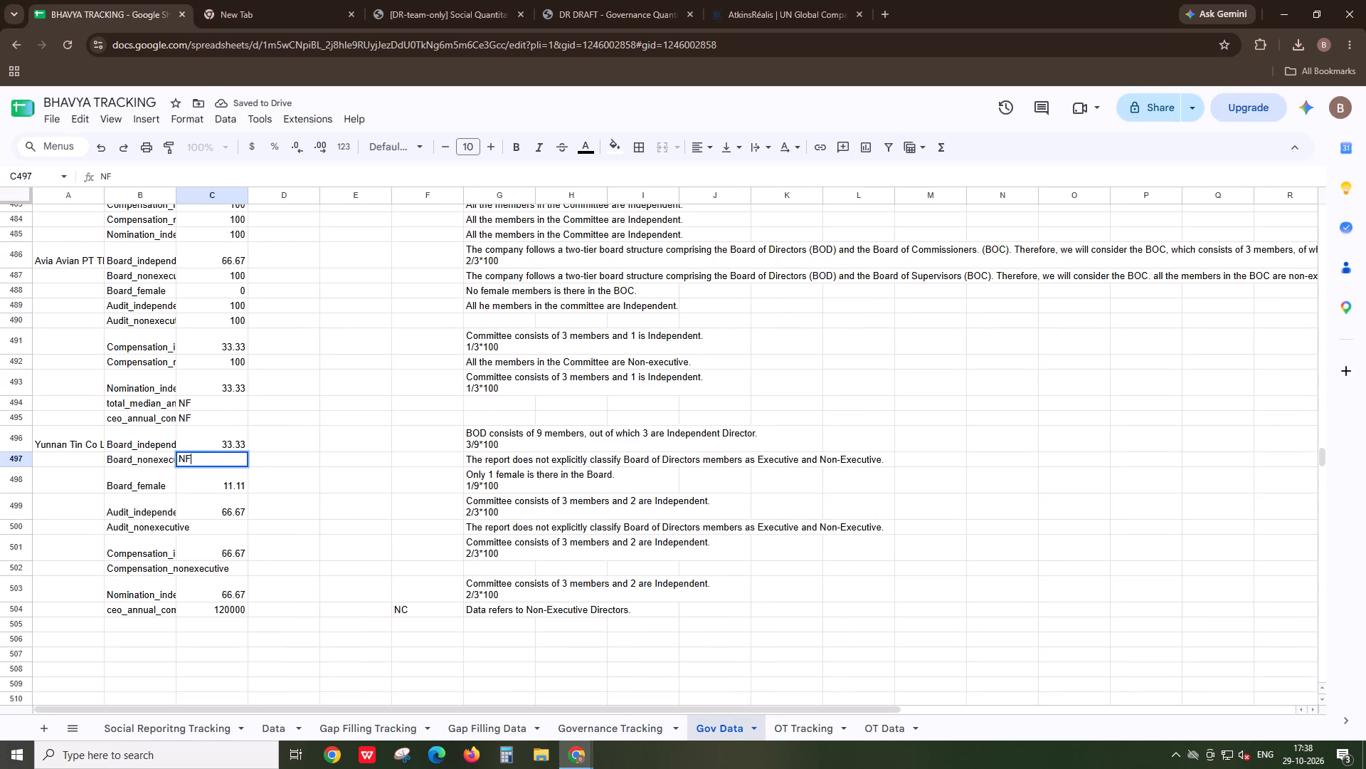
{"action": "key", "text": "Down"}
{"action": "key", "text": "Up"}
{"action": "key", "text": "ctrl+c"}
{"action": "key", "text": "ctrl+Down"}
{"action": "key", "text": "Down"}
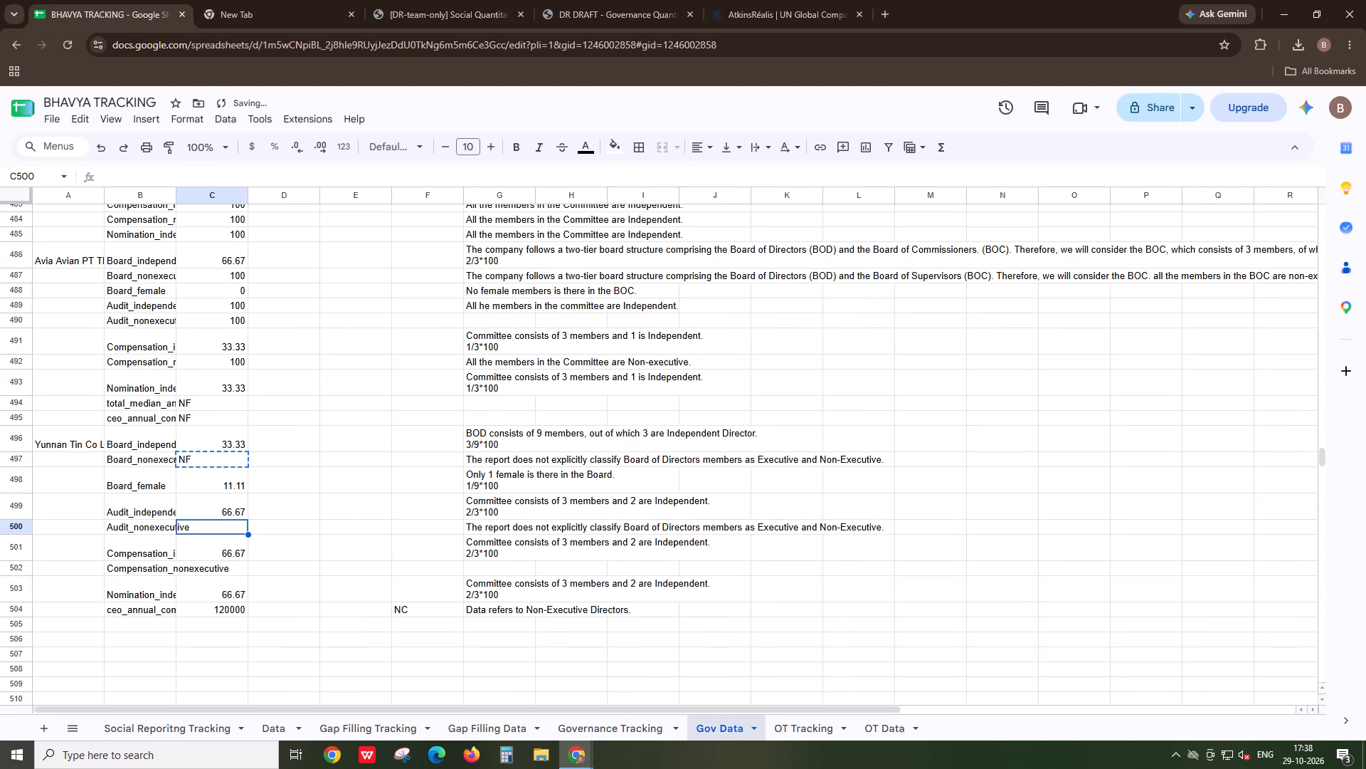
{"action": "key", "text": "ctrl+v"}
{"action": "key", "text": "Down"}
{"action": "key", "text": "Down"}
{"action": "key", "text": "ctrl+v"}
{"action": "key", "text": "Down"}
Switch to Igloo, submit the completed Yunnan Tin Co Ltd extraction and exit to the task list, dismissing the notification.
{"action": "key", "text": "alt+Tab"}
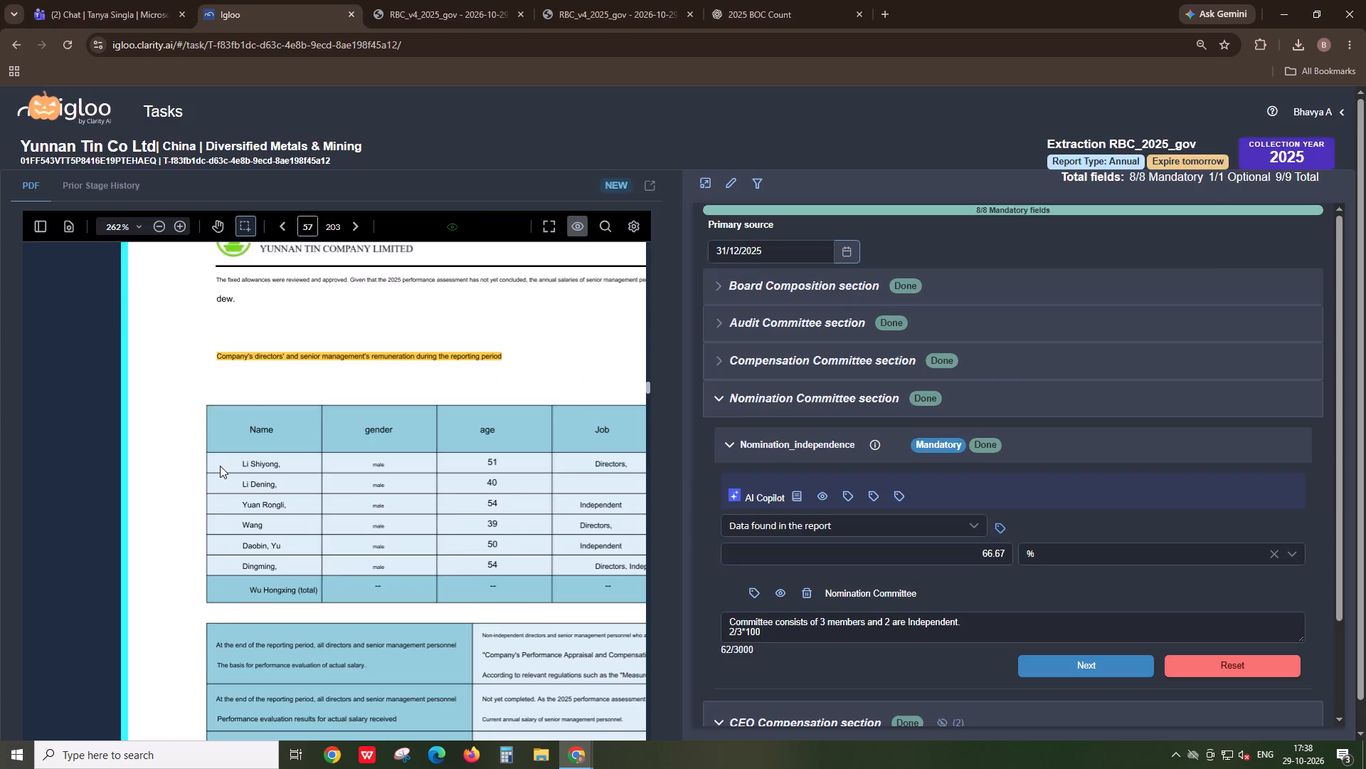
{"action": "key", "text": "alt+Tab"}
{"action": "key", "text": "alt+Tab"}
{"action": "scroll", "coordinate": [931, 521], "scroll_direction": "down", "scroll_amount": 14}
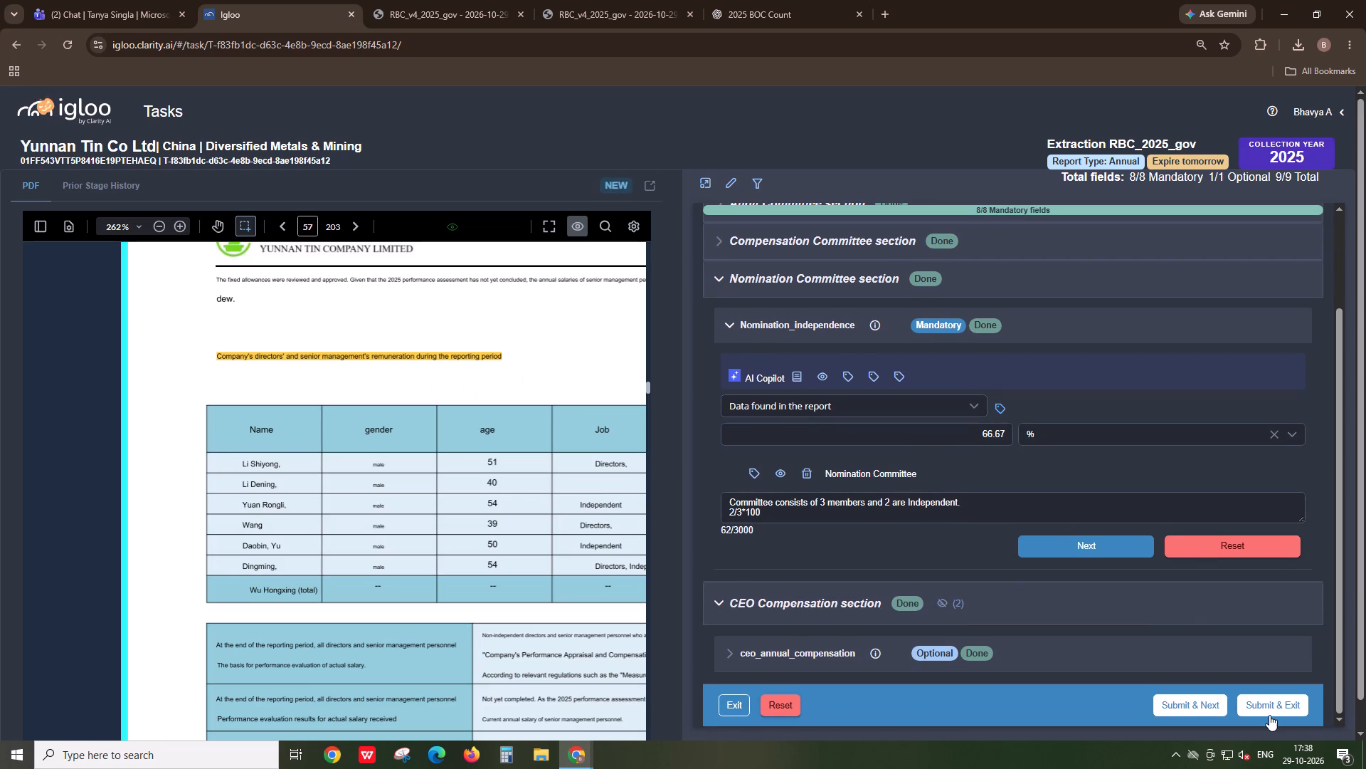
{"action": "left_click", "coordinate": [1270, 705]}
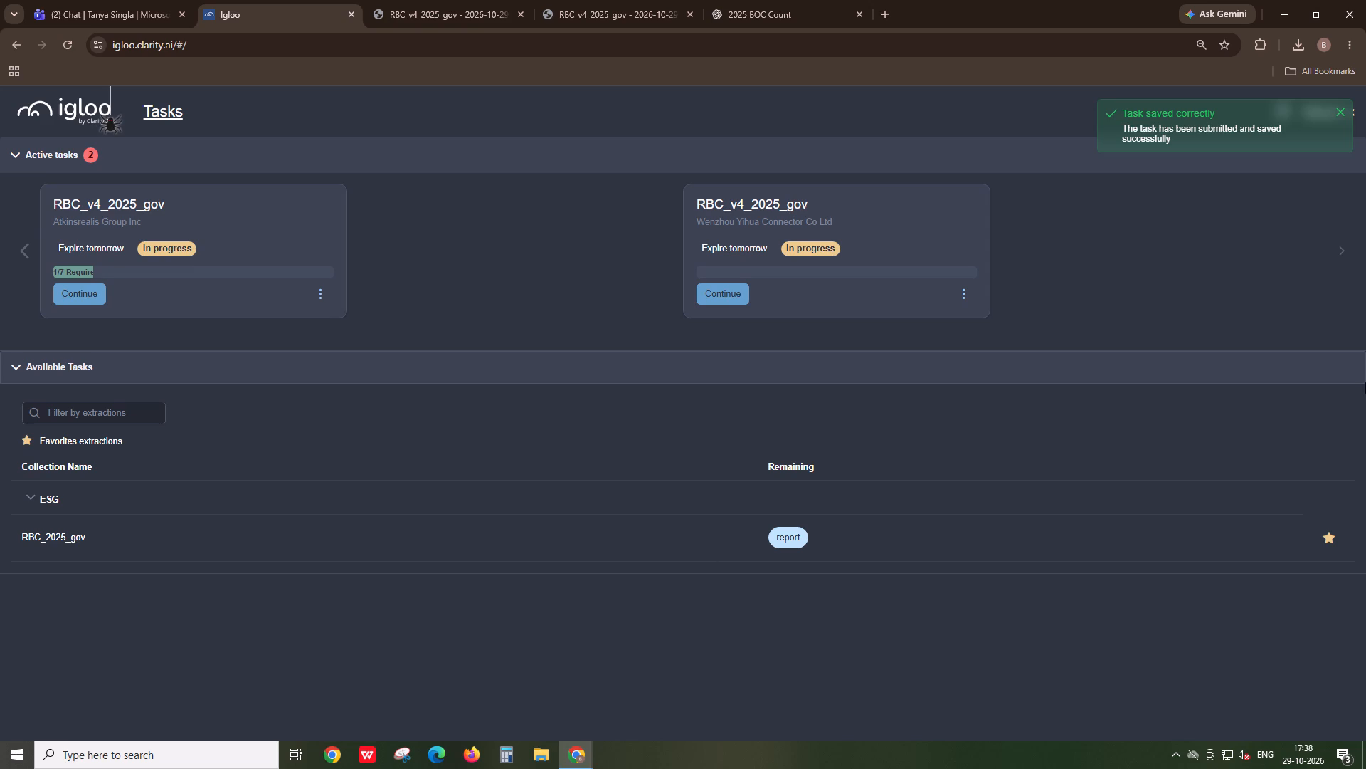
{"action": "left_click", "coordinate": [1347, 113]}
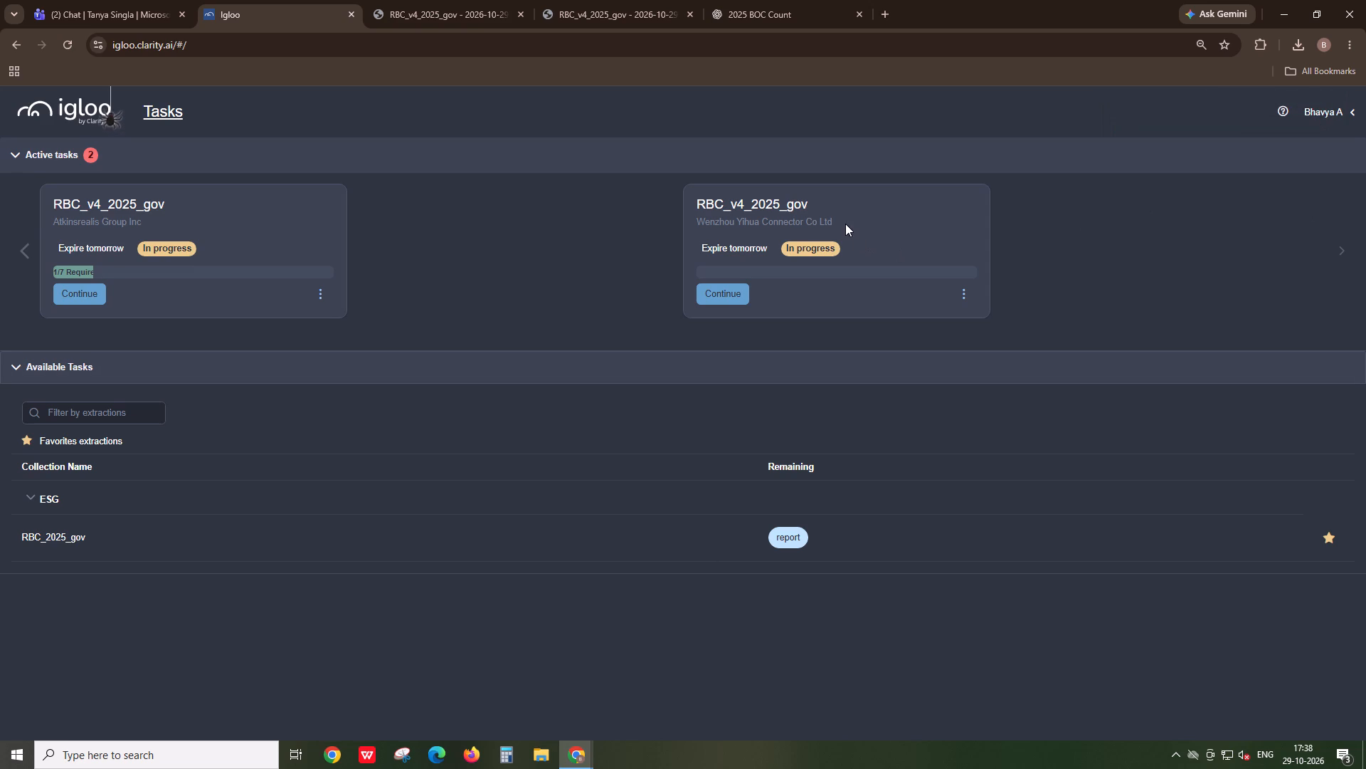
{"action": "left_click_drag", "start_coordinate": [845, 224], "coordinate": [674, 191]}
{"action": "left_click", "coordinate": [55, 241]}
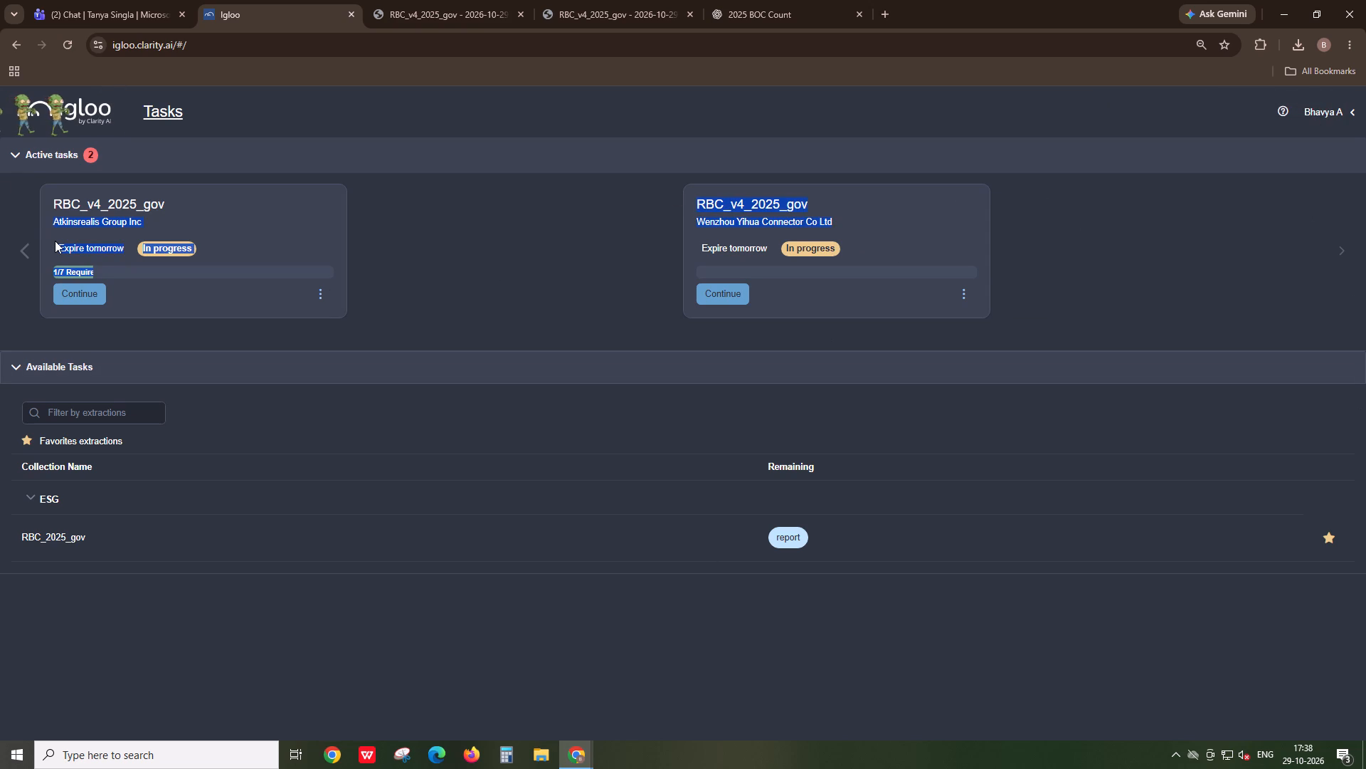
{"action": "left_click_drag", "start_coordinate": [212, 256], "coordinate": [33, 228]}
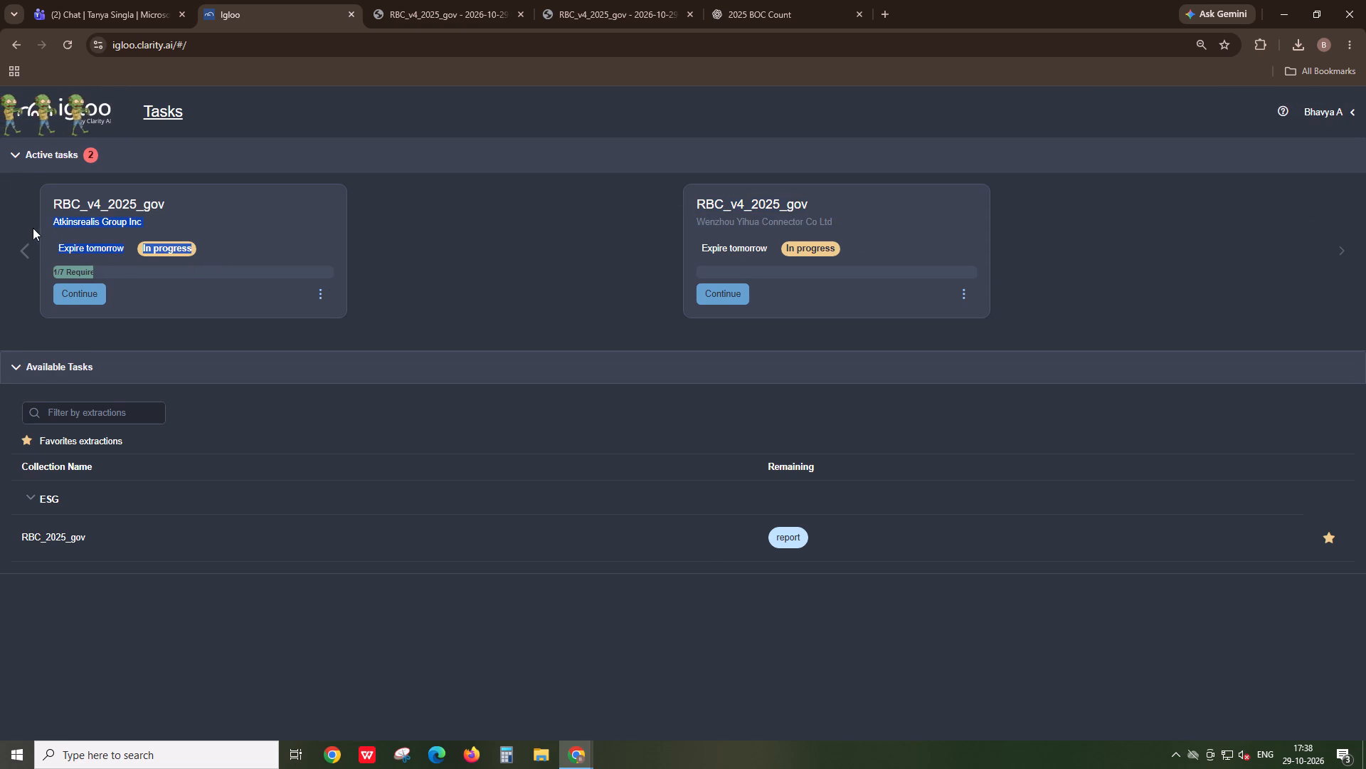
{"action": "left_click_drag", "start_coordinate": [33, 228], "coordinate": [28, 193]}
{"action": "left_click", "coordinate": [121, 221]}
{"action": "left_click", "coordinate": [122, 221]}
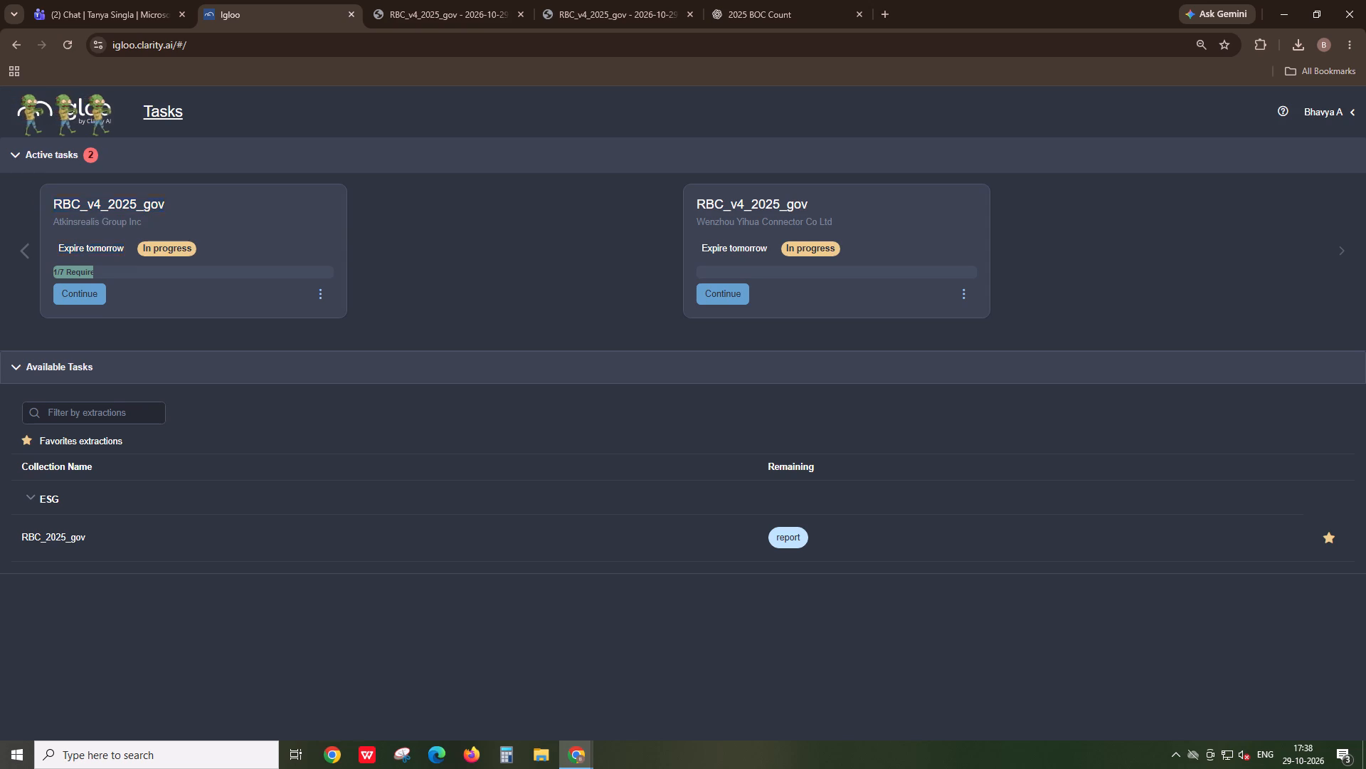
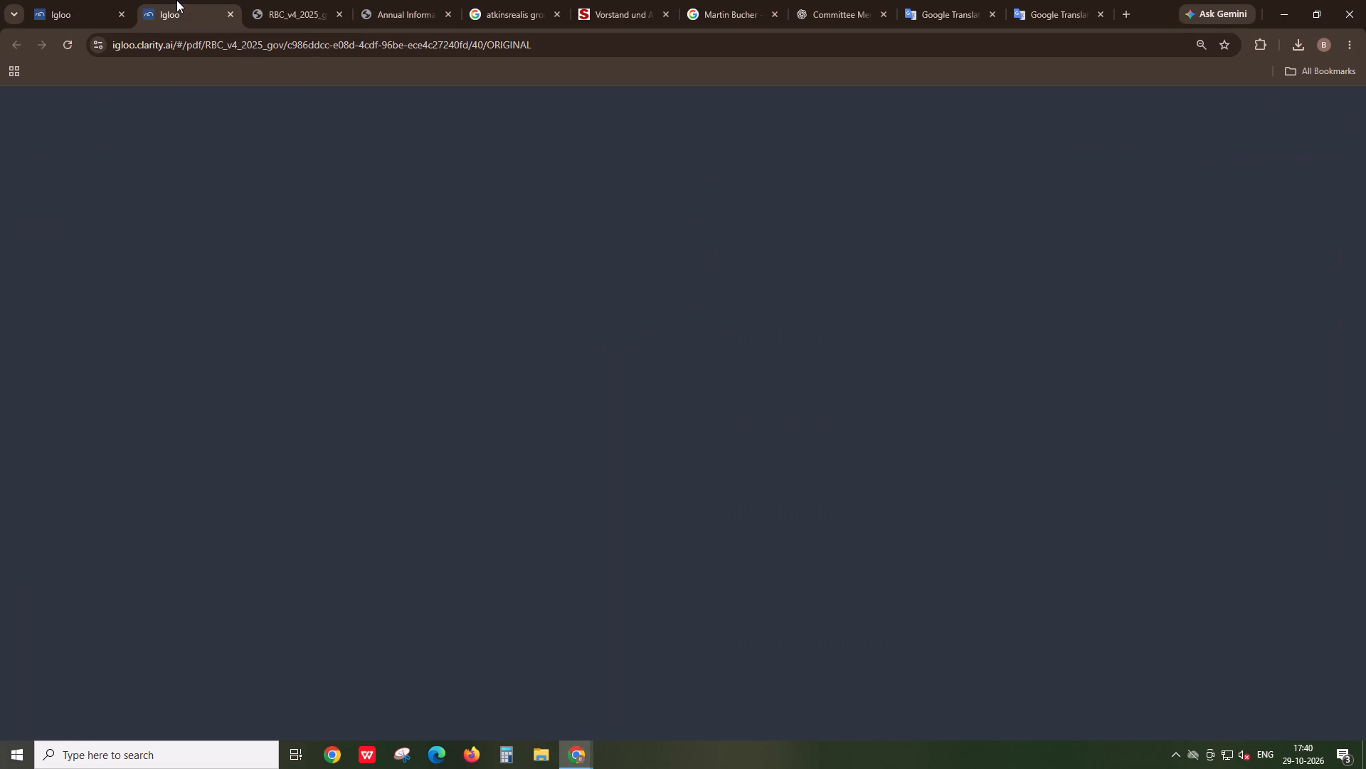
Open Wenzhou Yihua Connector's 2025 annual report PDF and examine the directors and senior management table on pages 33 and 34, including resignations.
{"action": "left_click", "coordinate": [94, 0]}
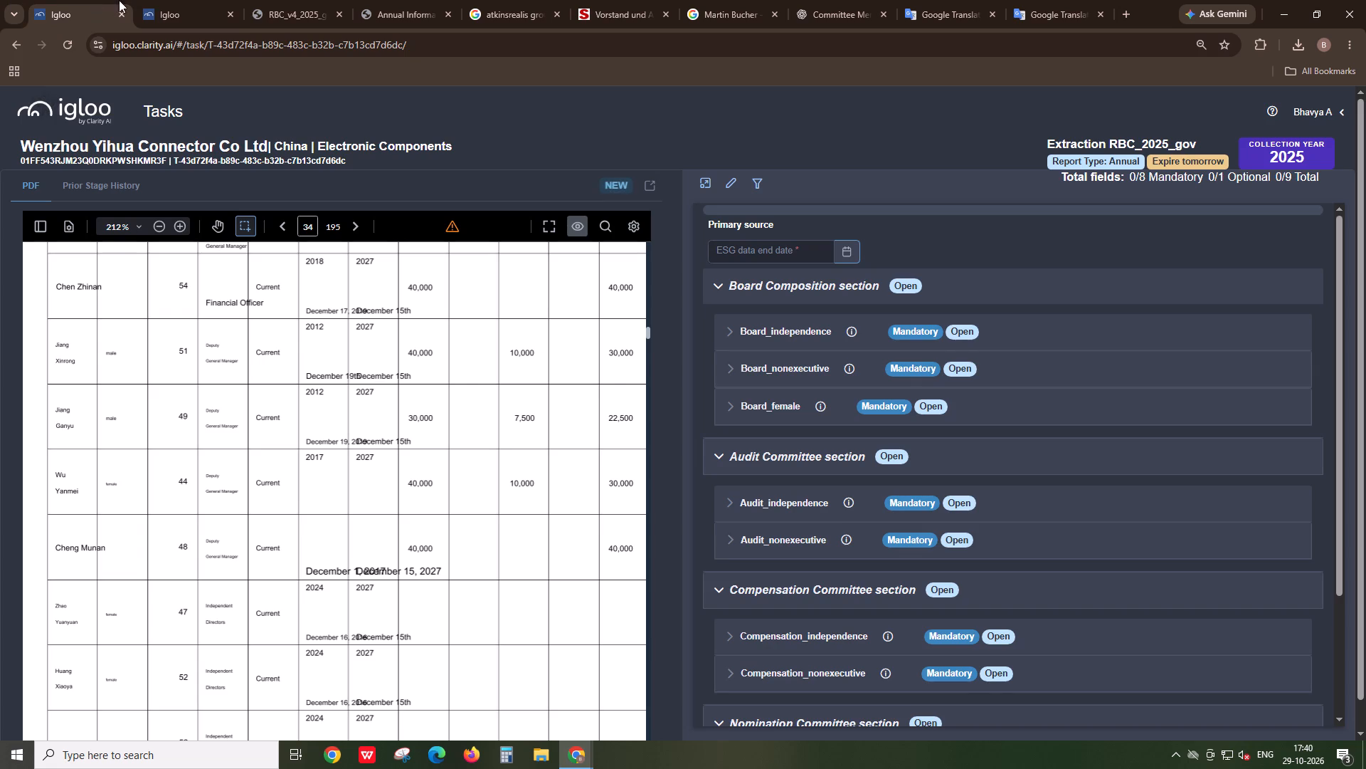
{"action": "left_click", "coordinate": [158, 0]}
{"action": "left_click", "coordinate": [290, 0]}
{"action": "scroll", "coordinate": [372, 416], "scroll_direction": "down", "scroll_amount": 6}
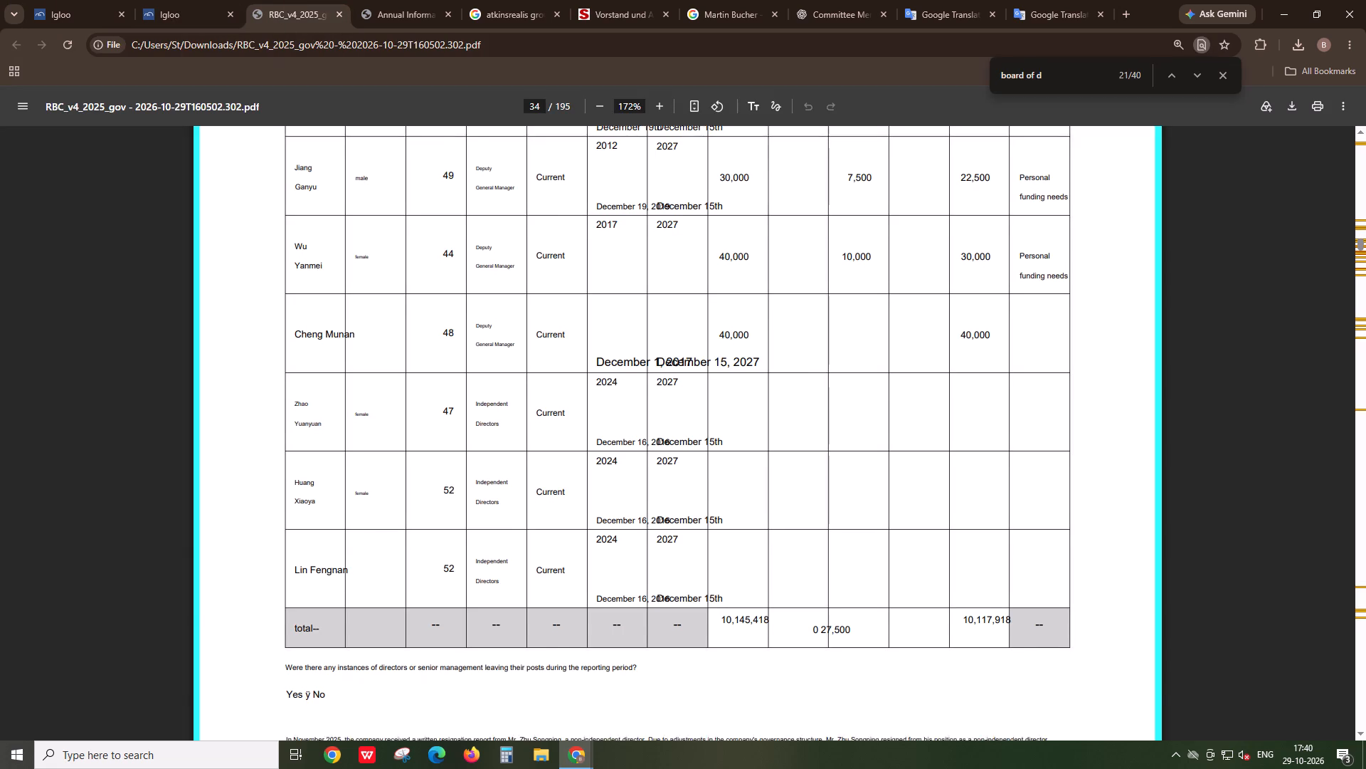
{"action": "scroll", "coordinate": [372, 416], "scroll_direction": "up", "scroll_amount": 6}
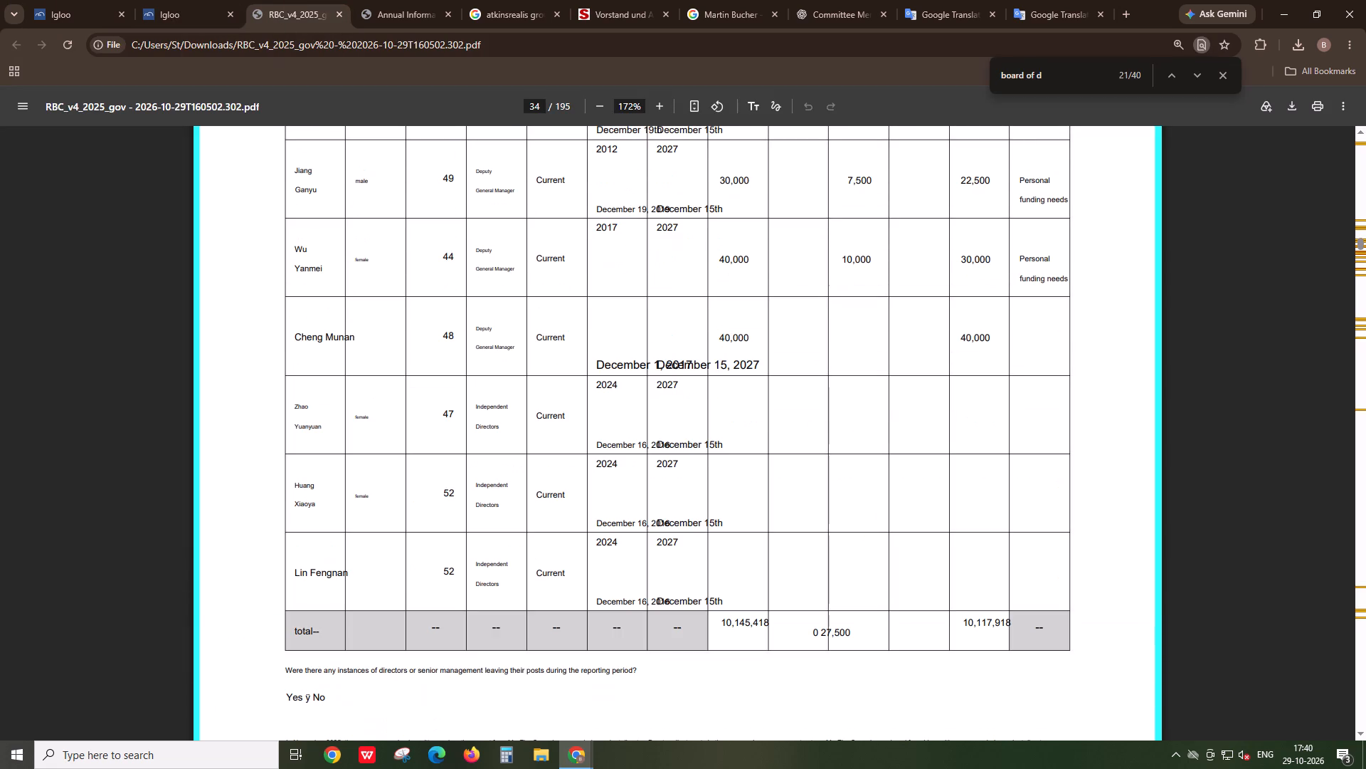
{"action": "scroll", "coordinate": [365, 481], "scroll_direction": "up", "scroll_amount": 4}
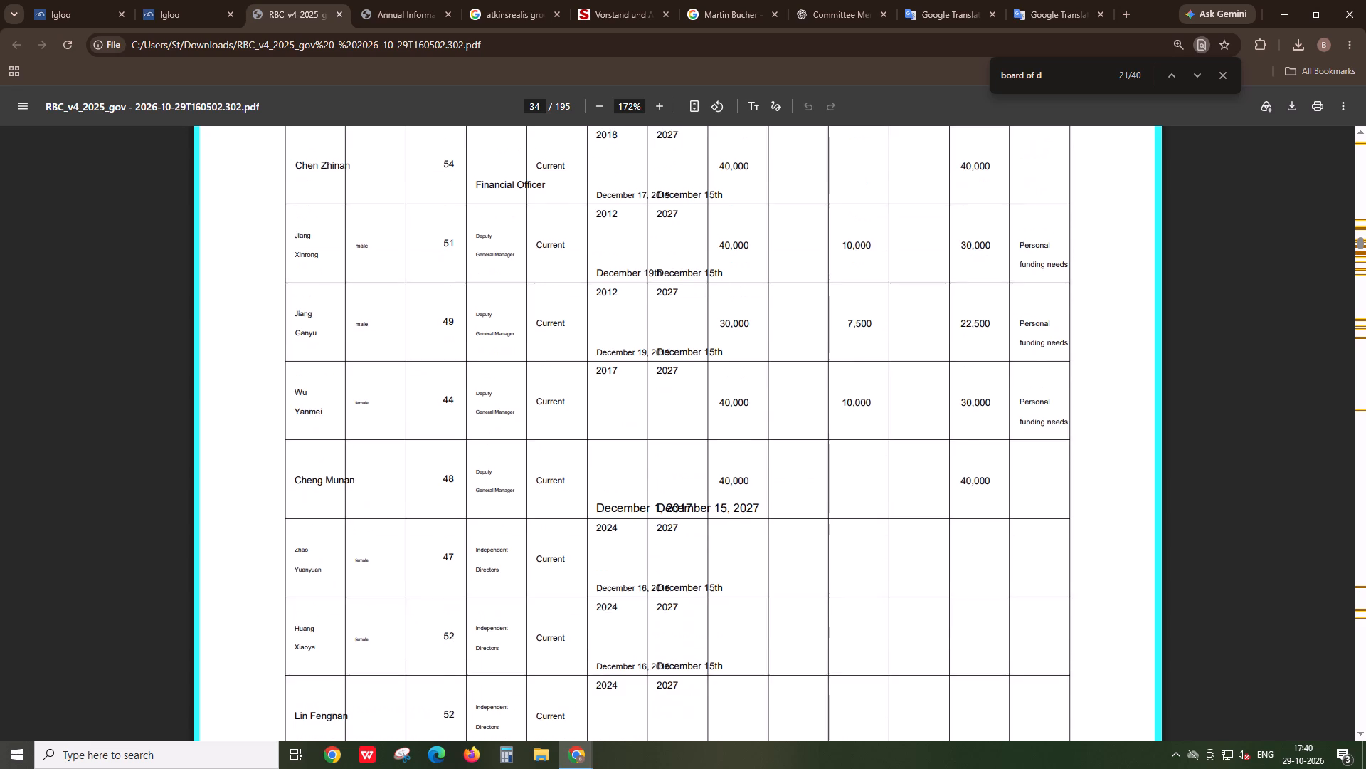
{"action": "scroll", "coordinate": [365, 481], "scroll_direction": "up", "scroll_amount": 2}
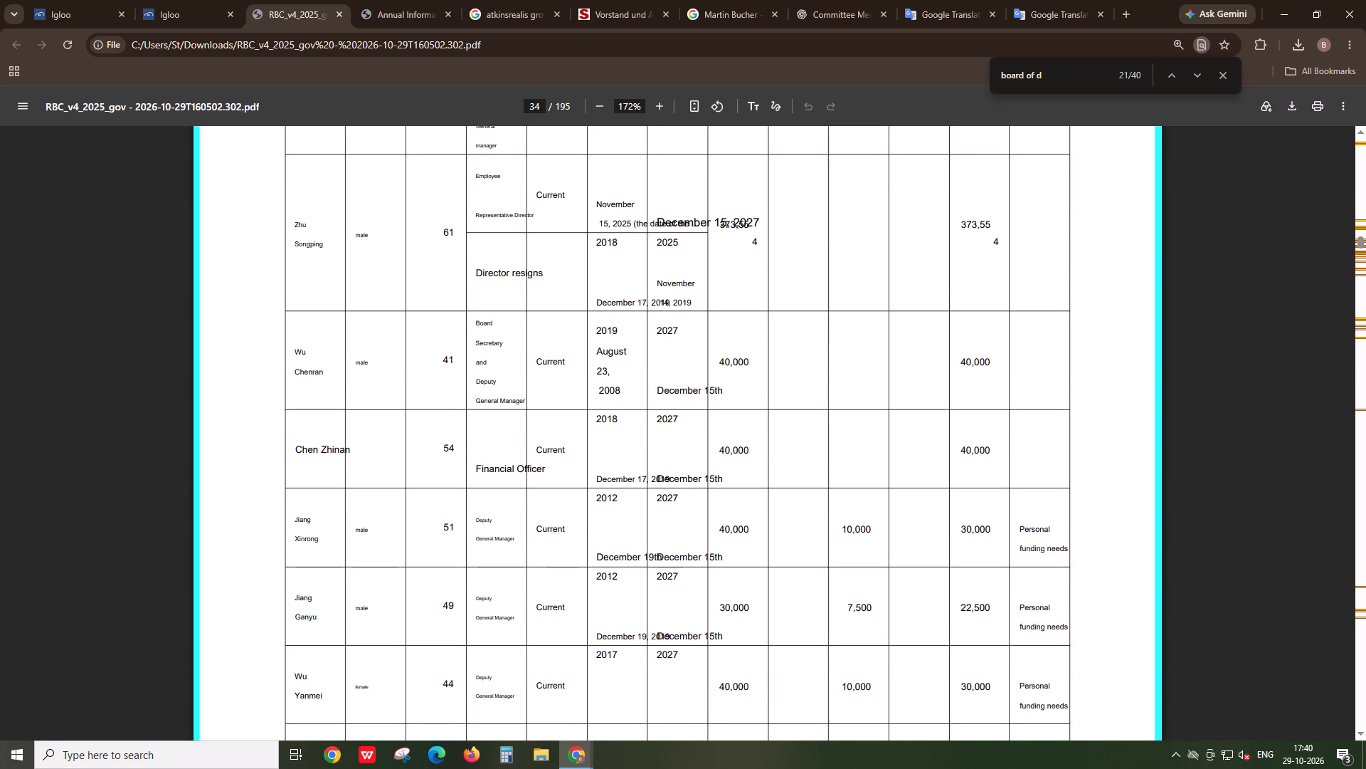
{"action": "scroll", "coordinate": [365, 481], "scroll_direction": "up", "scroll_amount": 10}
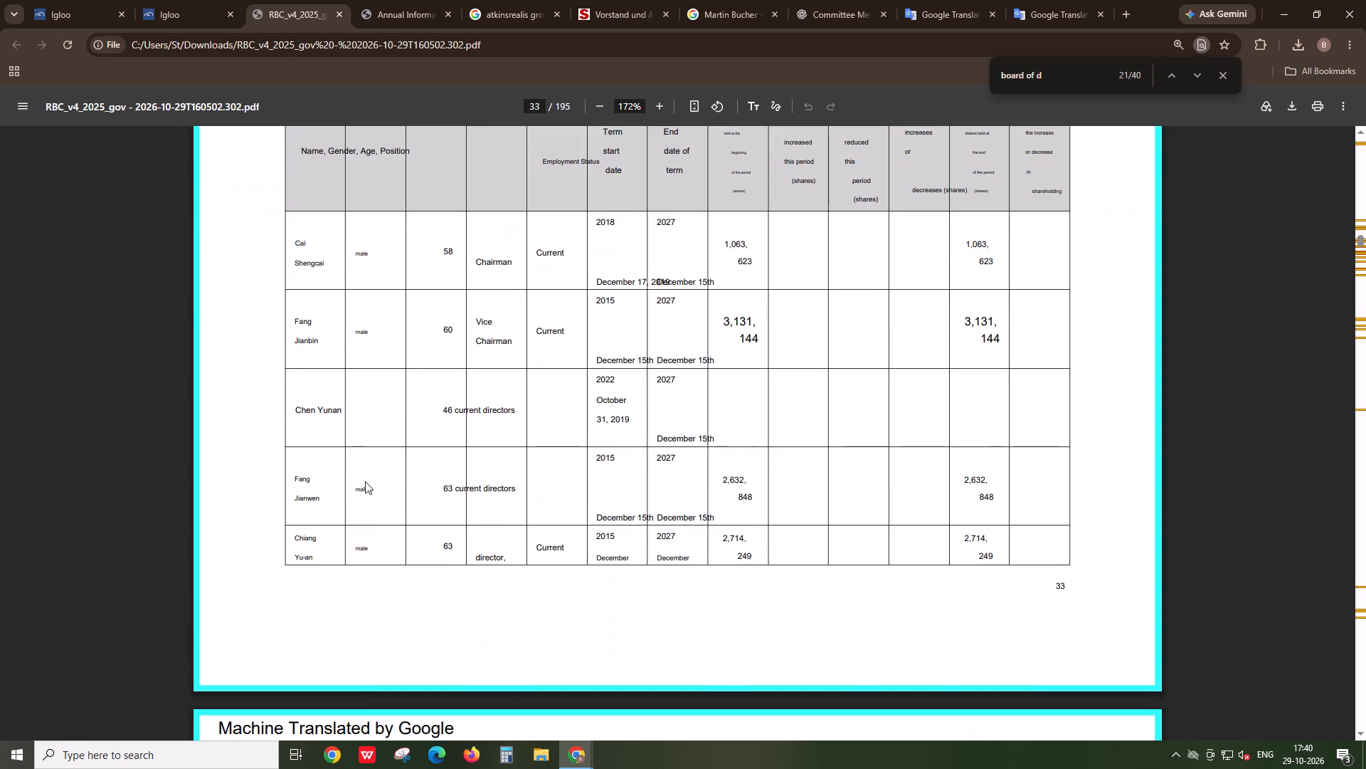
{"action": "scroll", "coordinate": [365, 481], "scroll_direction": "down", "scroll_amount": 7}
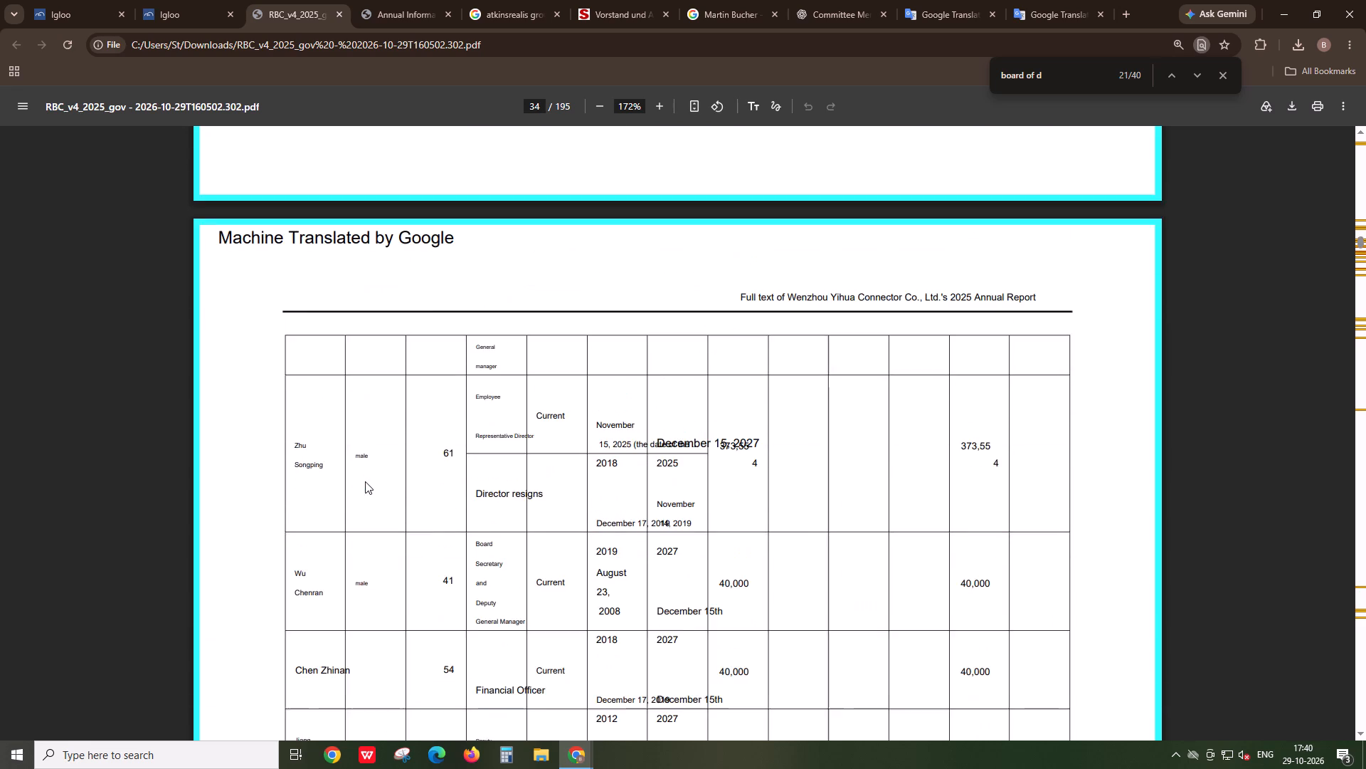
{"action": "scroll", "coordinate": [365, 481], "scroll_direction": "down", "scroll_amount": 13}
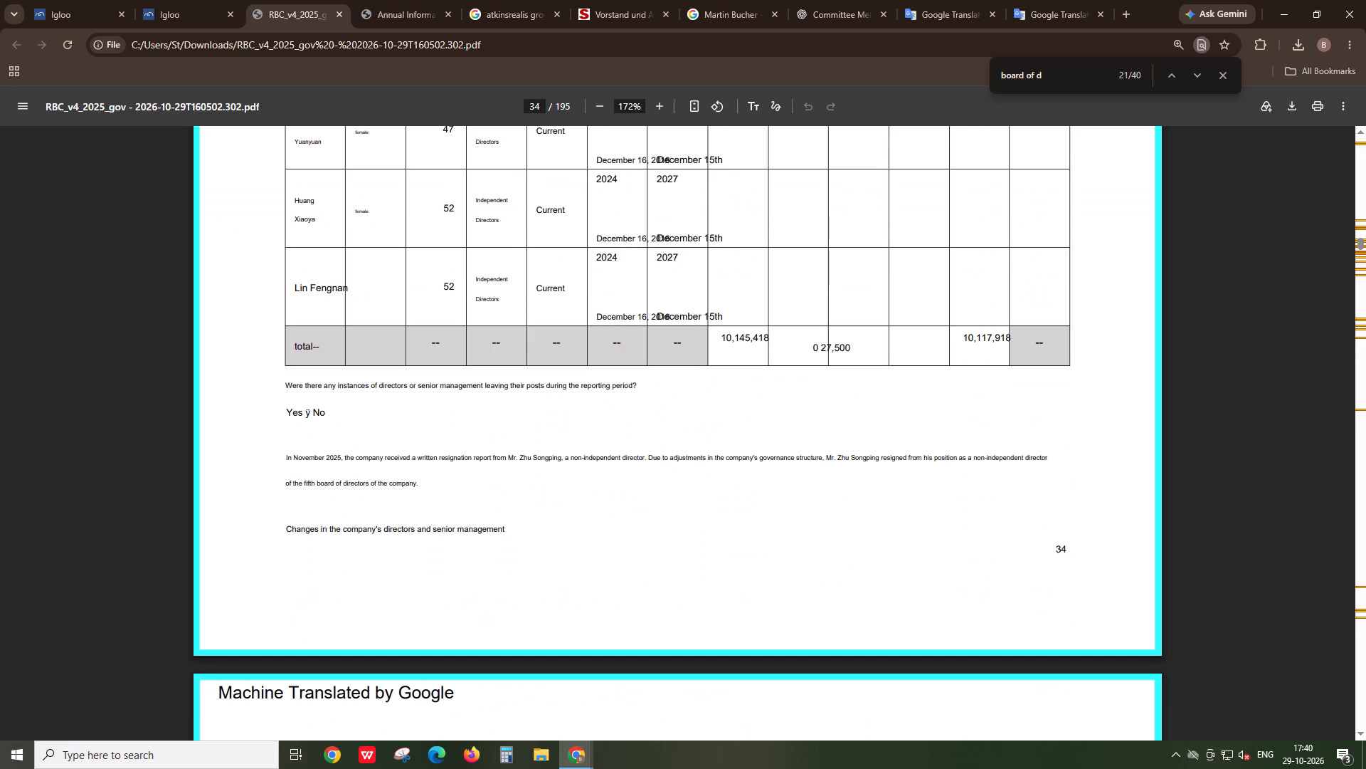
{"action": "scroll", "coordinate": [364, 482], "scroll_direction": "up", "scroll_amount": 3}
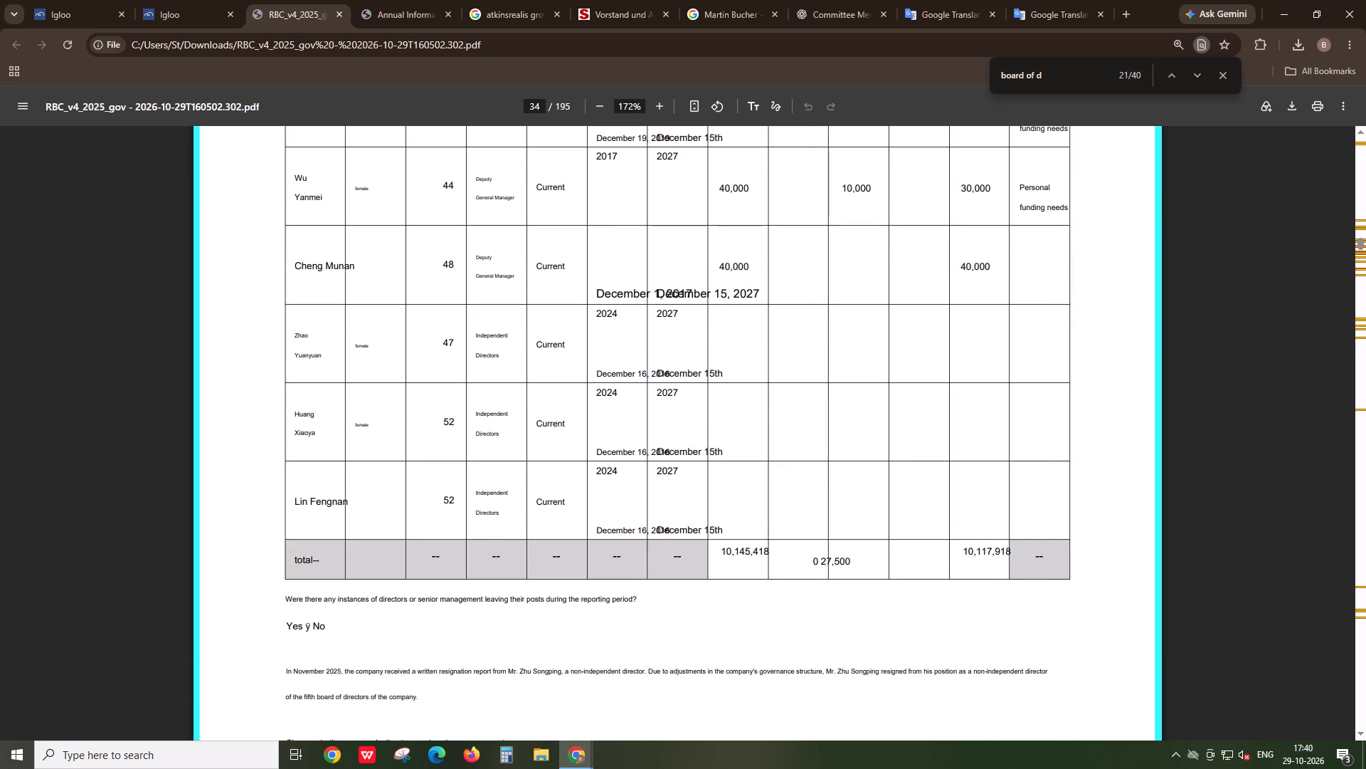
{"action": "scroll", "coordinate": [364, 482], "scroll_direction": "up", "scroll_amount": 11}
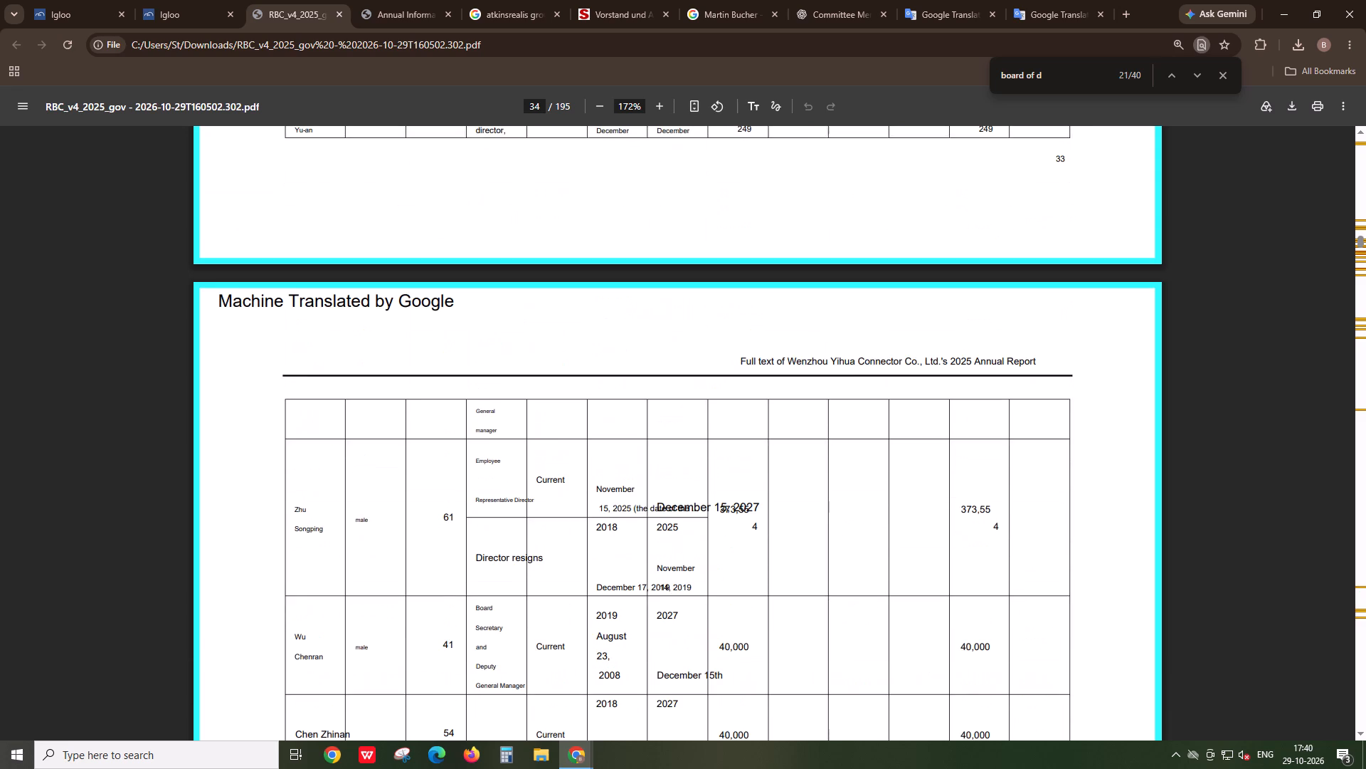
{"action": "scroll", "coordinate": [364, 482], "scroll_direction": "down", "scroll_amount": 5}
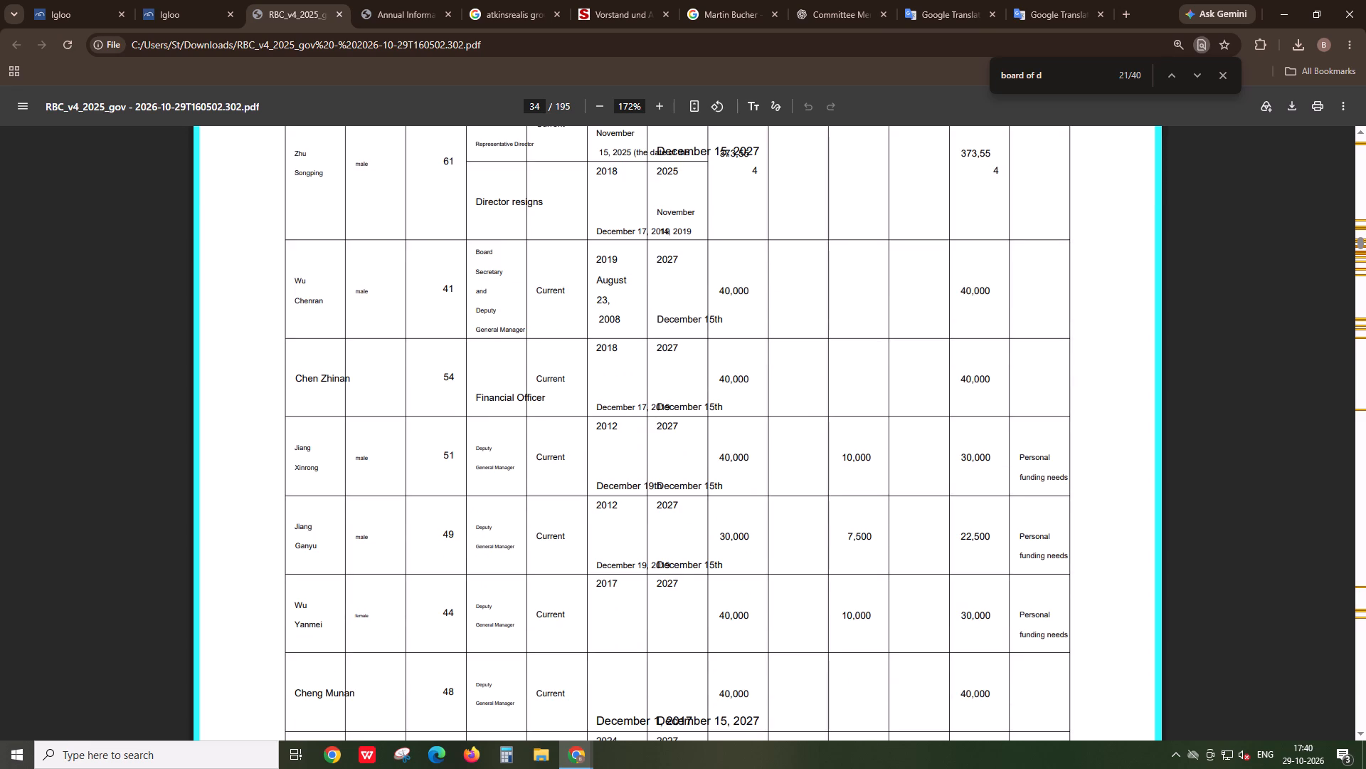
{"action": "scroll", "coordinate": [364, 482], "scroll_direction": "up", "scroll_amount": 2}
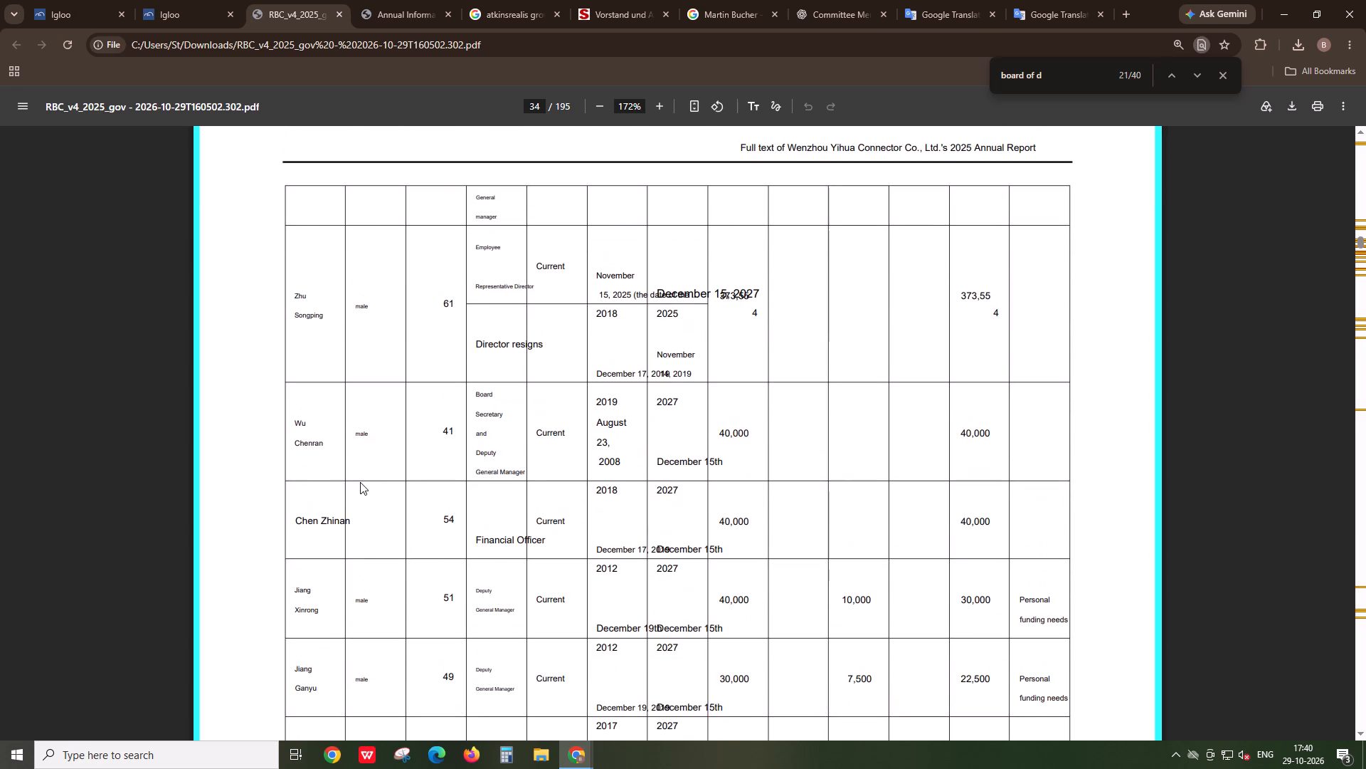
{"action": "scroll", "coordinate": [360, 482], "scroll_direction": "down", "scroll_amount": 8}
{"action": "scroll", "coordinate": [360, 483], "scroll_direction": "up", "scroll_amount": 1}
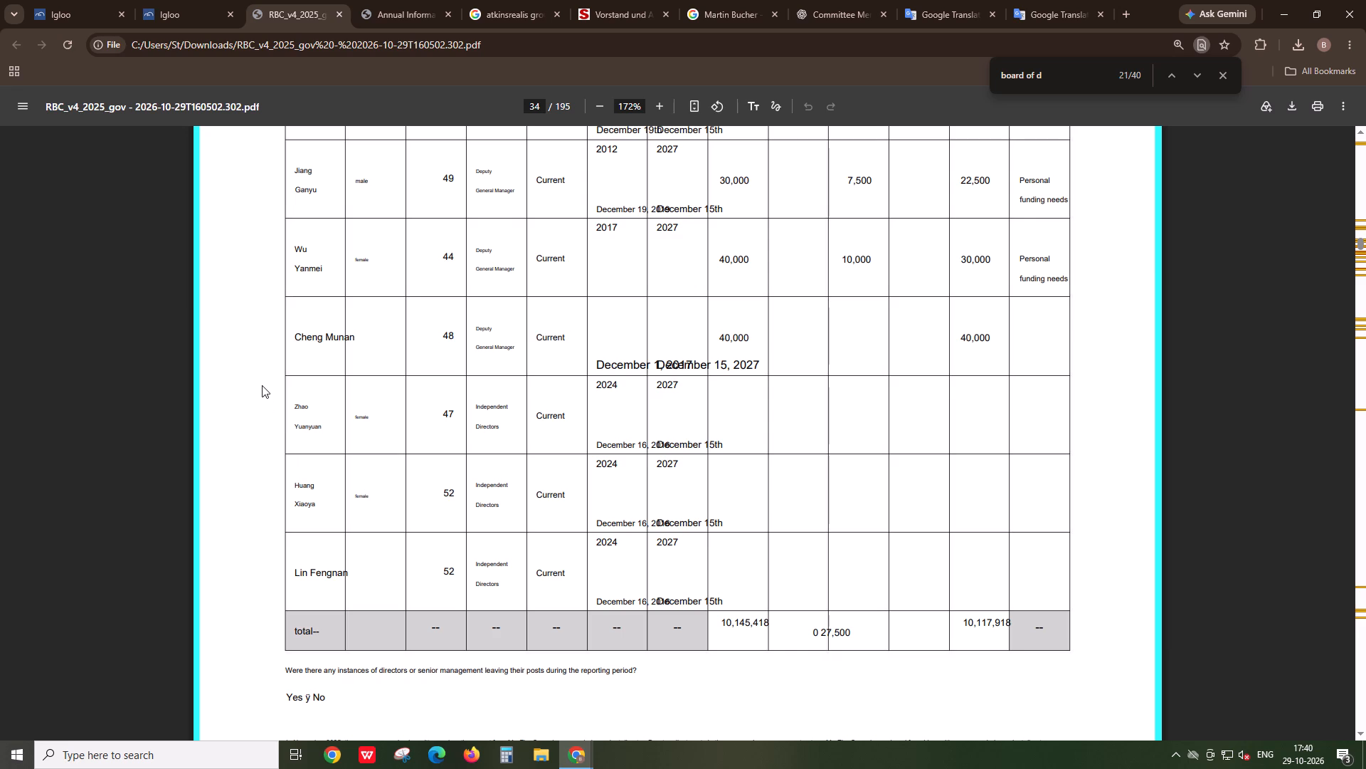
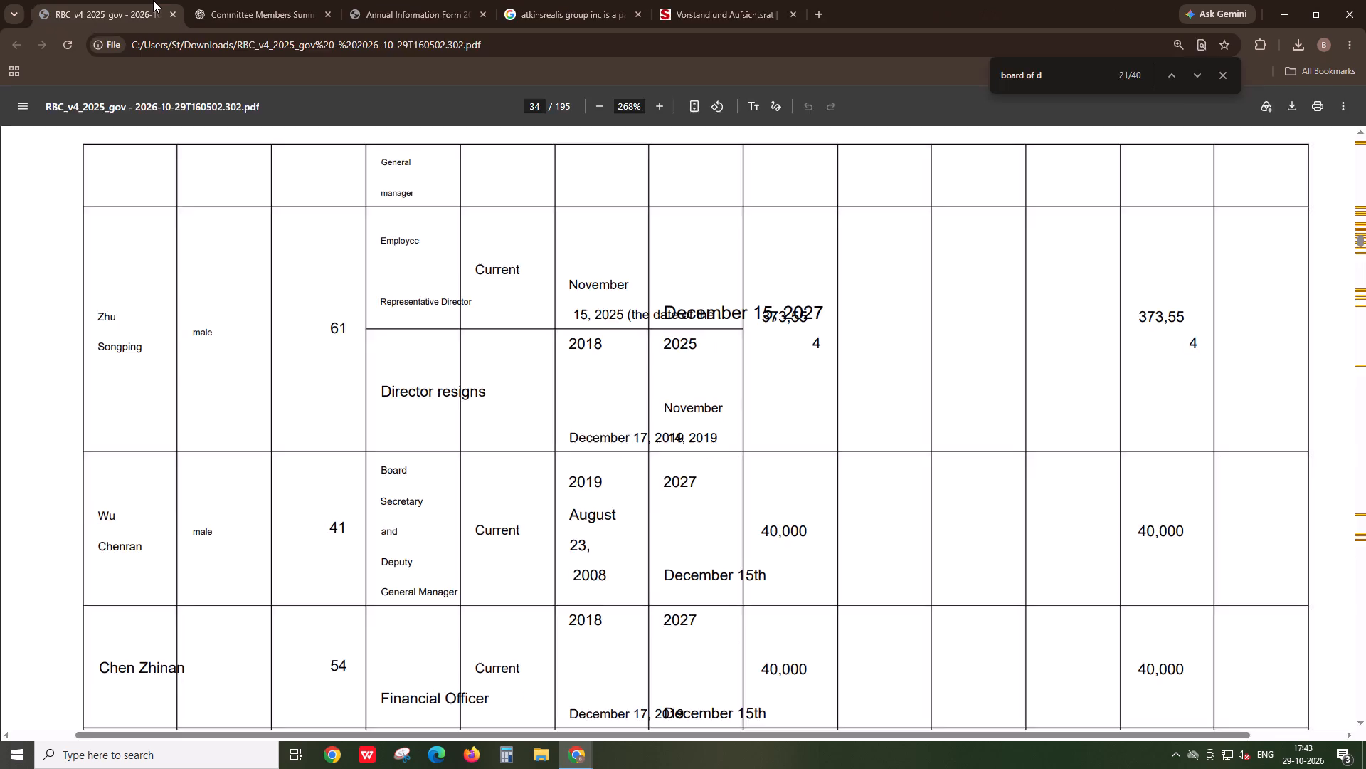
Close the Wenzhou Yihua annual report PDF and the ChatGPT Committee Members Summary chat, leaving the Annual Information Form 2025 in front.
{"action": "scroll", "coordinate": [153, 0], "scroll_direction": "up", "scroll_amount": 1}
{"action": "middle_click", "coordinate": [153, 0]}
{"action": "scroll", "coordinate": [153, 0], "scroll_direction": "down", "scroll_amount": 1}
{"action": "scroll", "coordinate": [153, 0], "scroll_direction": "up", "scroll_amount": 1}
{"action": "middle_click", "coordinate": [153, 0]}
{"action": "middle_click", "coordinate": [153, 0]}
{"action": "scroll", "coordinate": [153, 0], "scroll_direction": "up", "scroll_amount": 1}
{"action": "scroll", "coordinate": [153, 0], "scroll_direction": "down", "scroll_amount": 1}
{"action": "middle_click", "coordinate": [153, 0]}
{"action": "scroll", "coordinate": [153, 0], "scroll_direction": "up", "scroll_amount": 1}
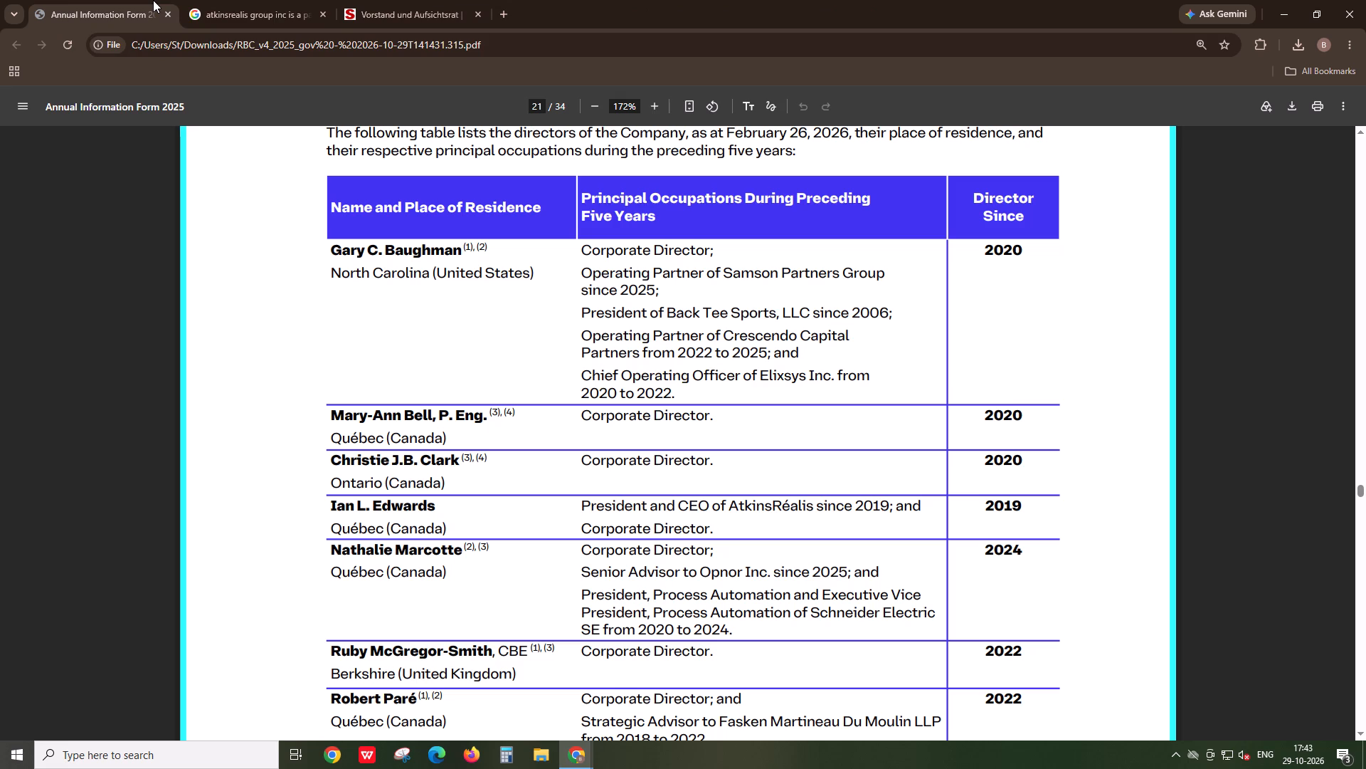
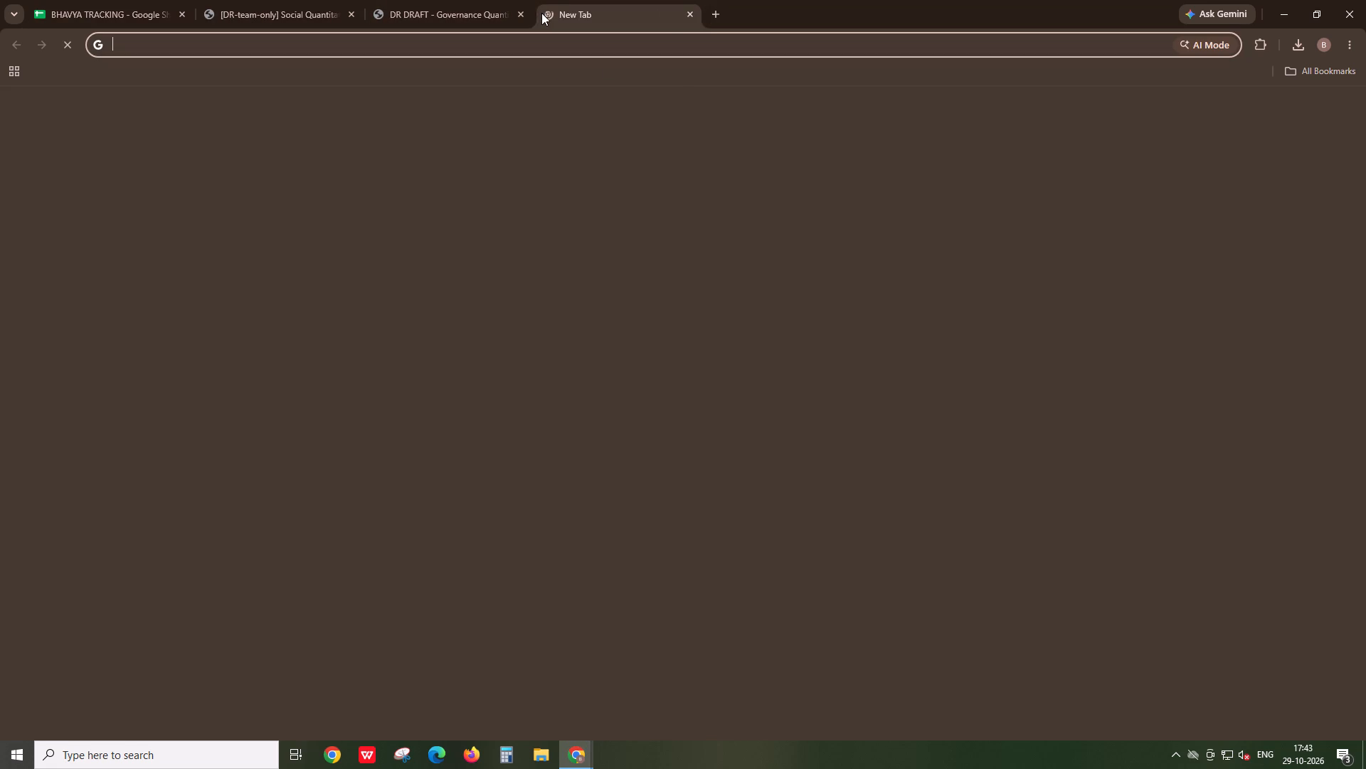
Open the Daily_Tracking_Sheet_I139 spreadsheet and the Life At SunTec site in separate new browser tabs.
{"action": "key", "text": "d"}
{"action": "key", "text": "Return"}
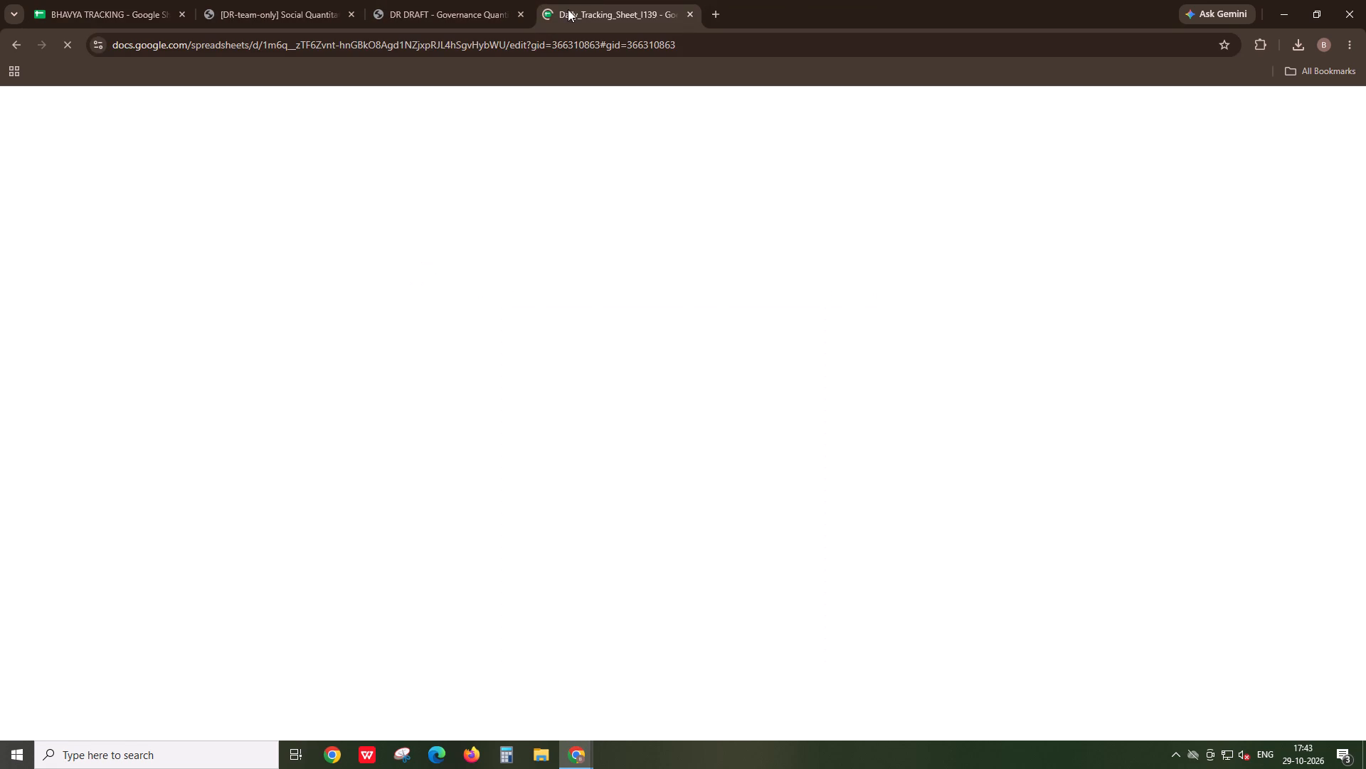
{"action": "left_click", "coordinate": [711, 18]}
{"action": "key", "text": "l"}
{"action": "key", "text": "Return"}
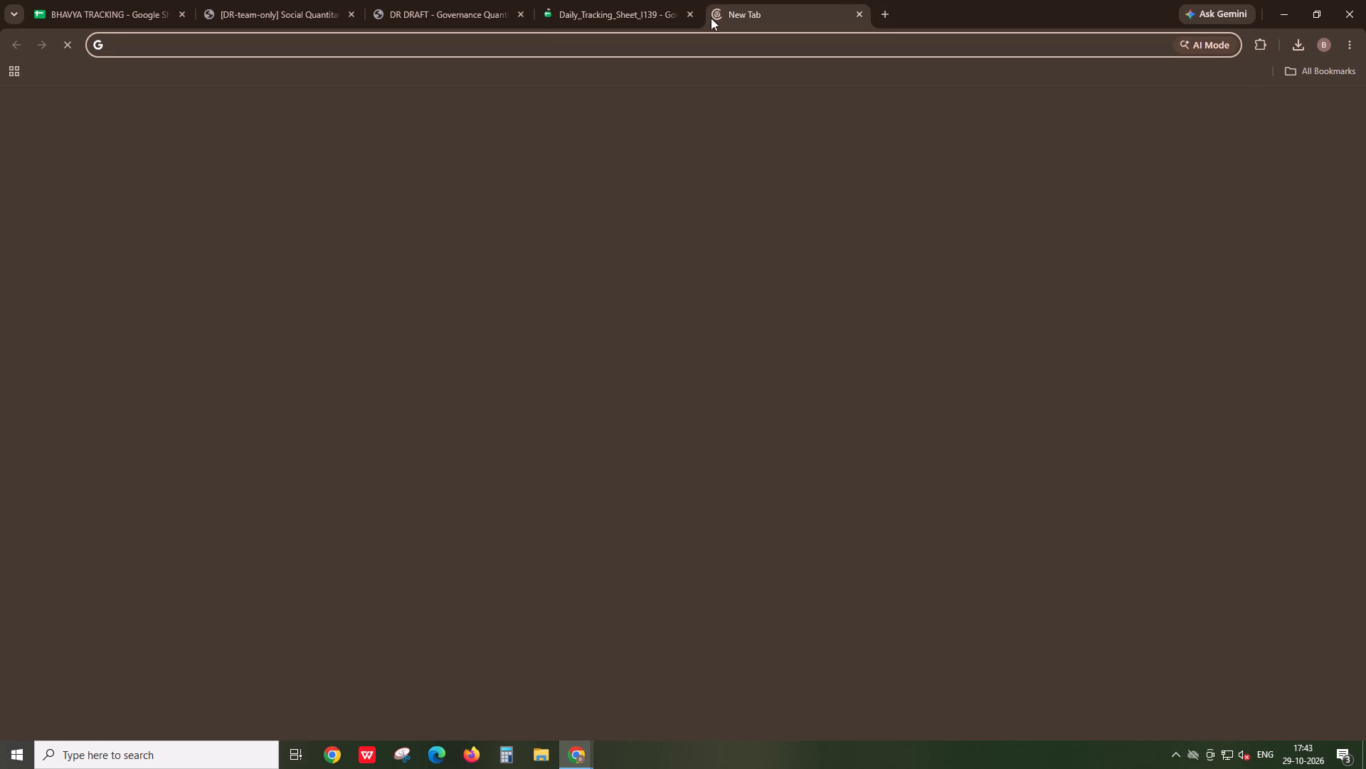
Find the last filled entries, dated 29 October 2026, on the Team_Social_2026 sheet of Daily_Tracking_Sheet_I139.
{"action": "left_click", "coordinate": [620, 0]}
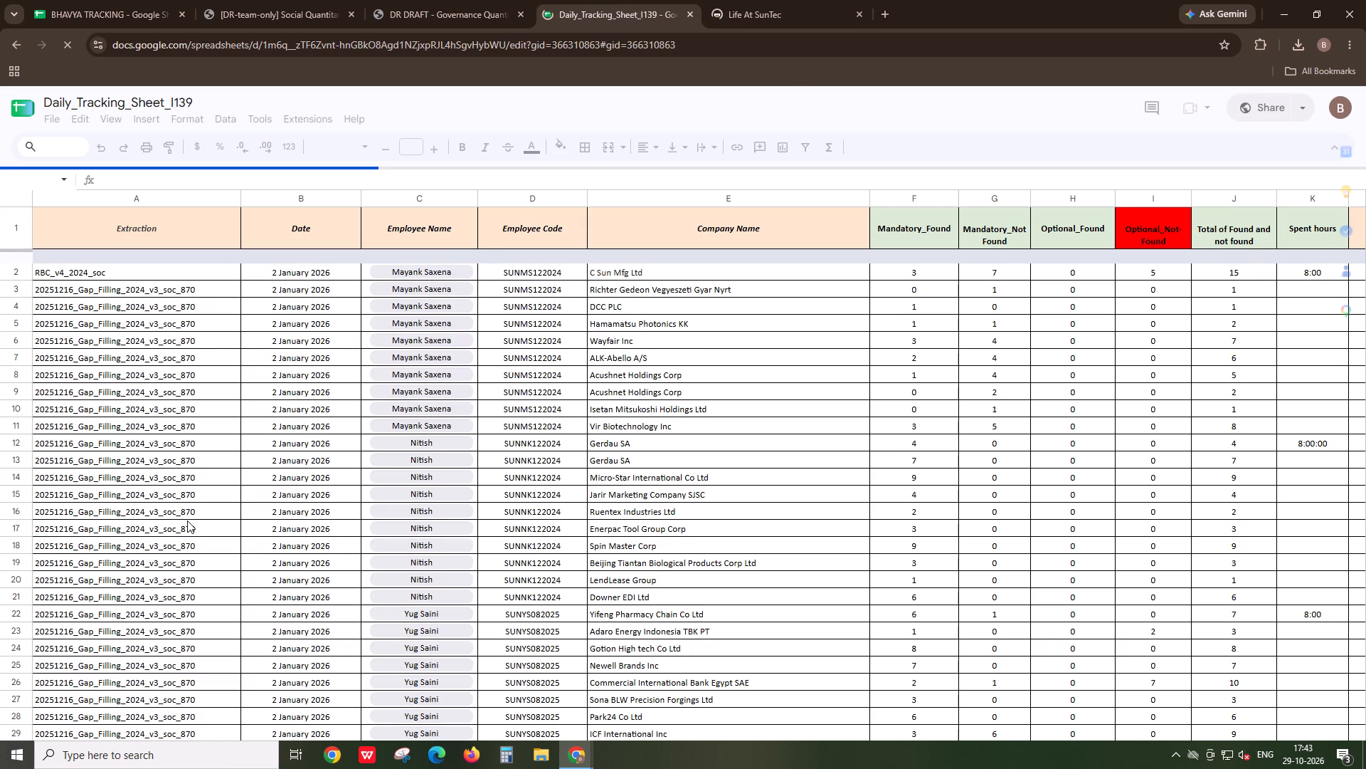
{"action": "left_click", "coordinate": [94, 0]}
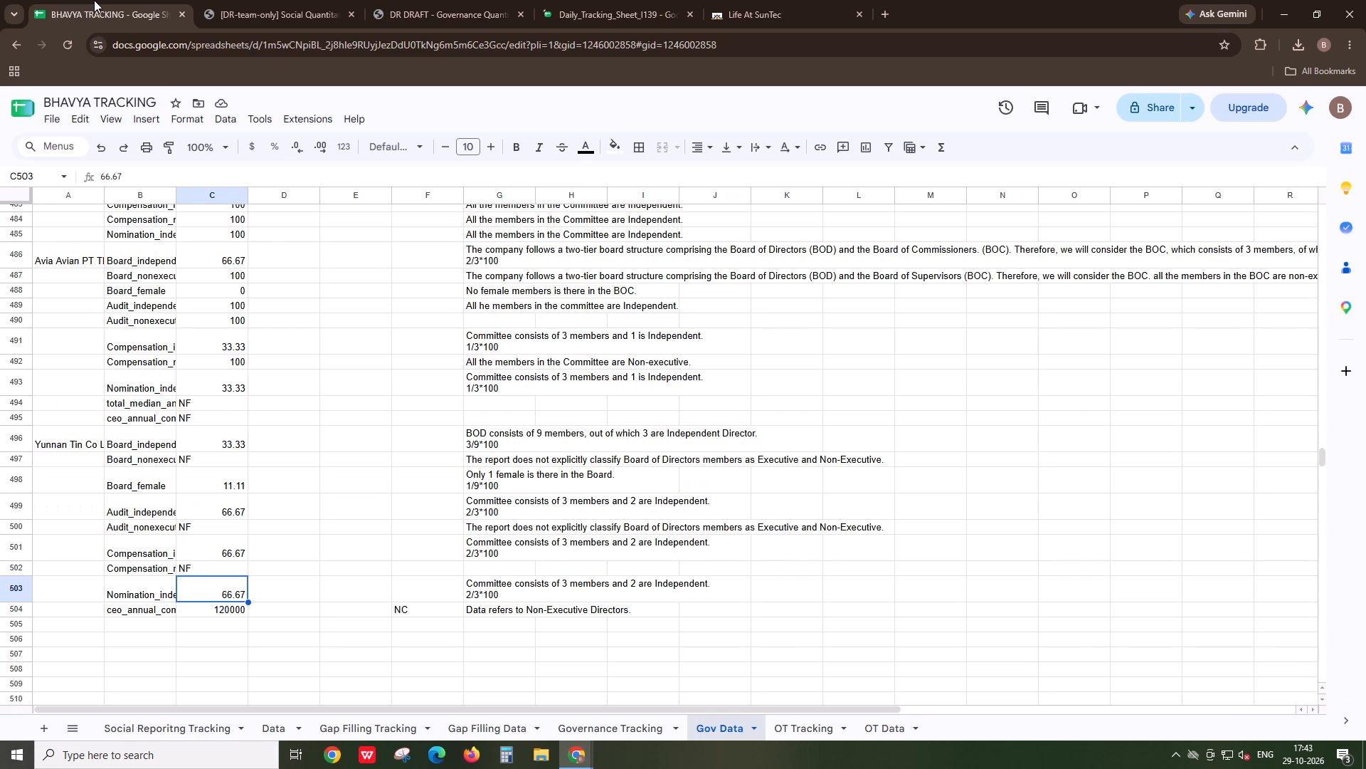
{"action": "left_click", "coordinate": [633, 0]}
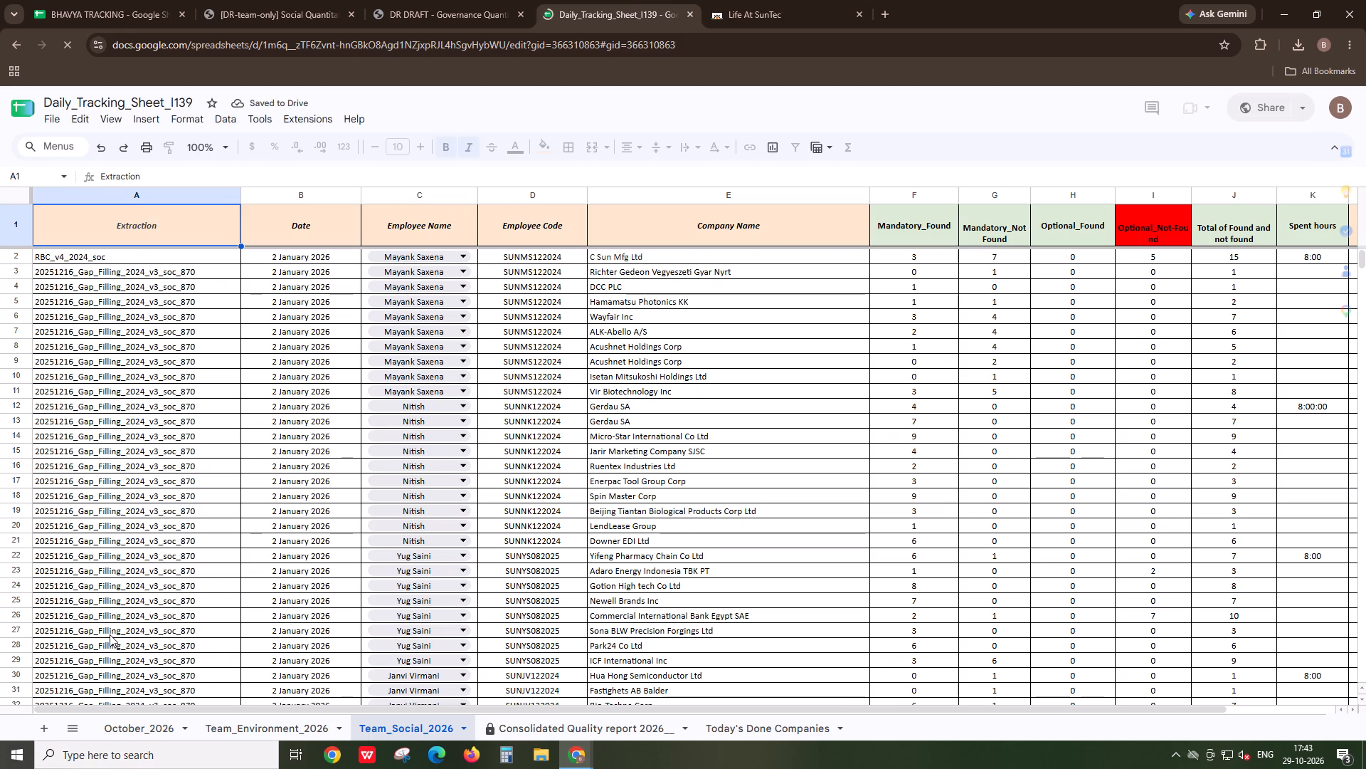
{"action": "scroll", "coordinate": [110, 634], "scroll_direction": "down", "scroll_amount": 4}
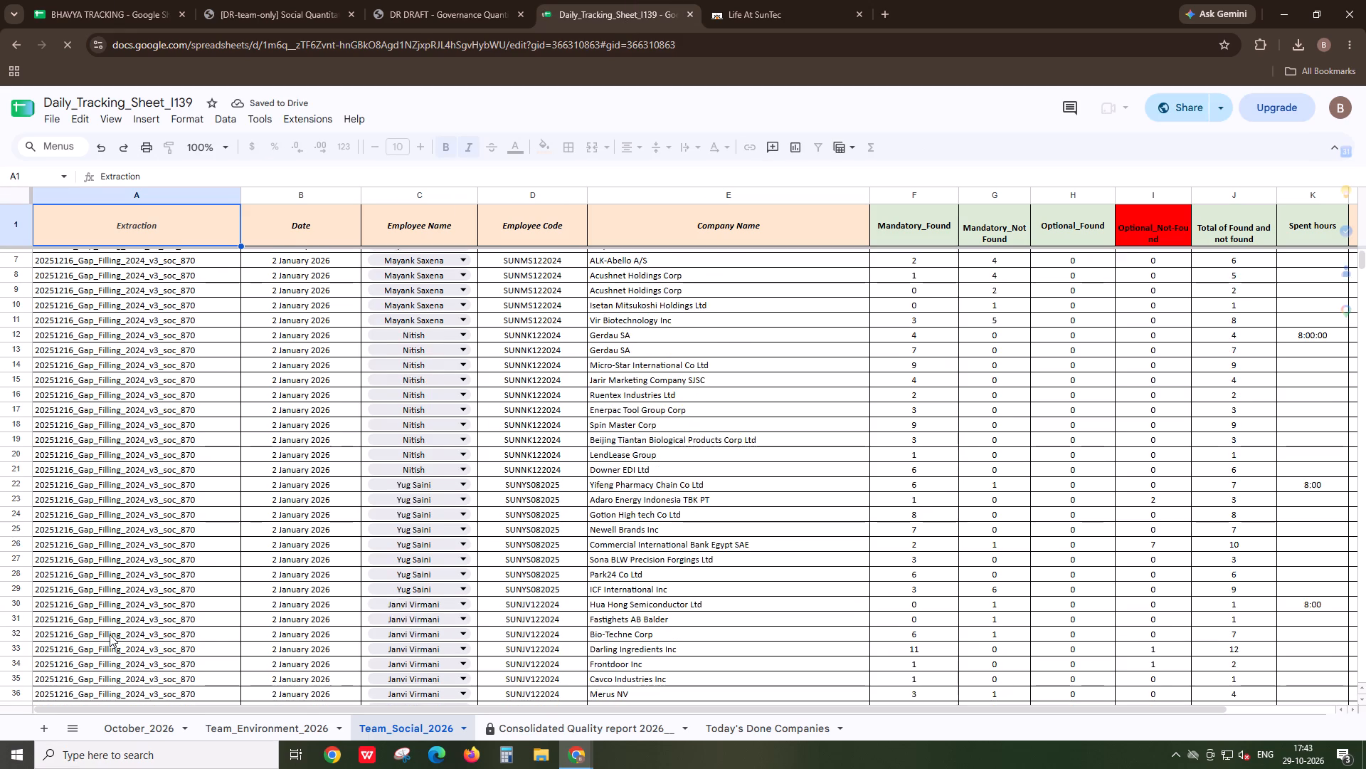
{"action": "scroll", "coordinate": [110, 634], "scroll_direction": "down", "scroll_amount": 4}
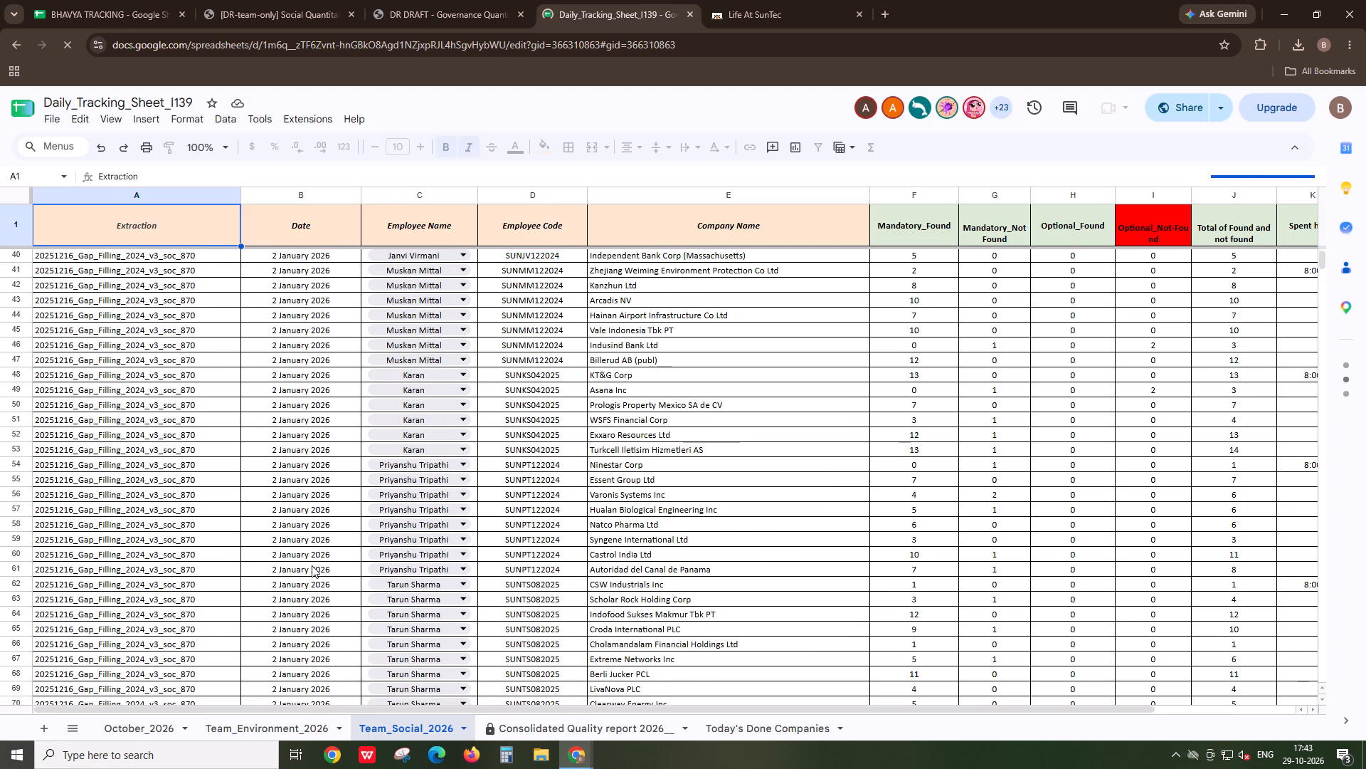
{"action": "scroll", "coordinate": [304, 586], "scroll_direction": "down", "scroll_amount": 4}
{"action": "left_click", "coordinate": [304, 586]}
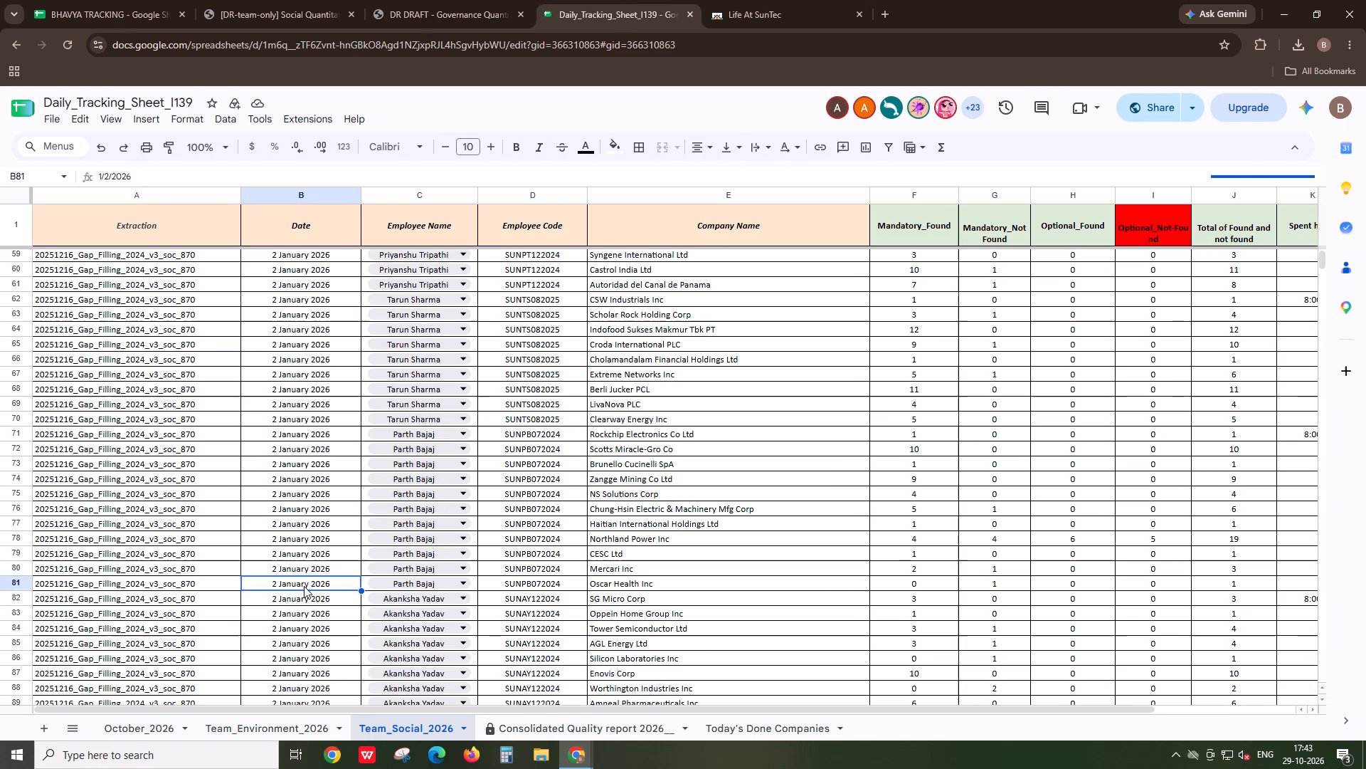
{"action": "key", "text": "ctrl+Down"}
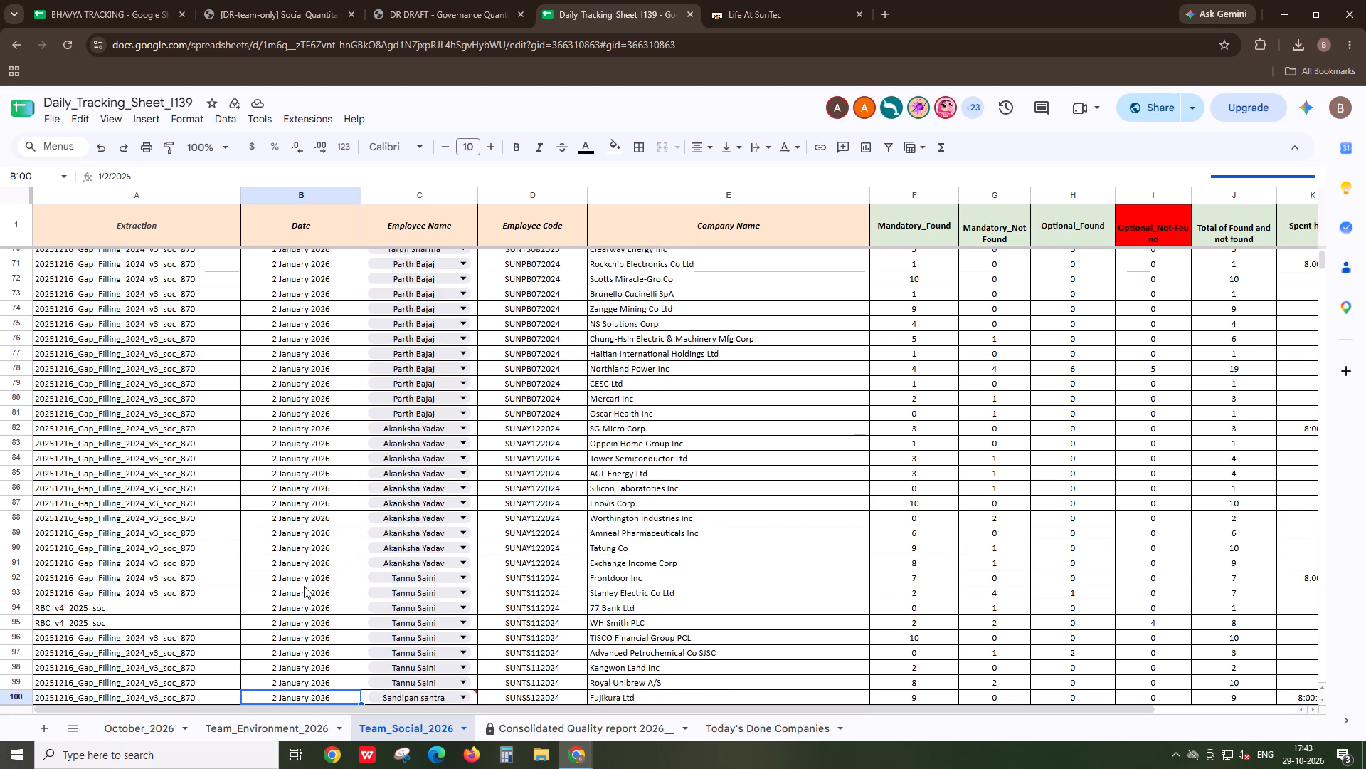
{"action": "key", "text": "ctrl+Down"}
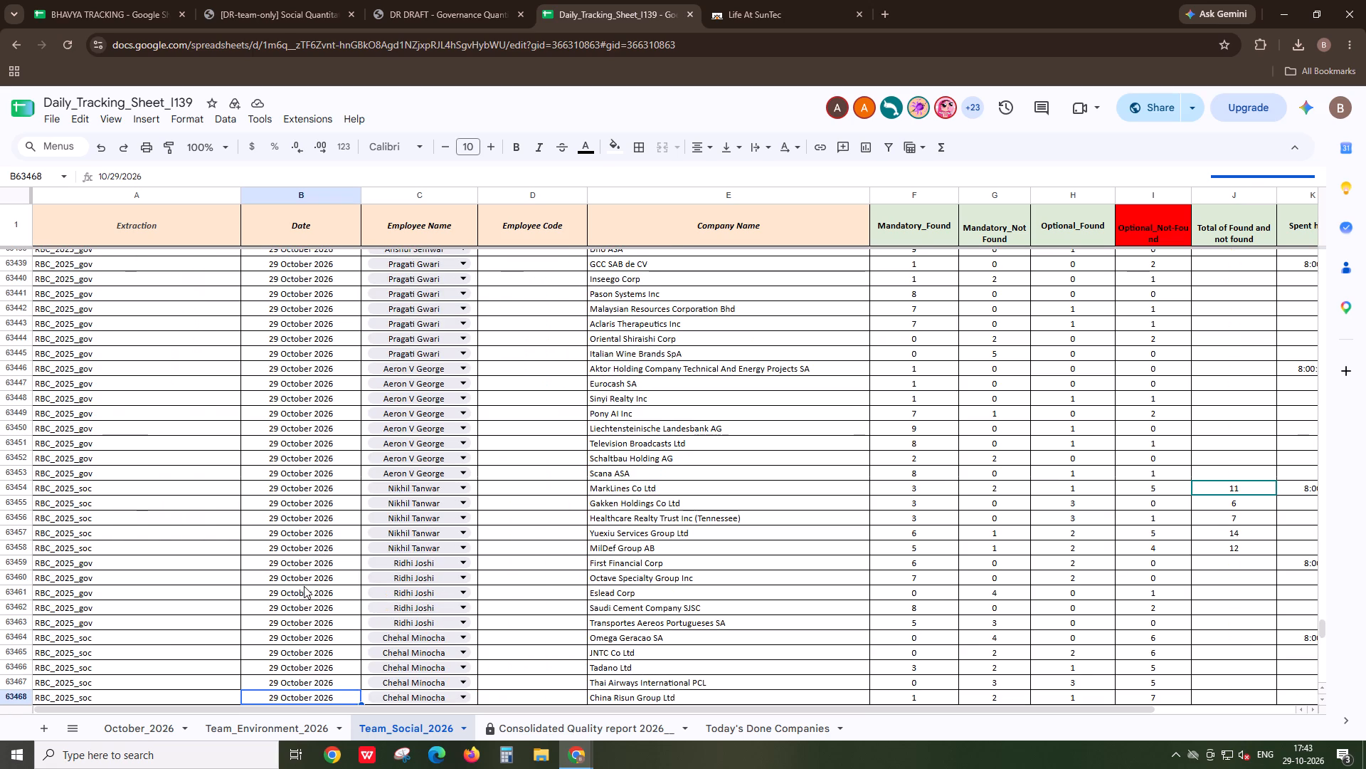
{"action": "scroll", "coordinate": [287, 687], "scroll_direction": "down", "scroll_amount": 3}
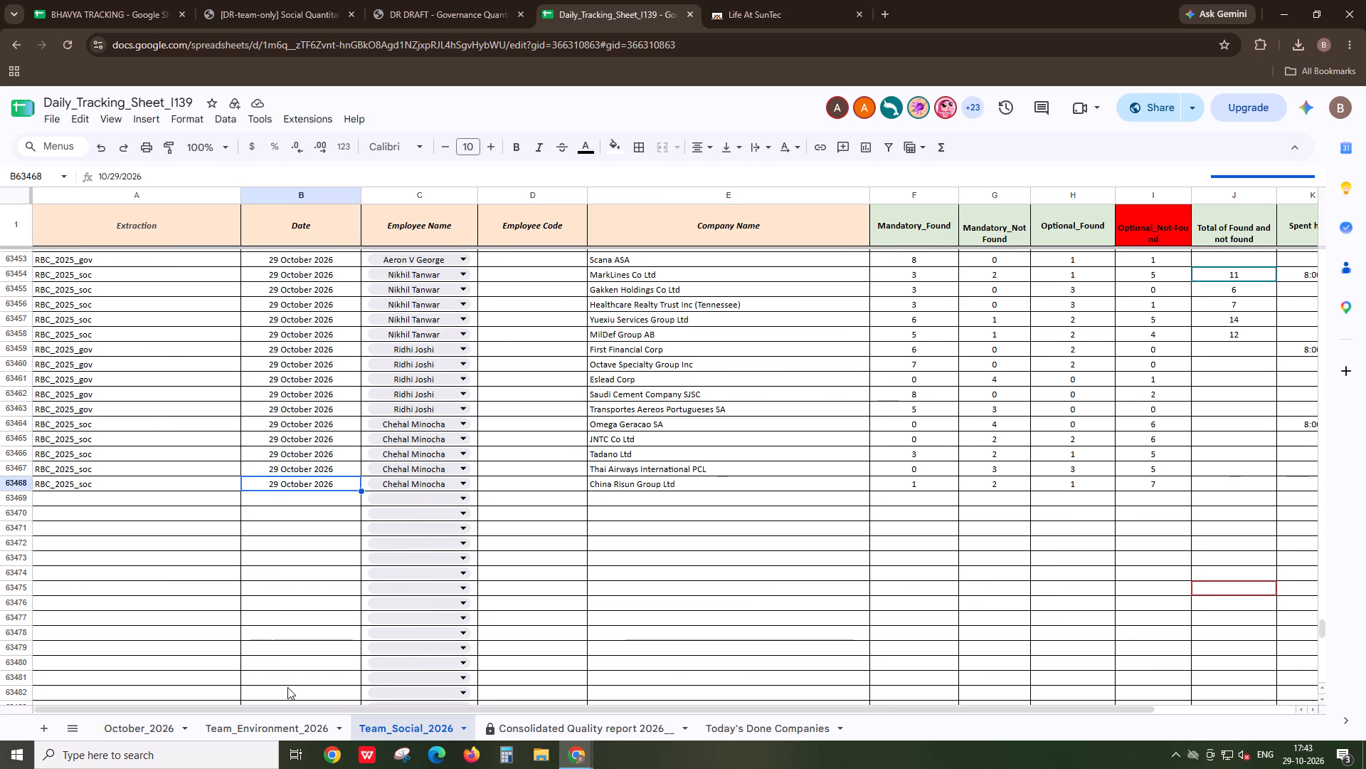
{"action": "scroll", "coordinate": [287, 687], "scroll_direction": "down", "scroll_amount": 6, "text": "shift"}
{"action": "scroll", "coordinate": [290, 690], "scroll_direction": "up", "scroll_amount": 2}
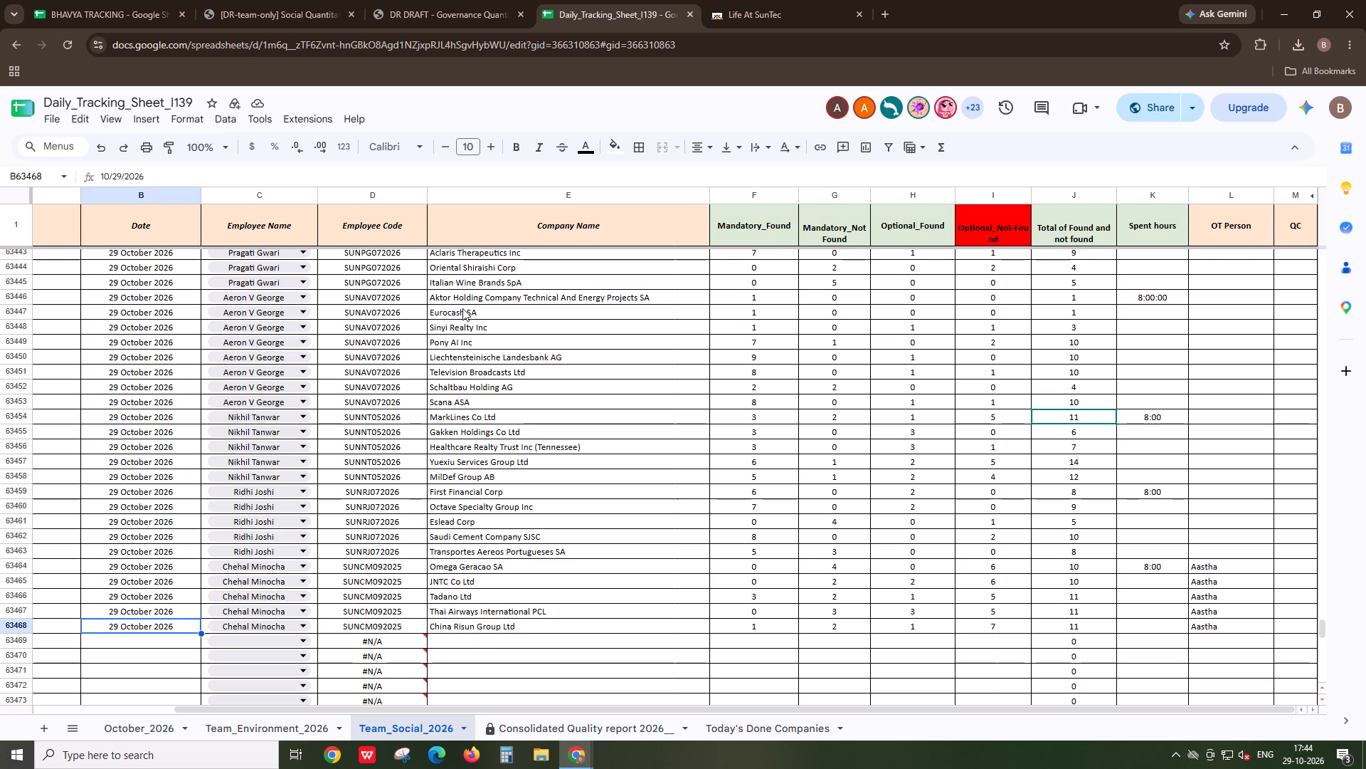
Check the company names and found/not-found totals in rows 63446 to 63453, and the totals in rows 63439 to 63445.
{"action": "left_click_drag", "start_coordinate": [461, 300], "coordinate": [484, 398]}
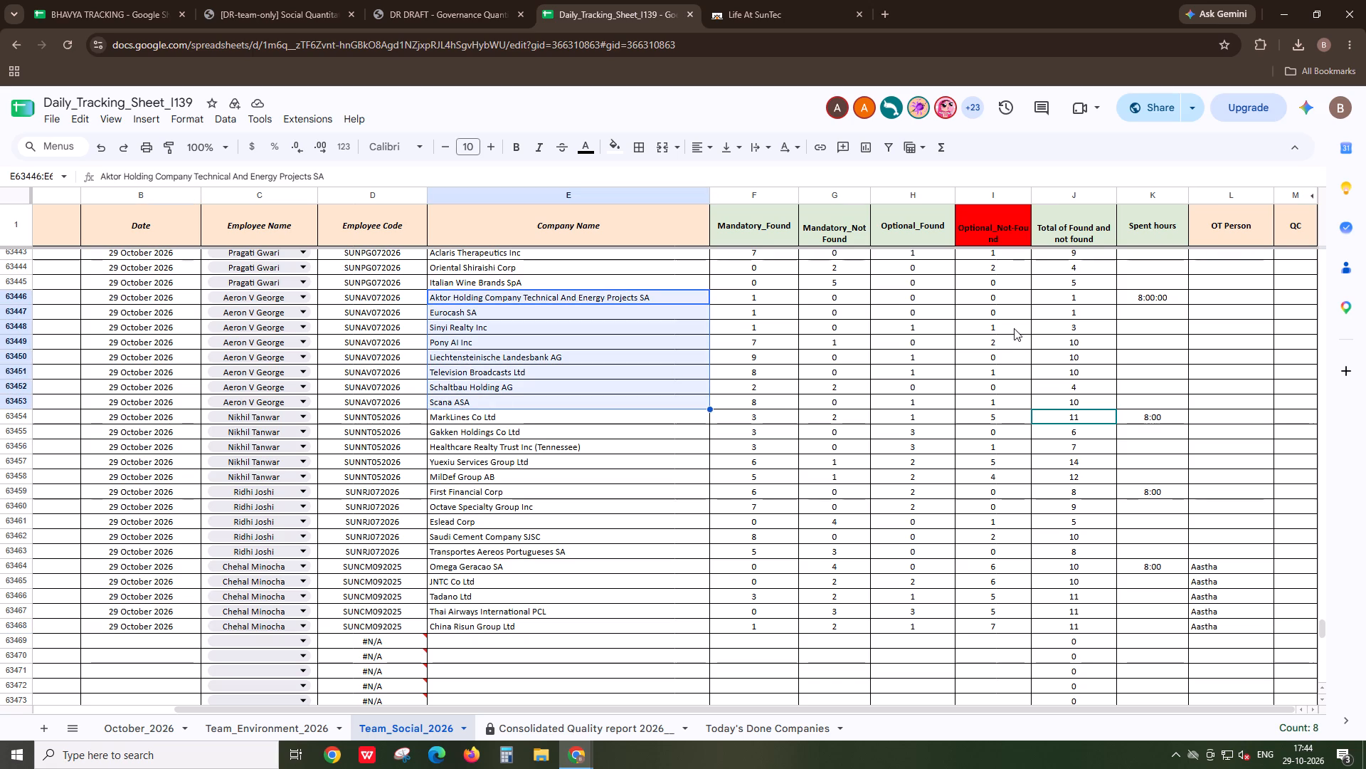
{"action": "left_click_drag", "start_coordinate": [1048, 292], "coordinate": [1042, 401]}
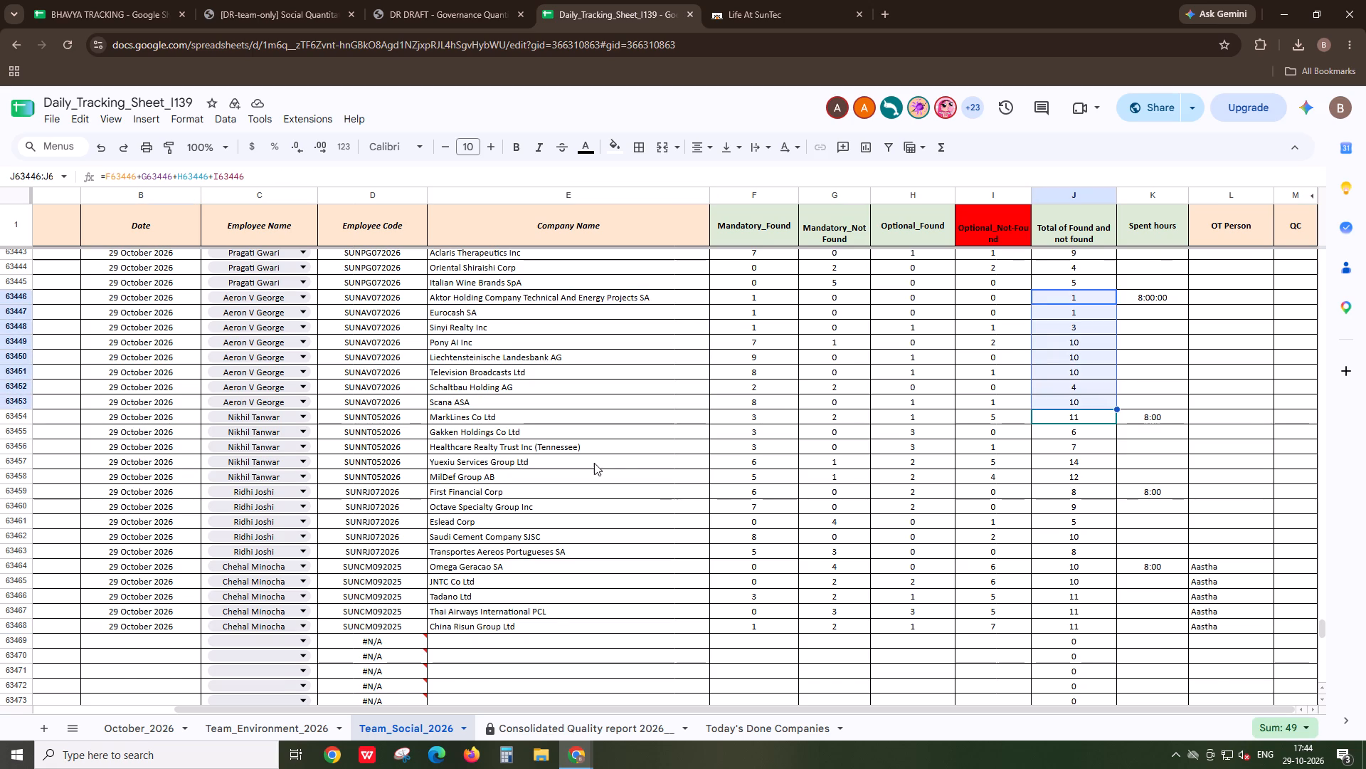
{"action": "scroll", "coordinate": [594, 463], "scroll_direction": "up", "scroll_amount": 3}
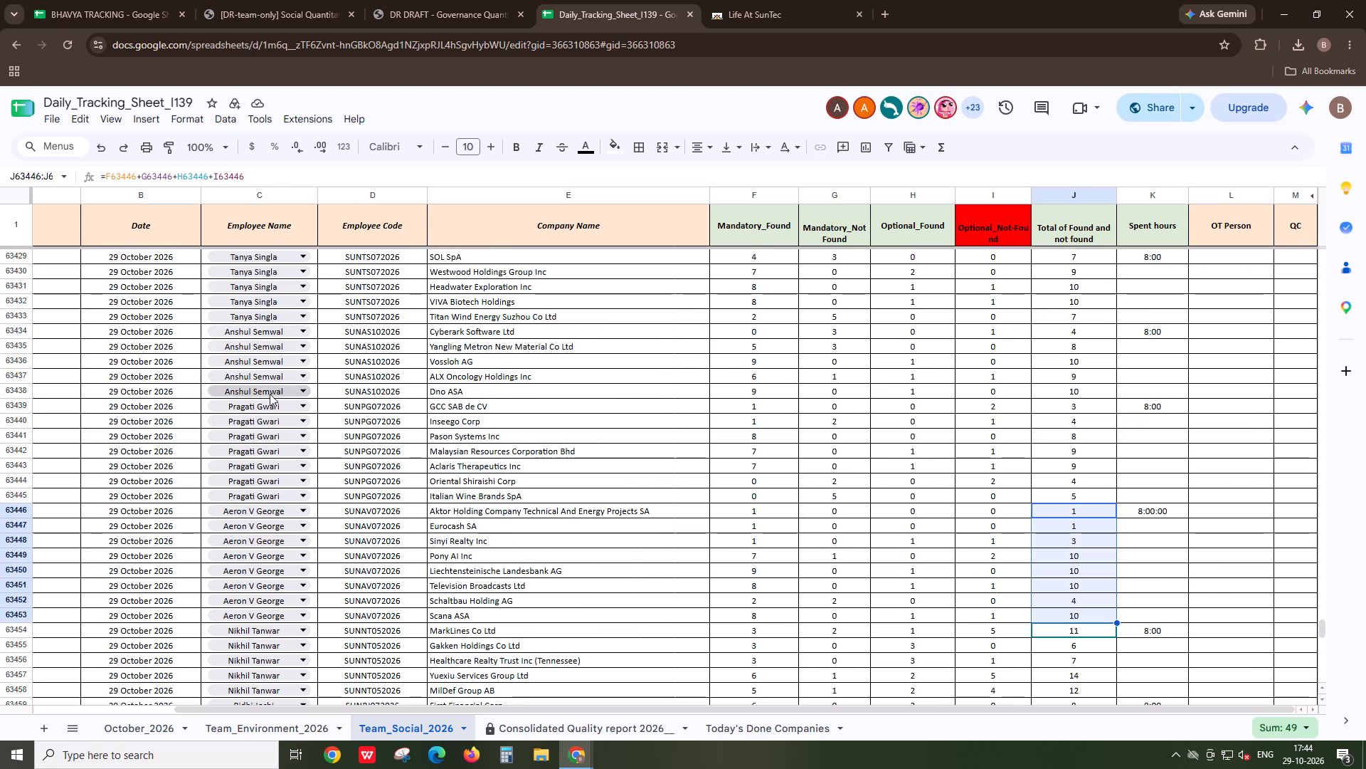
{"action": "left_click_drag", "start_coordinate": [1103, 409], "coordinate": [1088, 491]}
{"action": "left_click", "coordinate": [1088, 491]}
Review the team's 29 October 2026 entries on Team_Social_2026, comparing employees, companies, found counts and spent hours.
{"action": "scroll", "coordinate": [766, 462], "scroll_direction": "up", "scroll_amount": 3}
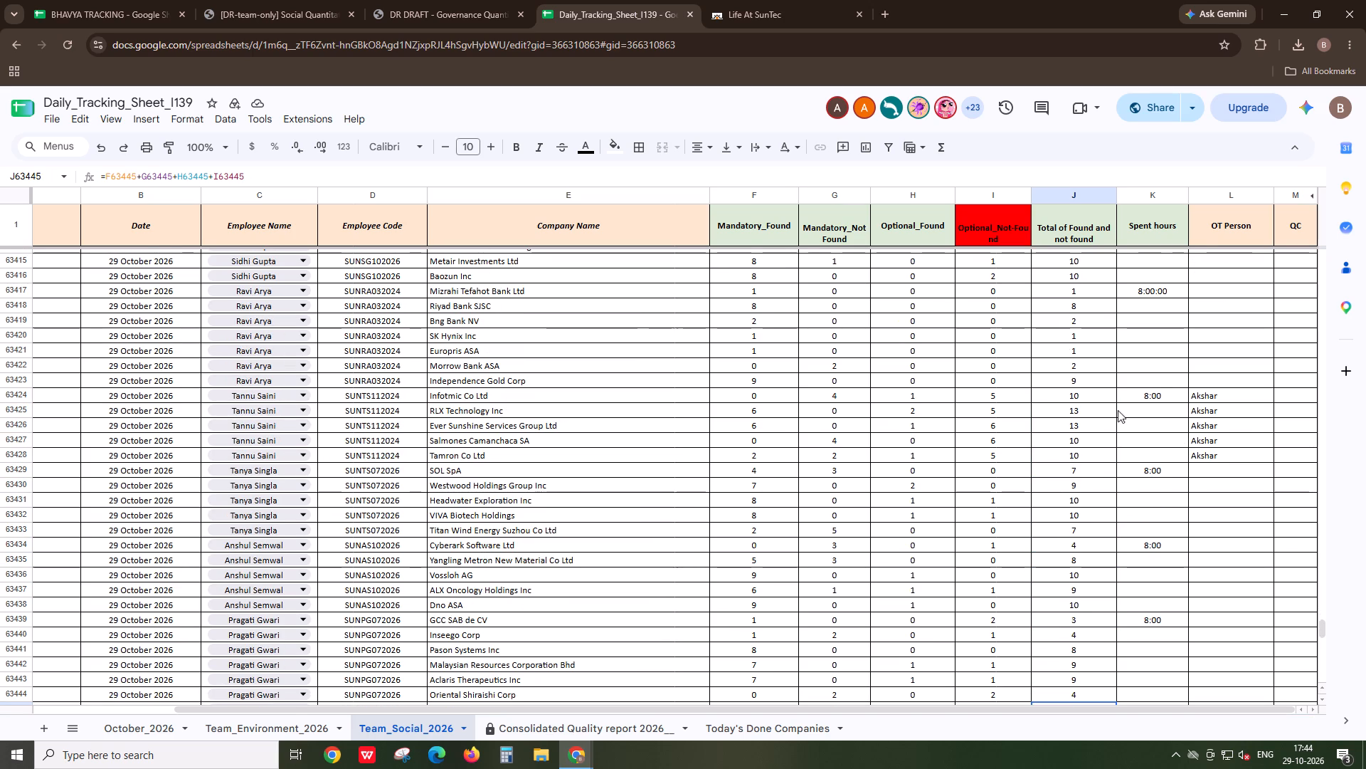
{"action": "scroll", "coordinate": [314, 457], "scroll_direction": "up", "scroll_amount": 5}
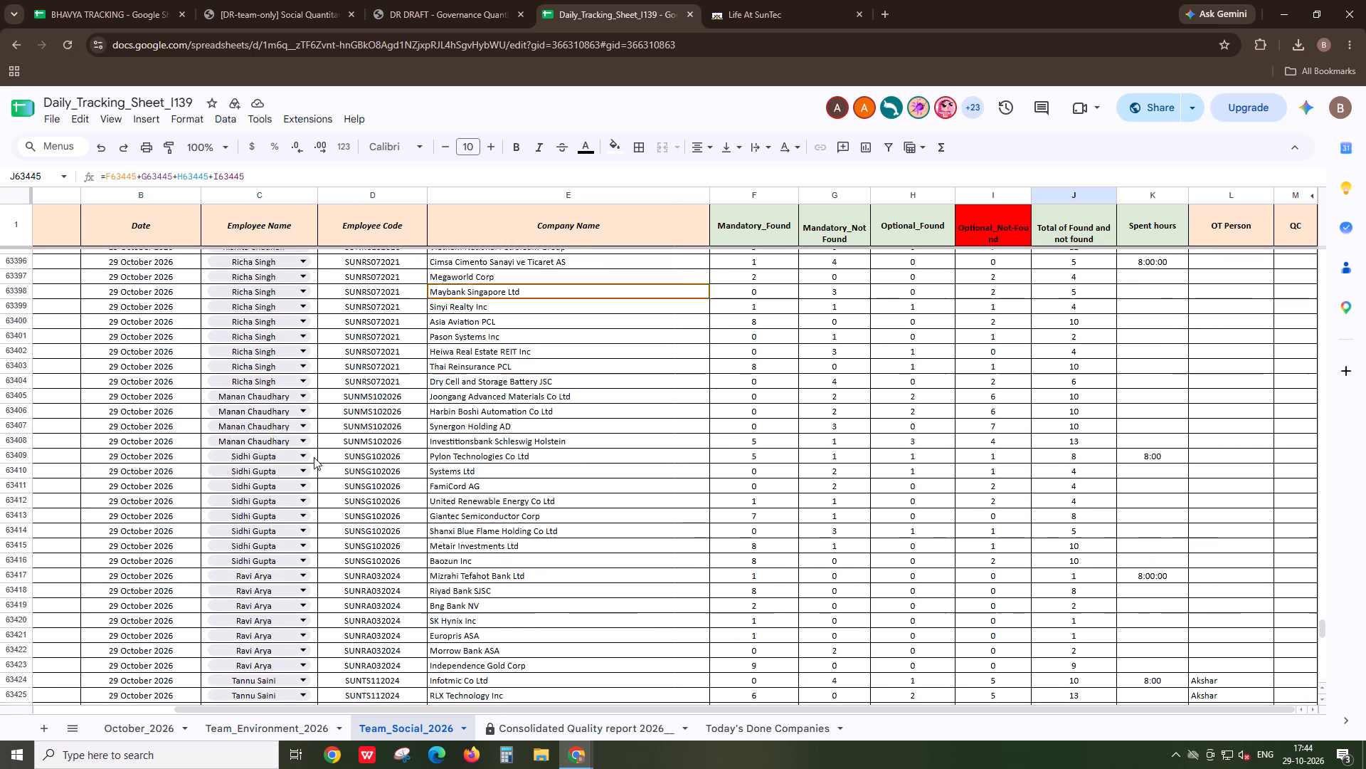
{"action": "scroll", "coordinate": [314, 457], "scroll_direction": "up", "scroll_amount": 8}
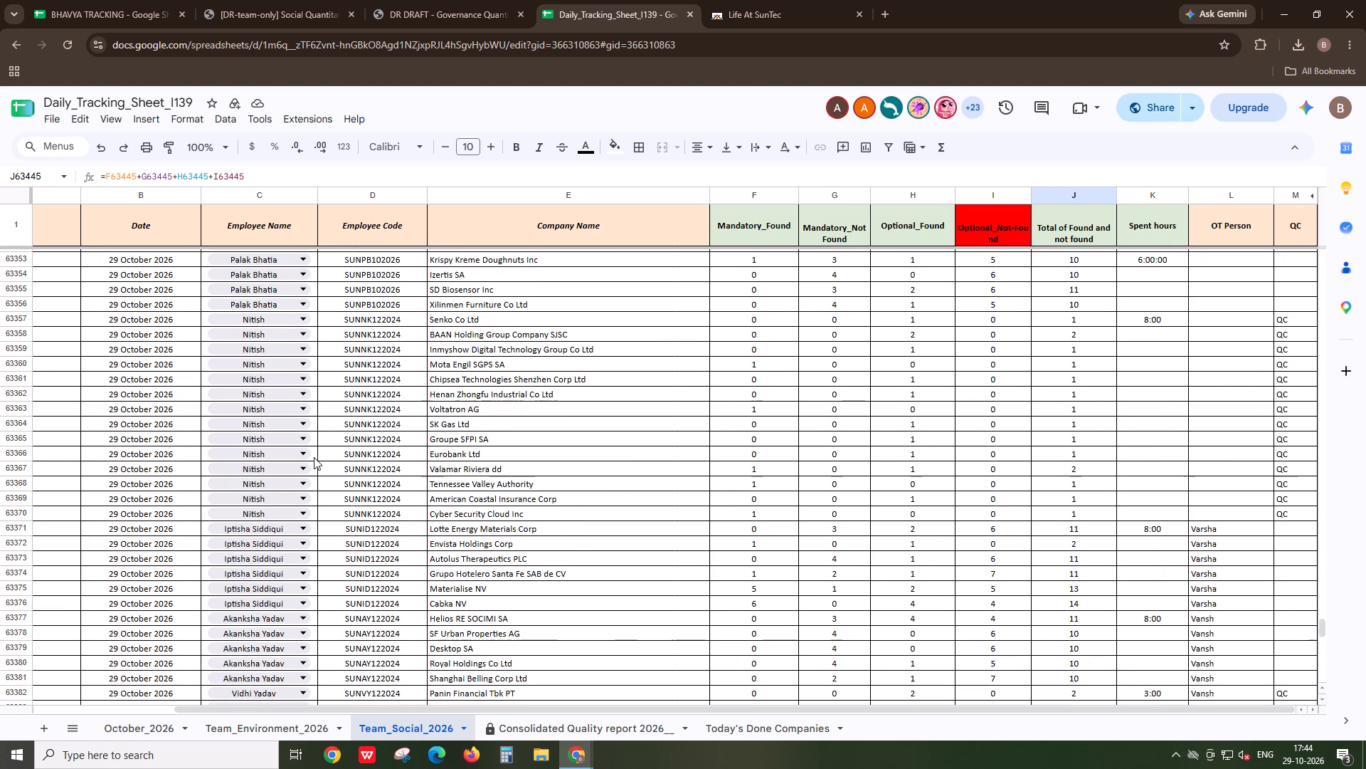
{"action": "scroll", "coordinate": [314, 457], "scroll_direction": "up", "scroll_amount": 11}
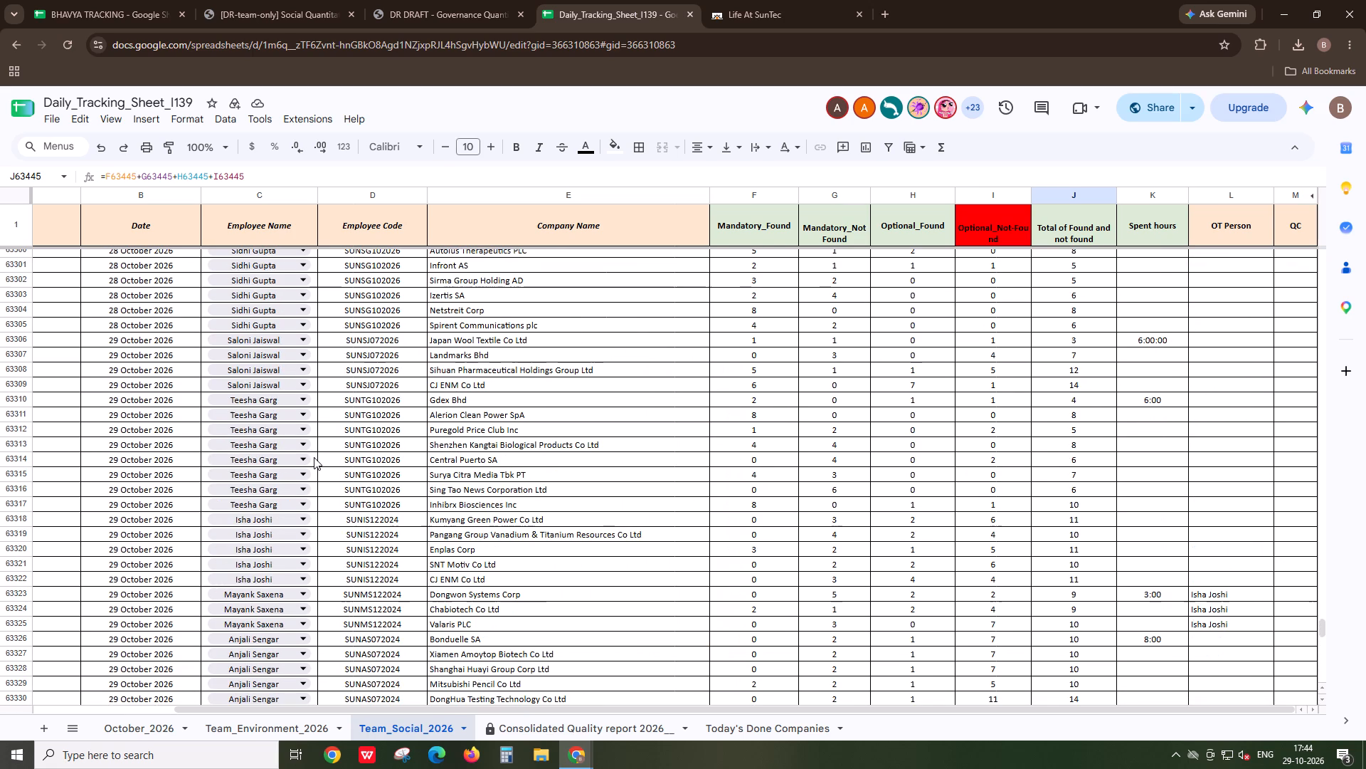
{"action": "scroll", "coordinate": [314, 457], "scroll_direction": "up", "scroll_amount": 6}
{"action": "scroll", "coordinate": [314, 457], "scroll_direction": "down", "scroll_amount": 20}
{"action": "scroll", "coordinate": [314, 457], "scroll_direction": "down", "scroll_amount": 1}
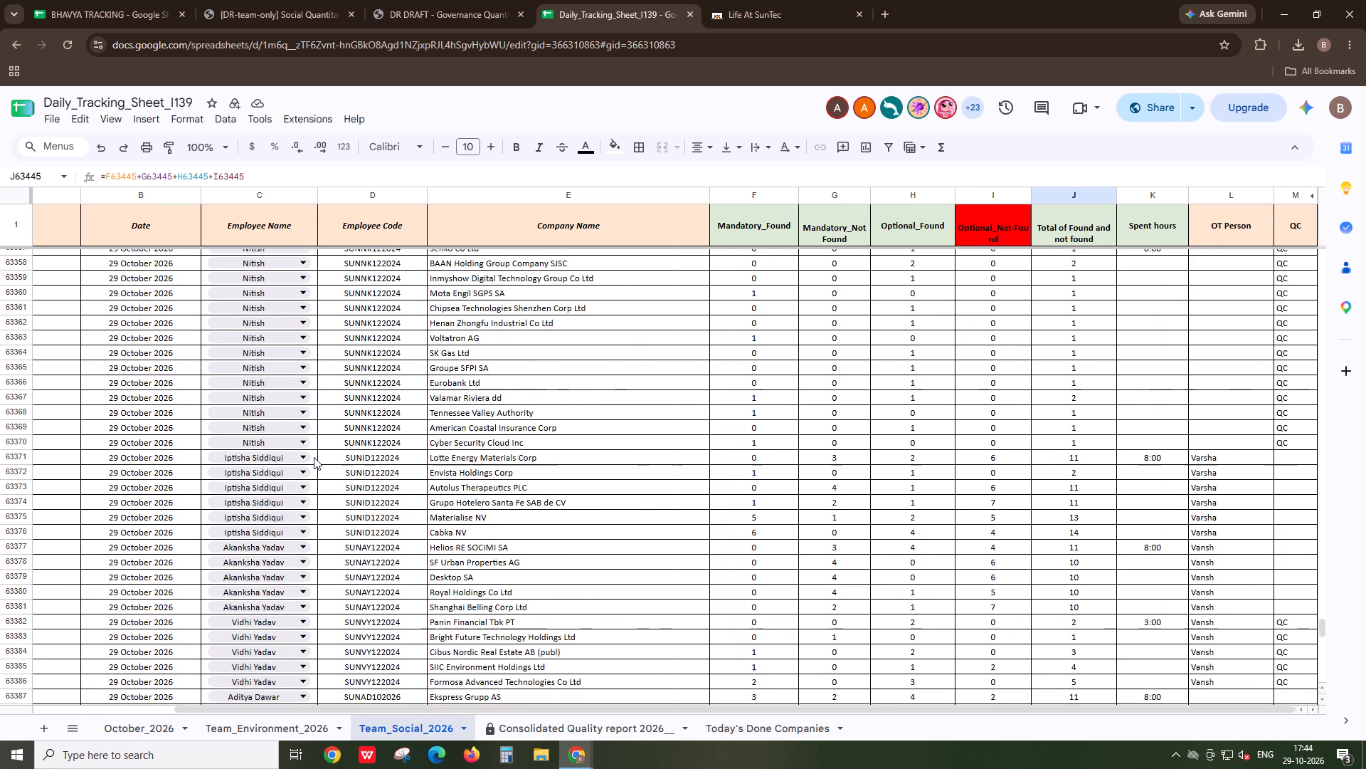
{"action": "scroll", "coordinate": [314, 457], "scroll_direction": "down", "scroll_amount": 16}
{"action": "scroll", "coordinate": [314, 457], "scroll_direction": "down", "scroll_amount": 7}
{"action": "scroll", "coordinate": [314, 457], "scroll_direction": "up", "scroll_amount": 7}
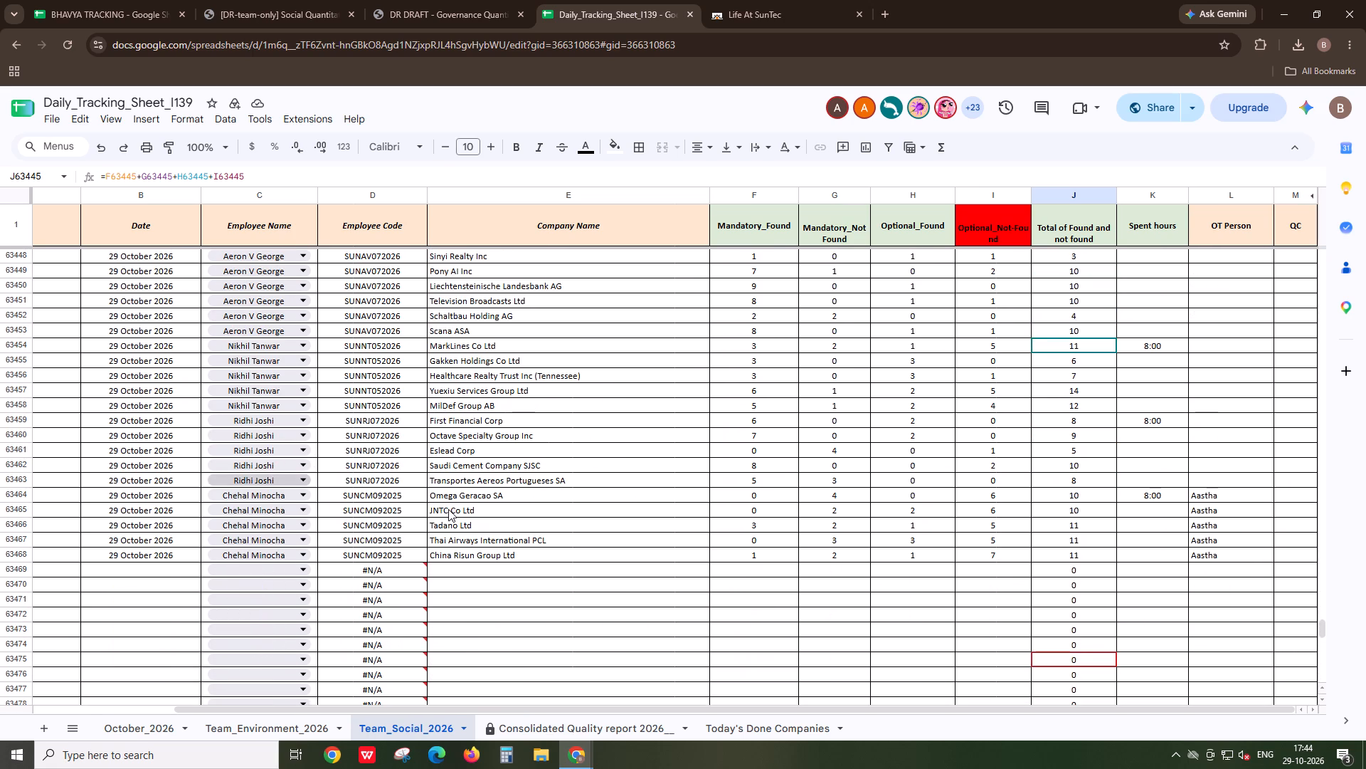
{"action": "scroll", "coordinate": [448, 509], "scroll_direction": "up", "scroll_amount": 4}
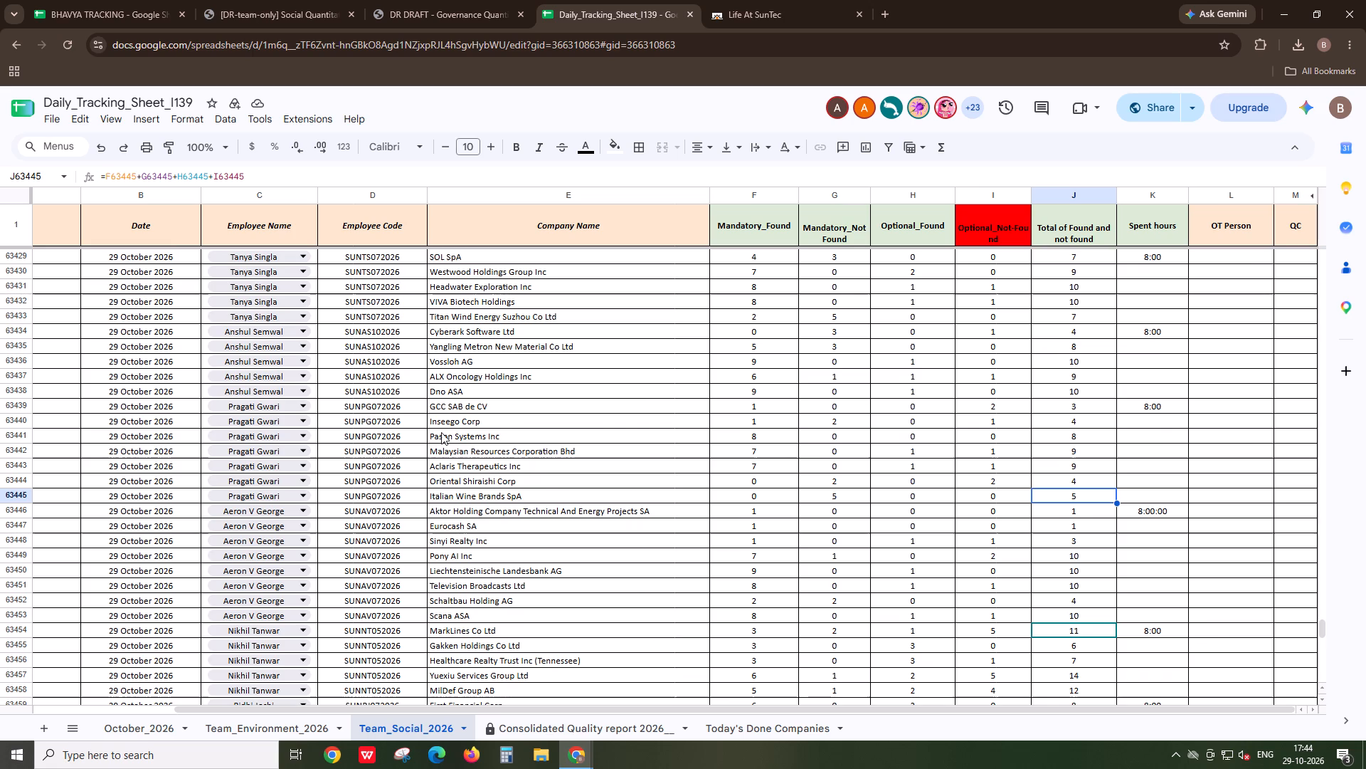
Recheck the totals in rows 63439 to 63445 and the company names in rows 63446 to 63453.
{"action": "left_click_drag", "start_coordinate": [1099, 401], "coordinate": [1096, 471]}
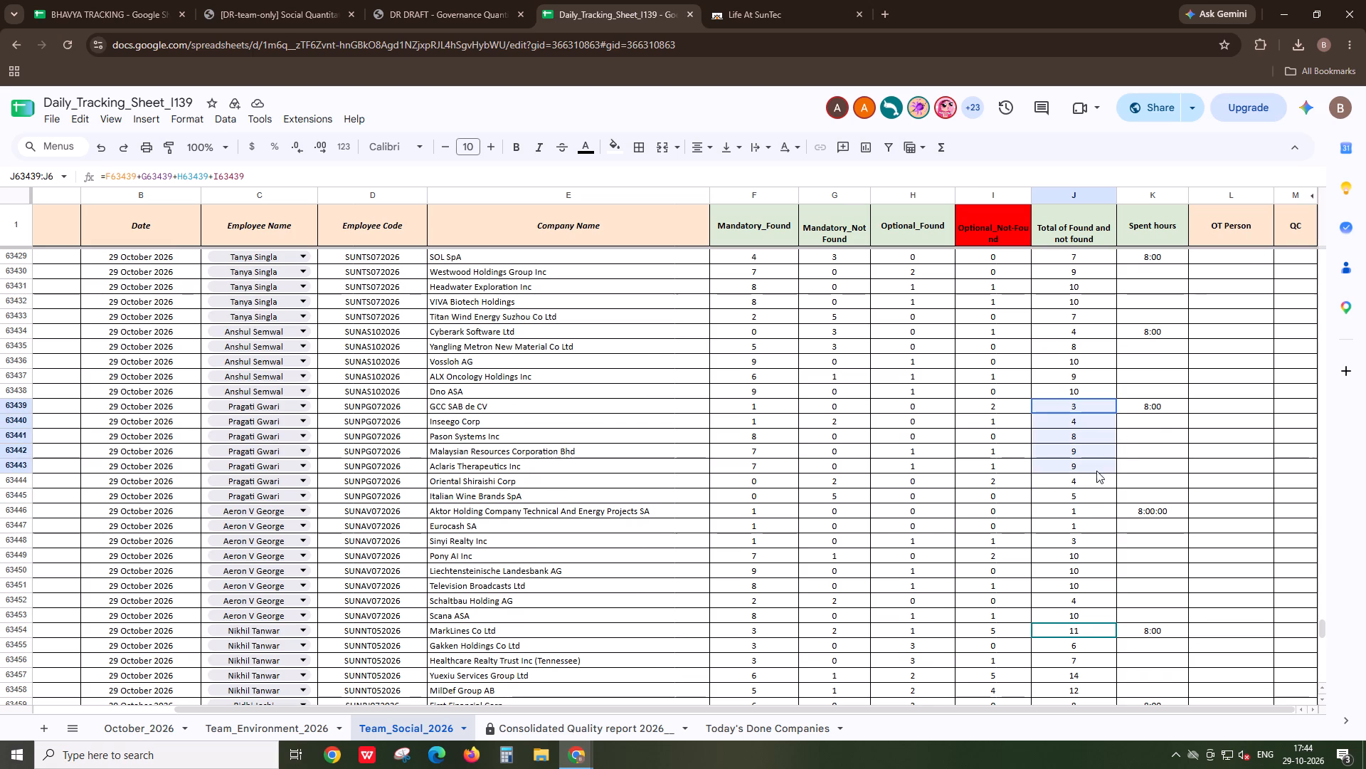
{"action": "left_click_drag", "start_coordinate": [1096, 471], "coordinate": [1096, 493]}
{"action": "left_click", "coordinate": [1096, 493]}
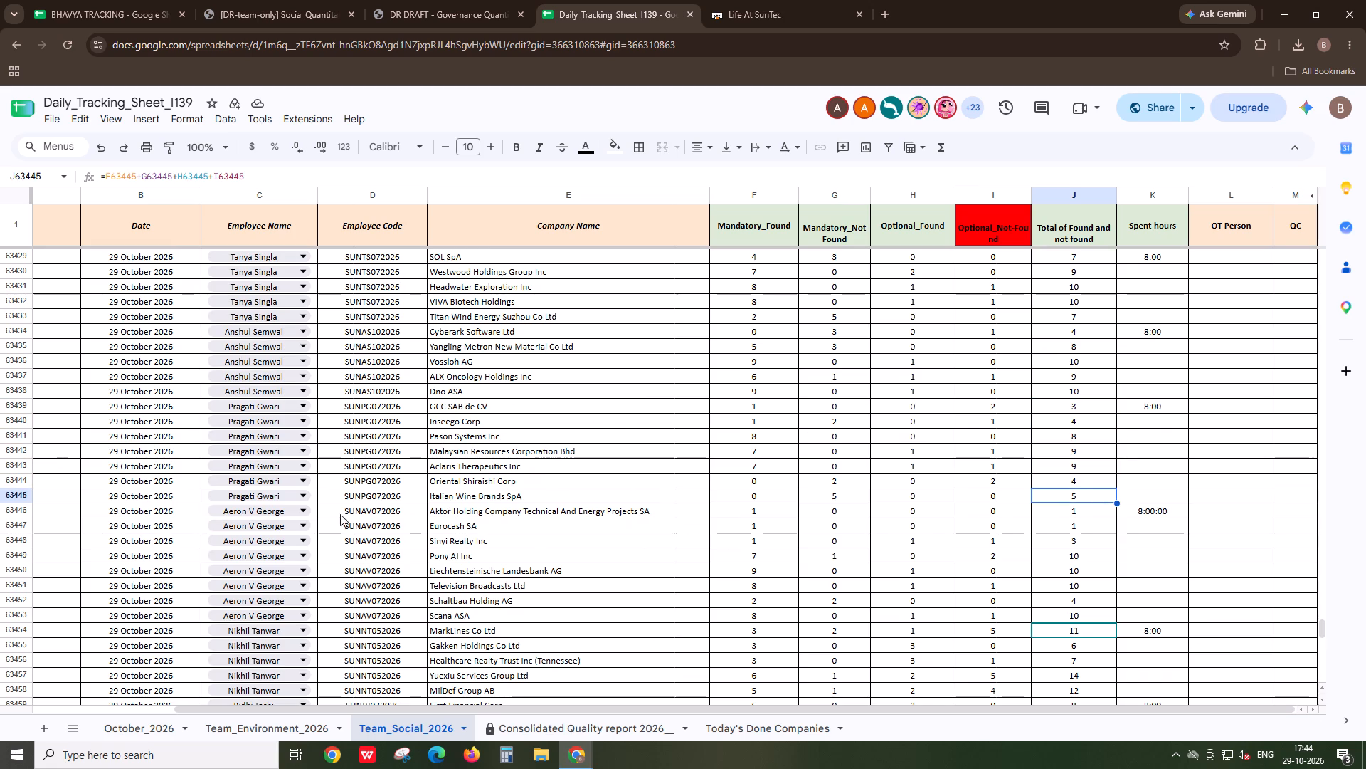
{"action": "scroll", "coordinate": [476, 508], "scroll_direction": "down", "scroll_amount": 2}
{"action": "scroll", "coordinate": [476, 508], "scroll_direction": "up", "scroll_amount": 1}
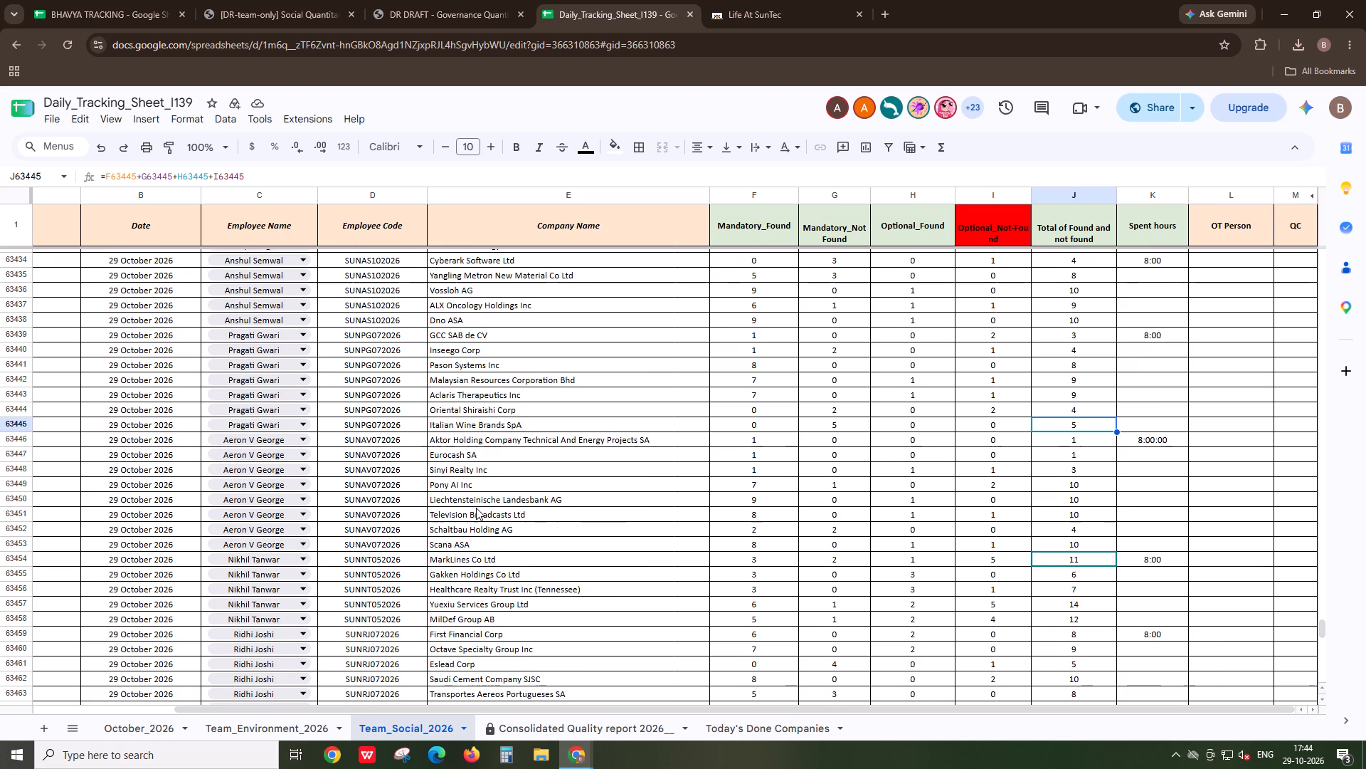
{"action": "left_click_drag", "start_coordinate": [499, 441], "coordinate": [499, 445]}
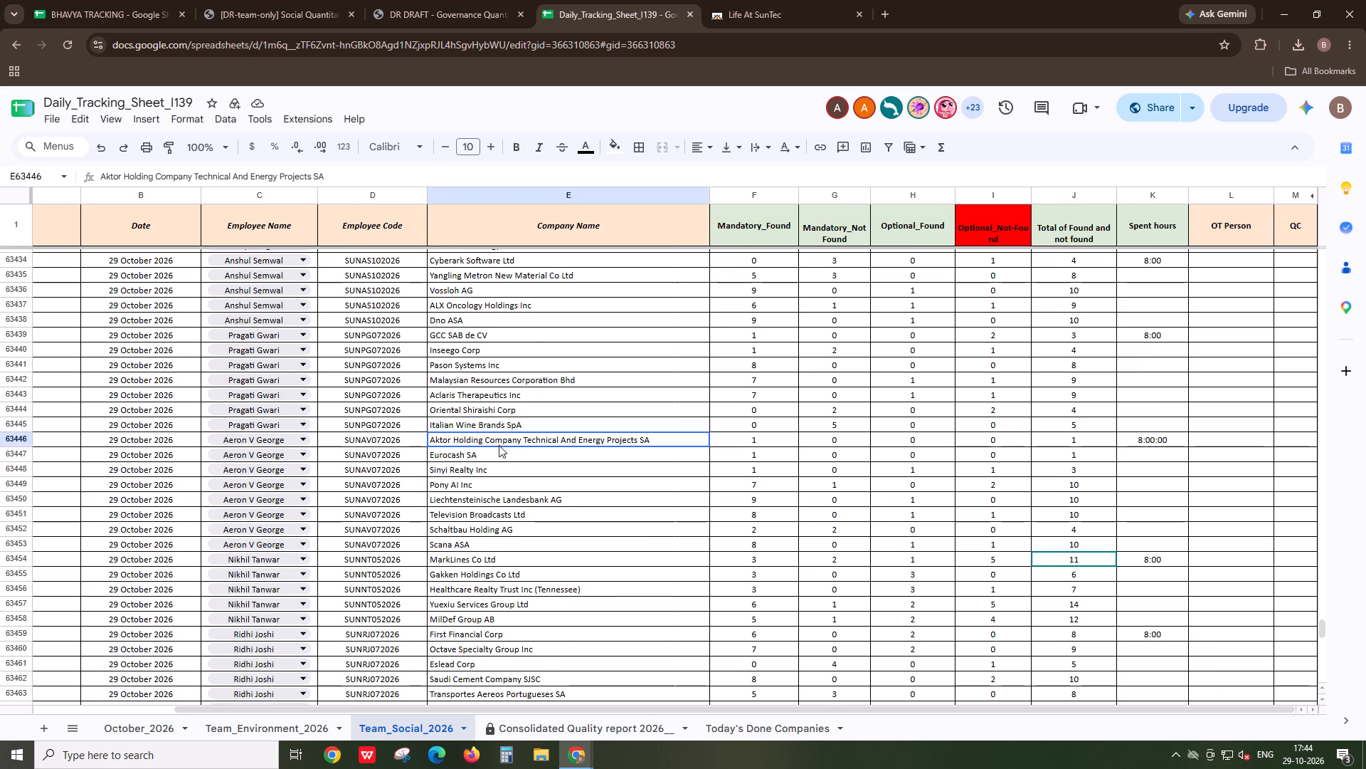
{"action": "left_click_drag", "start_coordinate": [499, 445], "coordinate": [495, 545]}
{"action": "left_click", "coordinate": [495, 545]}
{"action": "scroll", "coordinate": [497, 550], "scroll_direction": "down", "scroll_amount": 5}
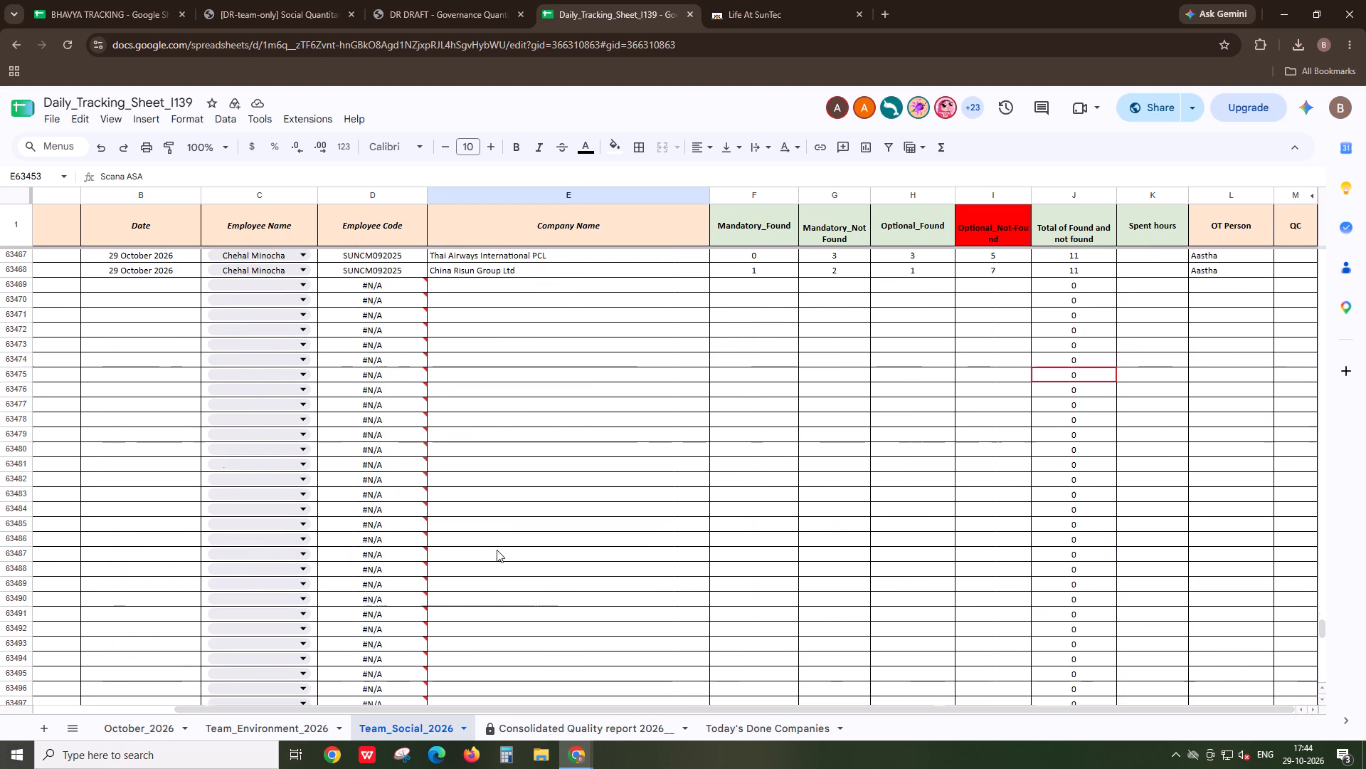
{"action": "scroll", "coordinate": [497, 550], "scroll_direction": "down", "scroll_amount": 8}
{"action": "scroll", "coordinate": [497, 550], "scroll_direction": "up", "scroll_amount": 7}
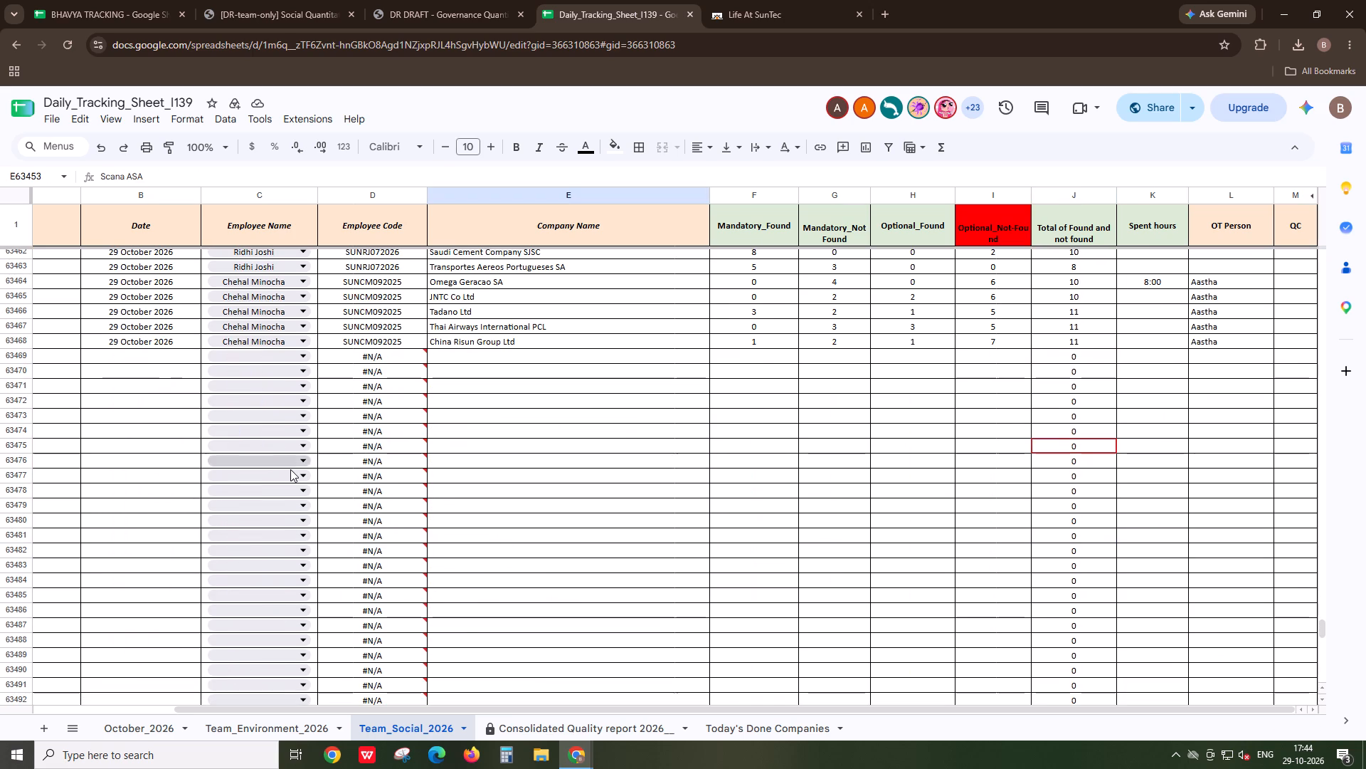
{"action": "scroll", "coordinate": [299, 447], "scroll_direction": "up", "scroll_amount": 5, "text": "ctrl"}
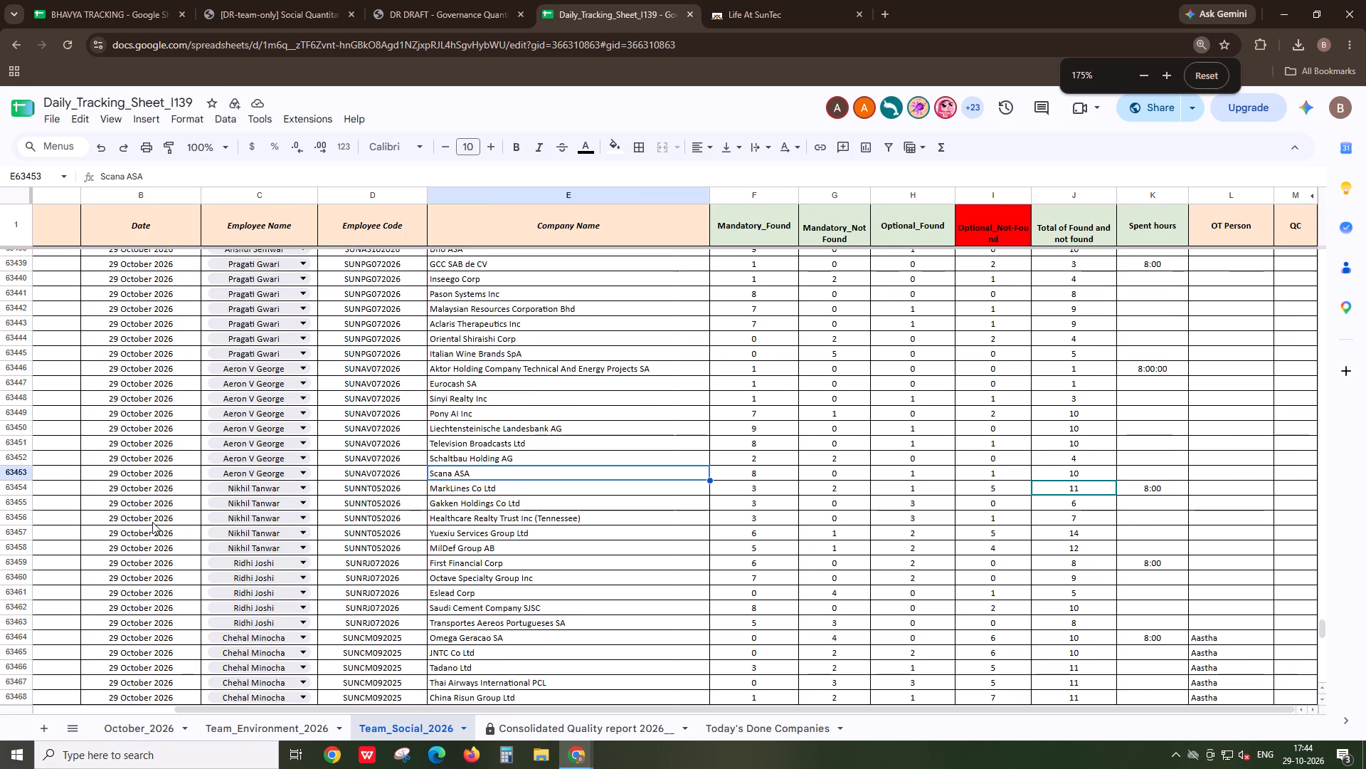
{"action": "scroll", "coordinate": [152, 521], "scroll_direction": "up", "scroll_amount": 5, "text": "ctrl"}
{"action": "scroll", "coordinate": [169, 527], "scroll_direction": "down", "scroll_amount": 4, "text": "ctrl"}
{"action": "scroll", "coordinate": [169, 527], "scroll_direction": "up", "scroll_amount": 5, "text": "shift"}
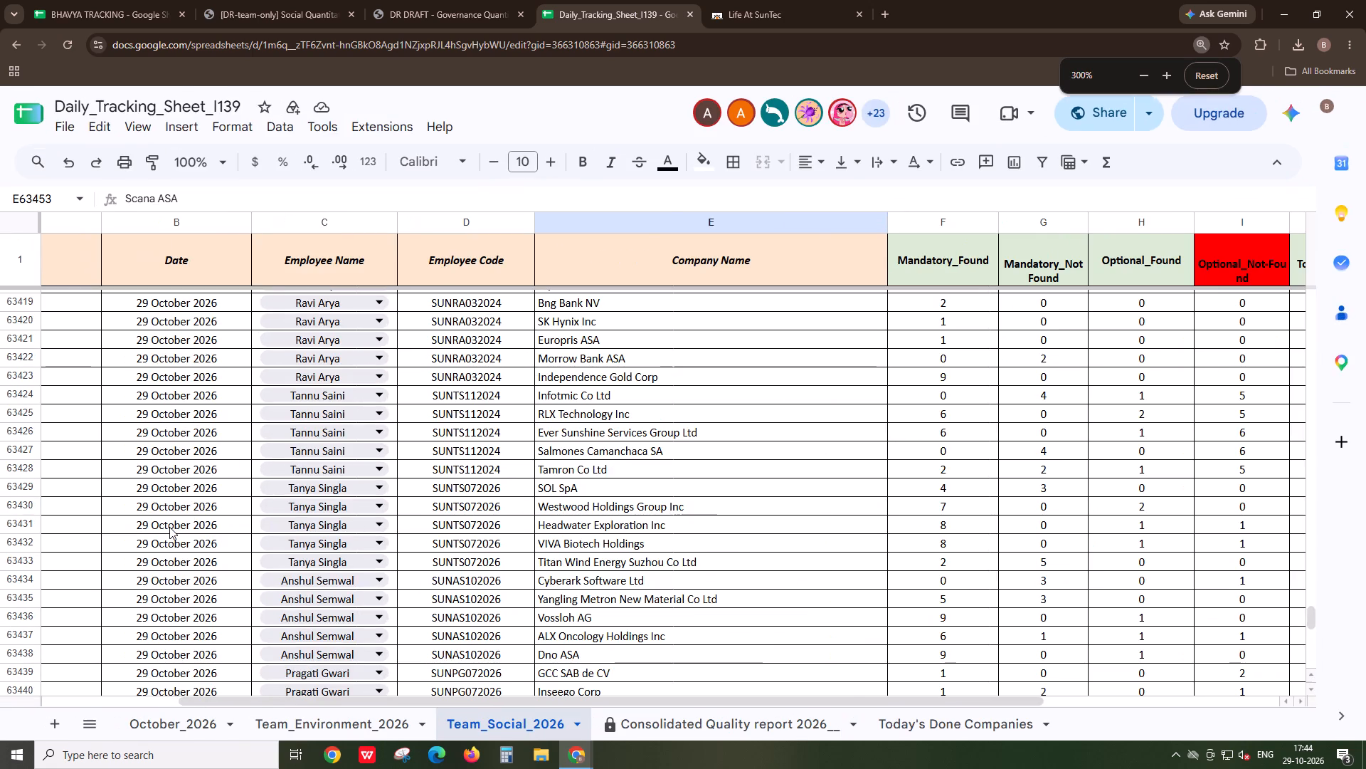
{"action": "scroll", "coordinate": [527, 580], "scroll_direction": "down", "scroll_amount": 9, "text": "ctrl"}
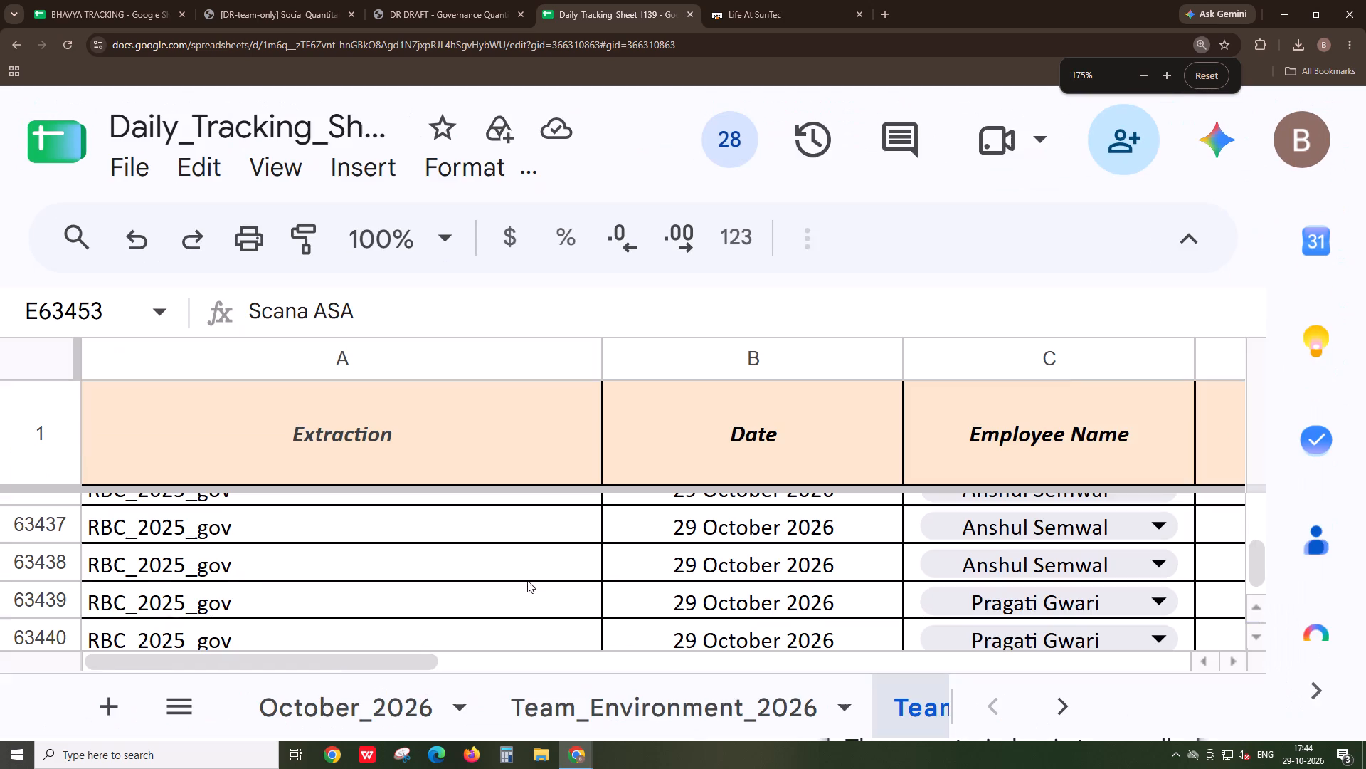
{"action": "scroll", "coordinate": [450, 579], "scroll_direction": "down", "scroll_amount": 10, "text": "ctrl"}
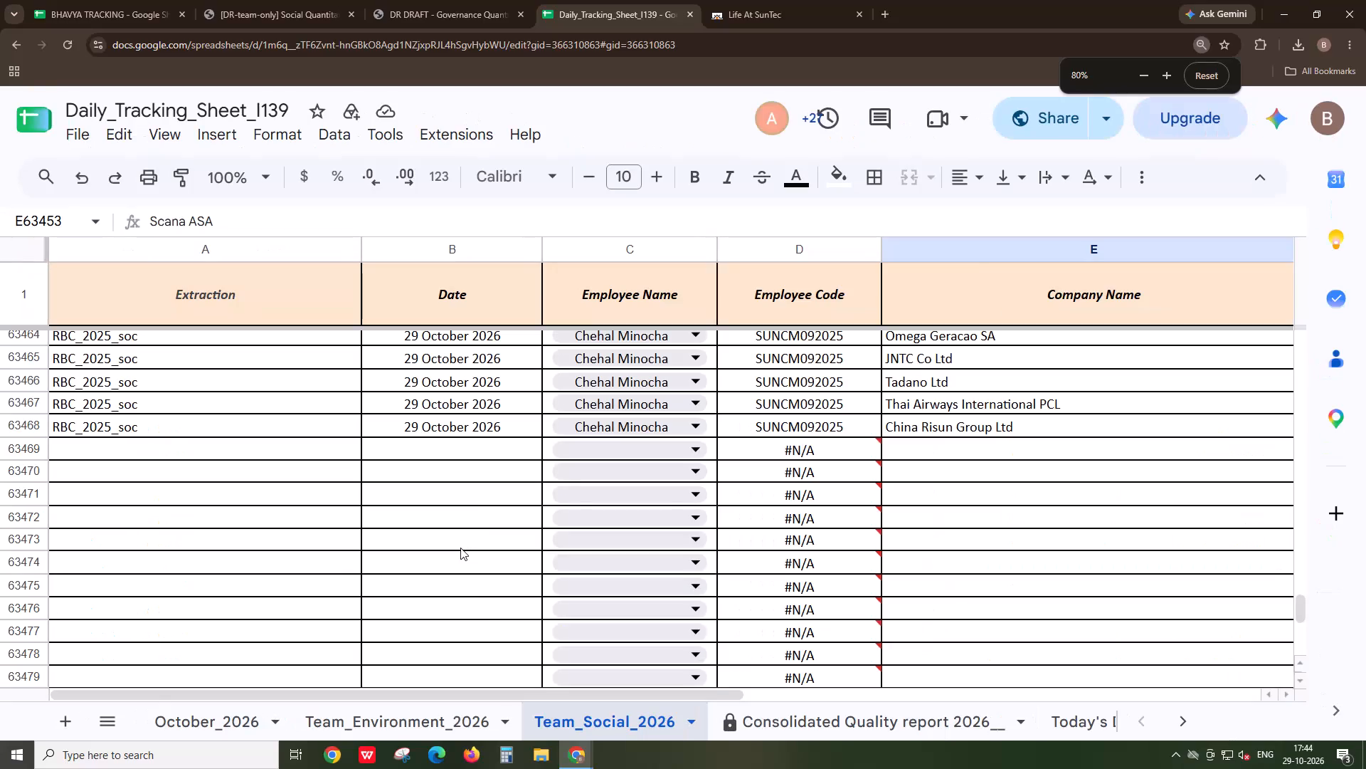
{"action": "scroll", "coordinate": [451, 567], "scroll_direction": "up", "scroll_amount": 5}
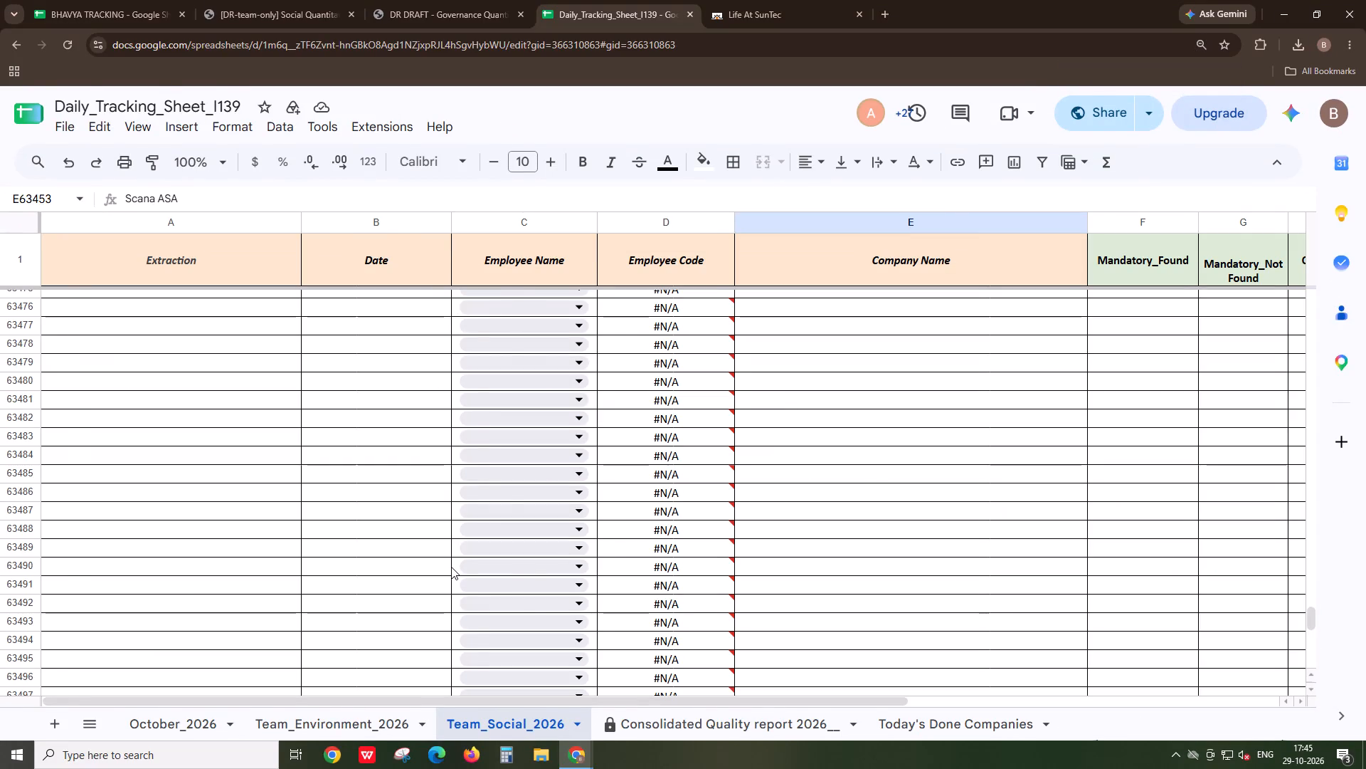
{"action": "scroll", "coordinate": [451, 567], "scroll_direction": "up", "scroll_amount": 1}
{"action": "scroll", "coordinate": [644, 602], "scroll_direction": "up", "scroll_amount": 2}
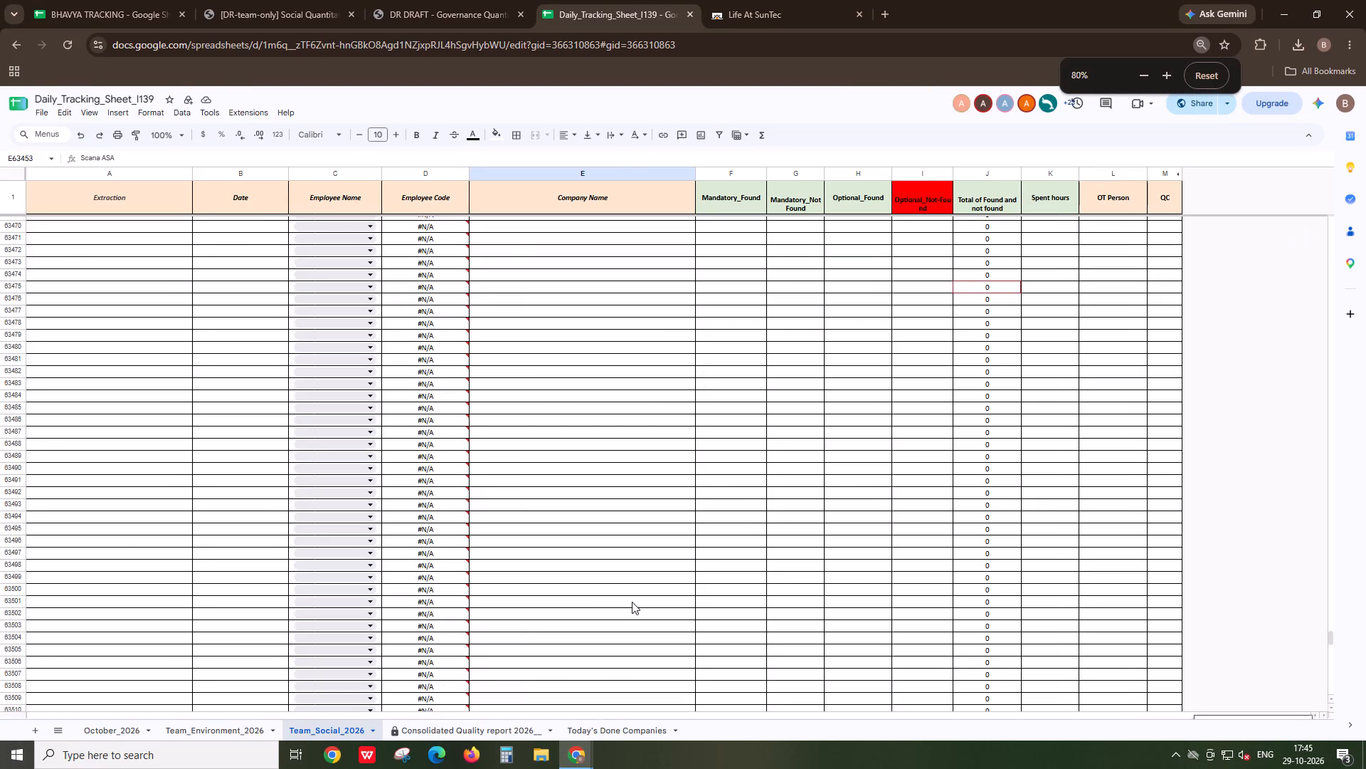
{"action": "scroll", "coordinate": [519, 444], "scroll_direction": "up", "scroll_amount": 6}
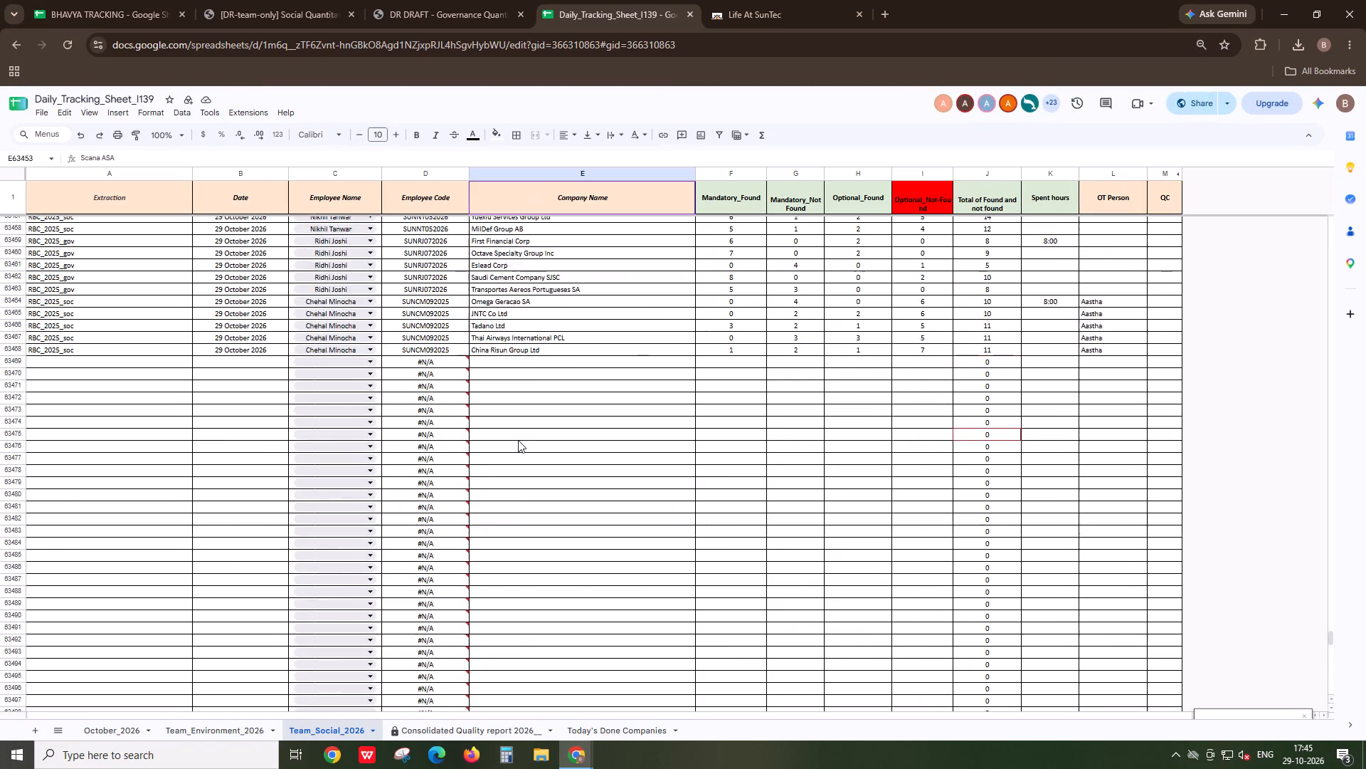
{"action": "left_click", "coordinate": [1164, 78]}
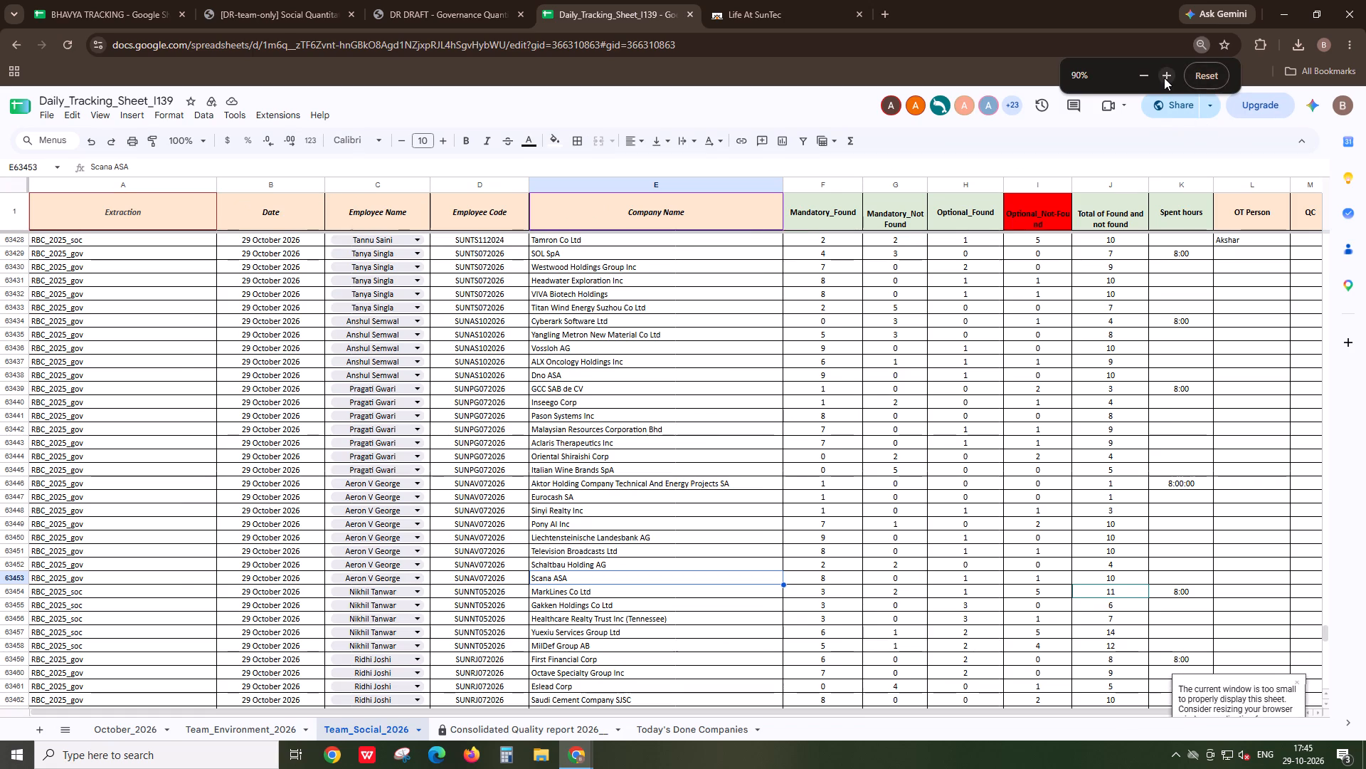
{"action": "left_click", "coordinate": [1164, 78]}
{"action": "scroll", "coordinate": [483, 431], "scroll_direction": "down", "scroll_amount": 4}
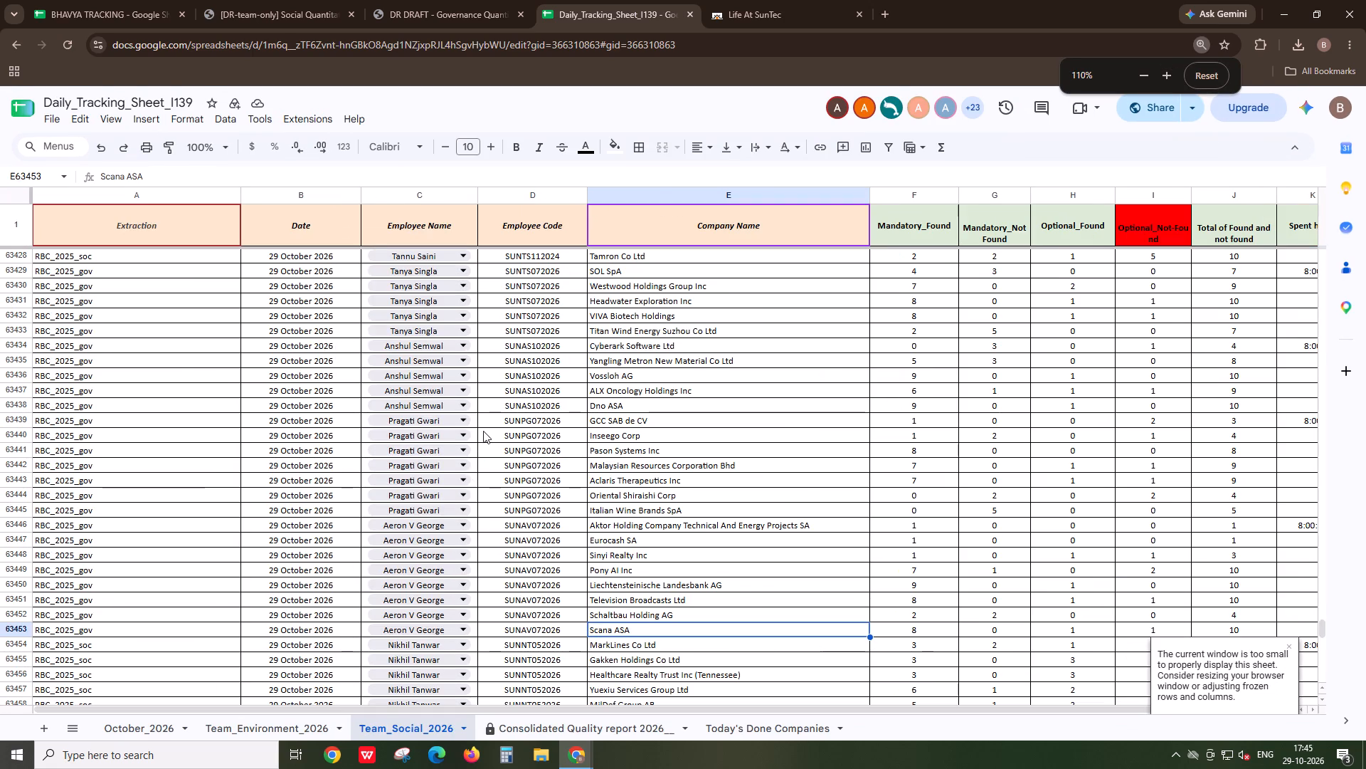
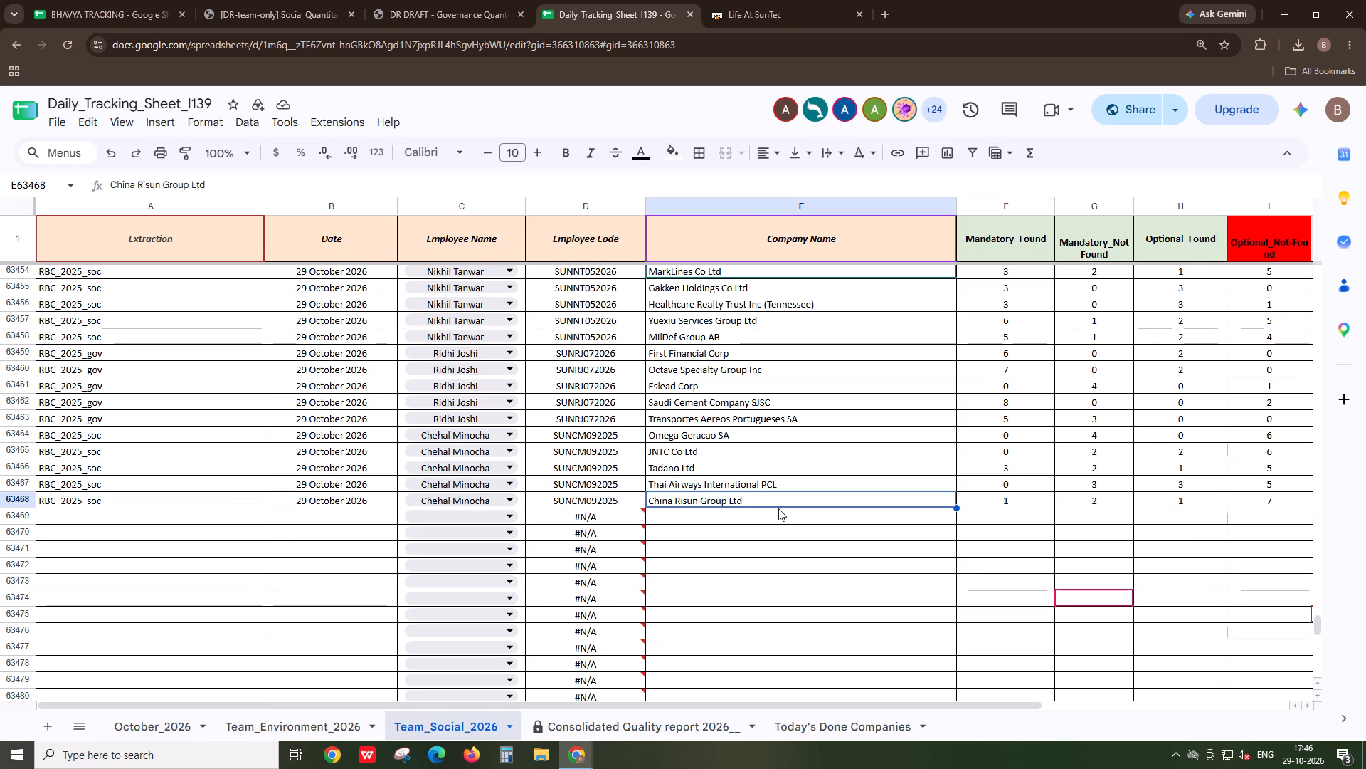
Review the most recent 29 October 2026 entries on Team_Social_2026, including the rows directly below row 63468.
{"action": "scroll", "coordinate": [778, 508], "scroll_direction": "down", "scroll_amount": 4, "text": "ctrl"}
{"action": "scroll", "coordinate": [778, 508], "scroll_direction": "up", "scroll_amount": 6, "text": "ctrl"}
{"action": "scroll", "coordinate": [778, 508], "scroll_direction": "down", "scroll_amount": 1, "text": "ctrl"}
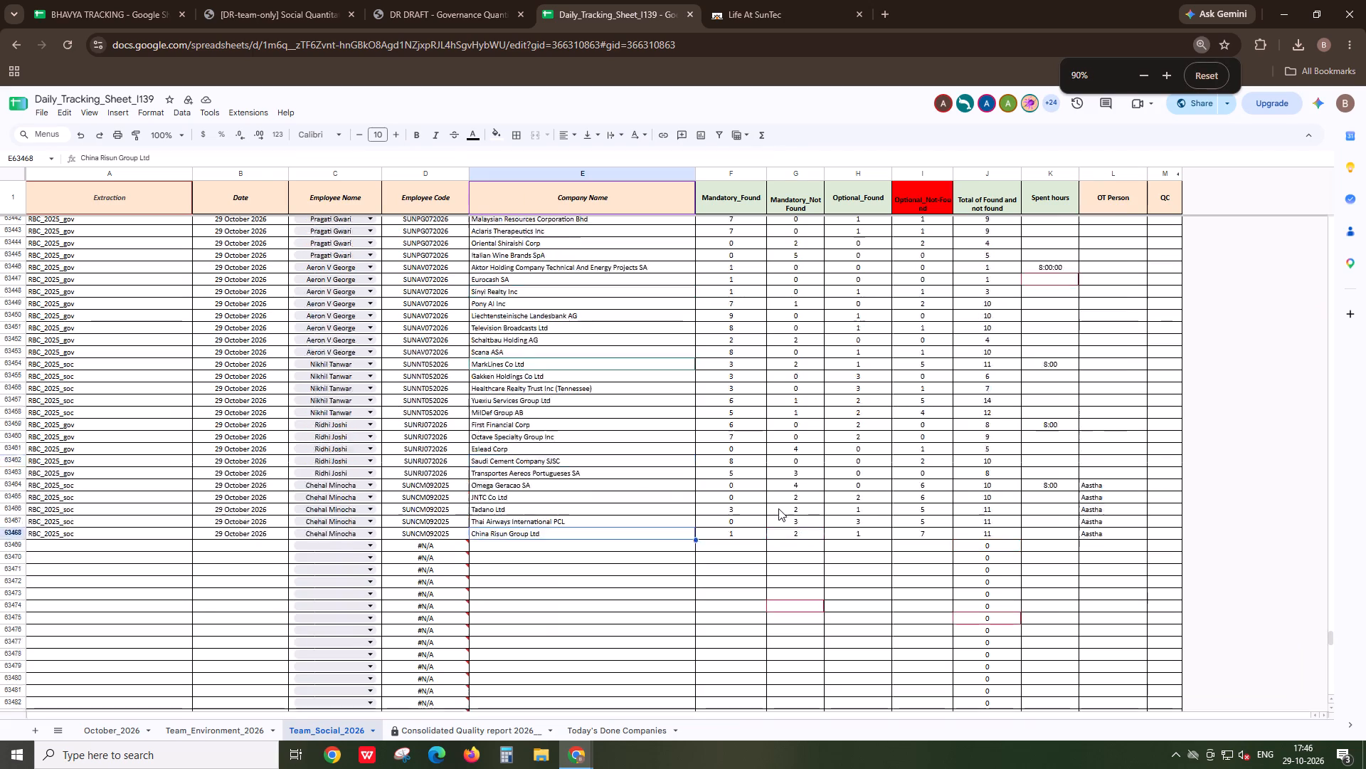
{"action": "scroll", "coordinate": [778, 508], "scroll_direction": "up", "scroll_amount": 3, "text": "ctrl"}
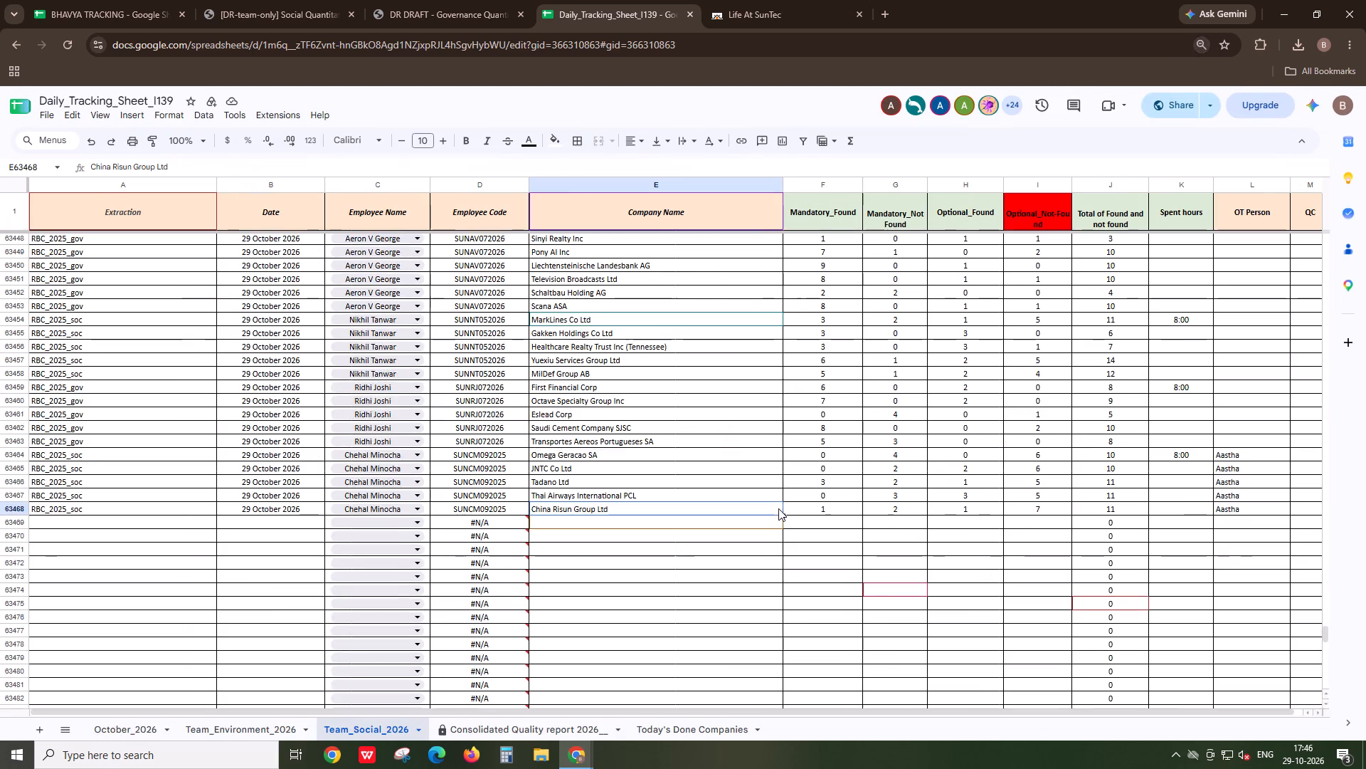
{"action": "scroll", "coordinate": [778, 508], "scroll_direction": "up", "scroll_amount": 4, "text": "ctrl"}
{"action": "scroll", "coordinate": [775, 509], "scroll_direction": "down", "scroll_amount": 7}
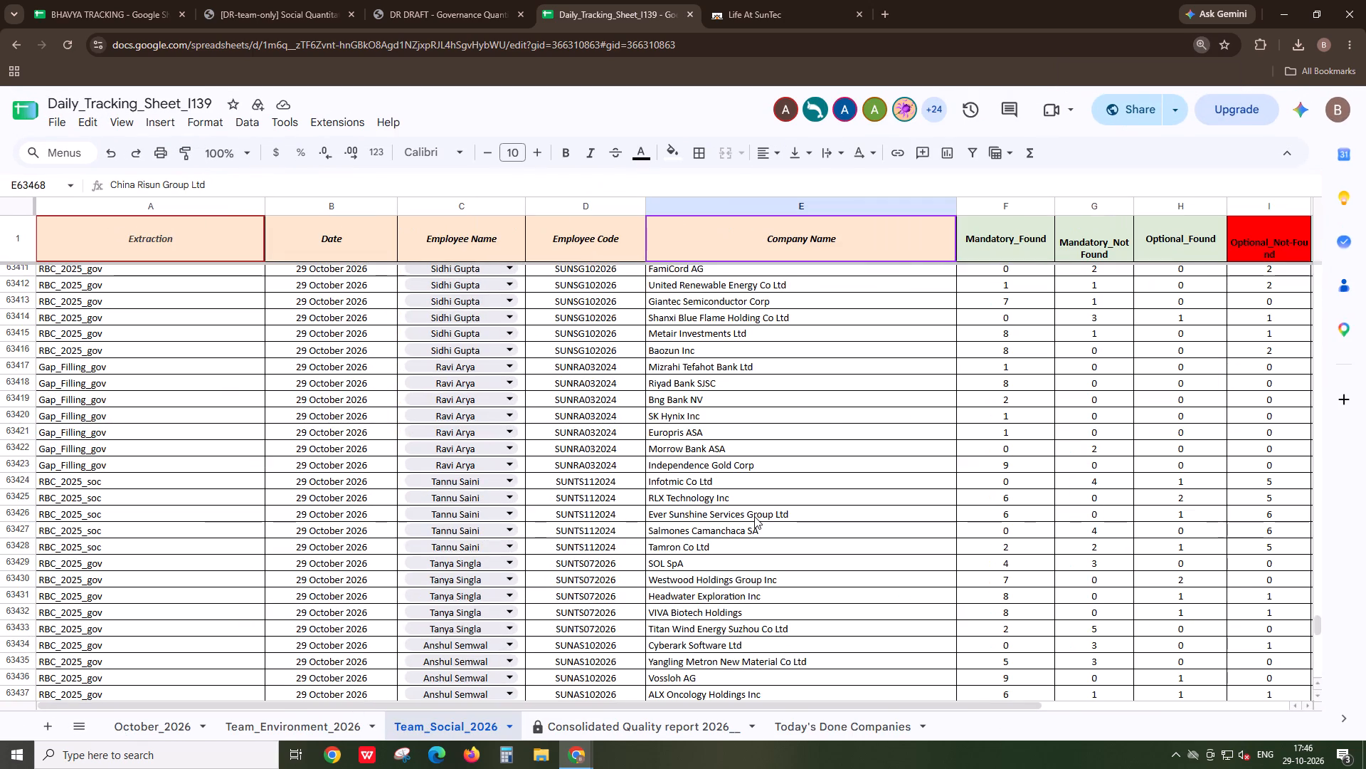
{"action": "scroll", "coordinate": [582, 532], "scroll_direction": "down", "scroll_amount": 7}
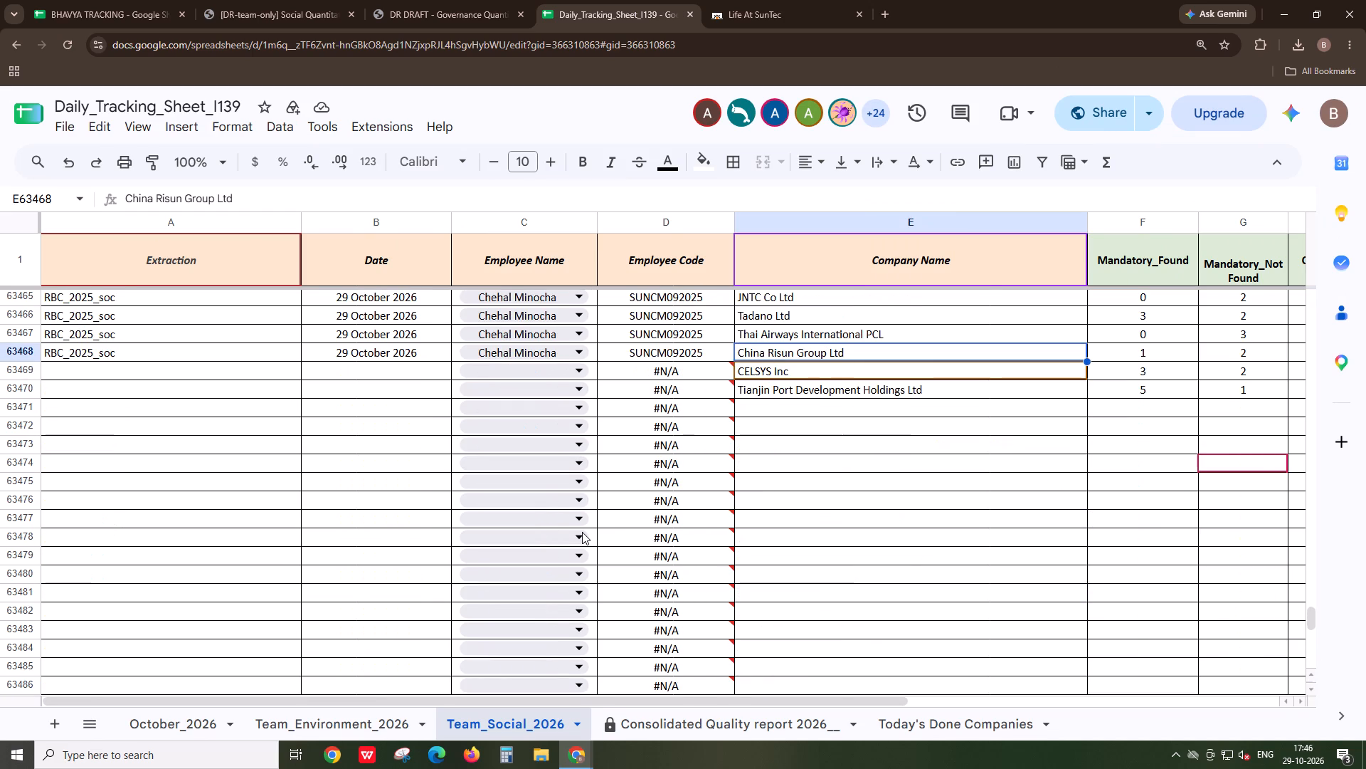
{"action": "scroll", "coordinate": [582, 532], "scroll_direction": "down", "scroll_amount": 1, "text": "ctrl"}
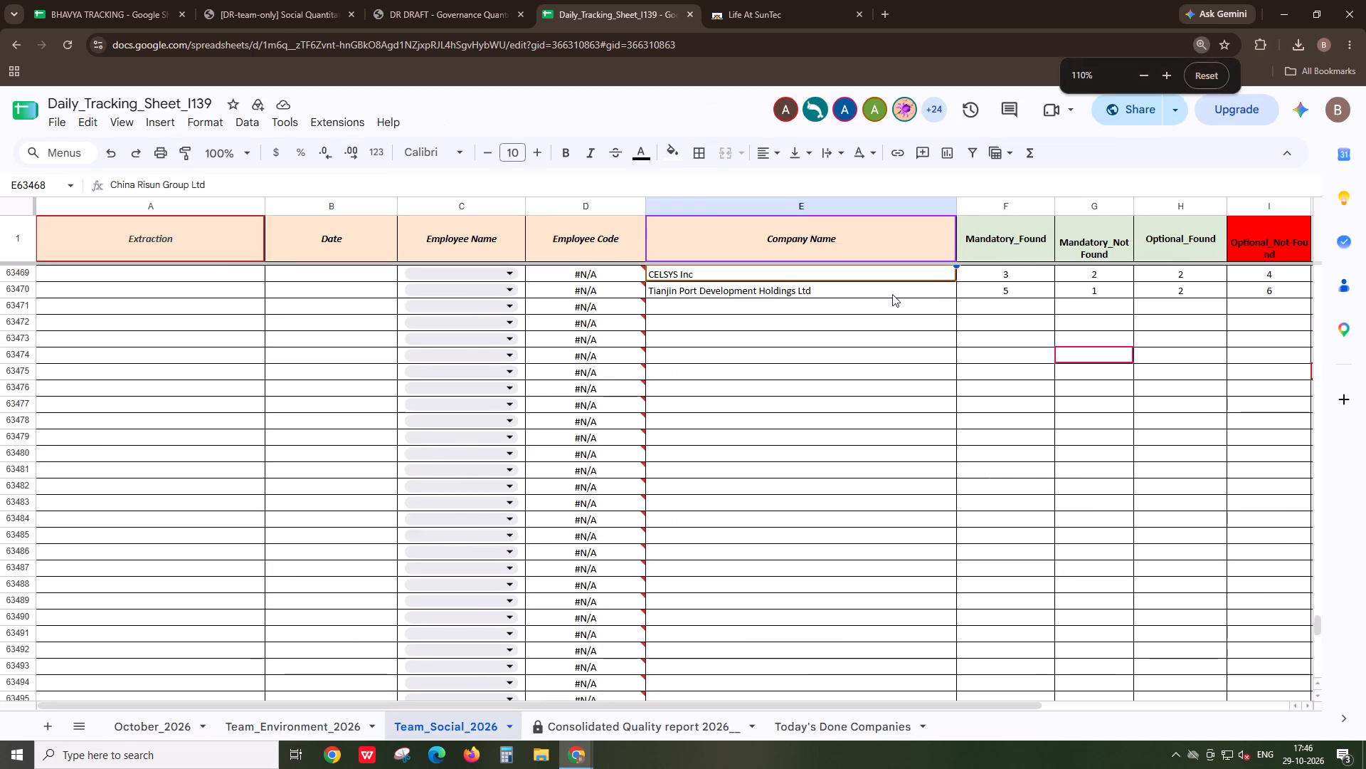
{"action": "scroll", "coordinate": [671, 508], "scroll_direction": "up", "scroll_amount": 1}
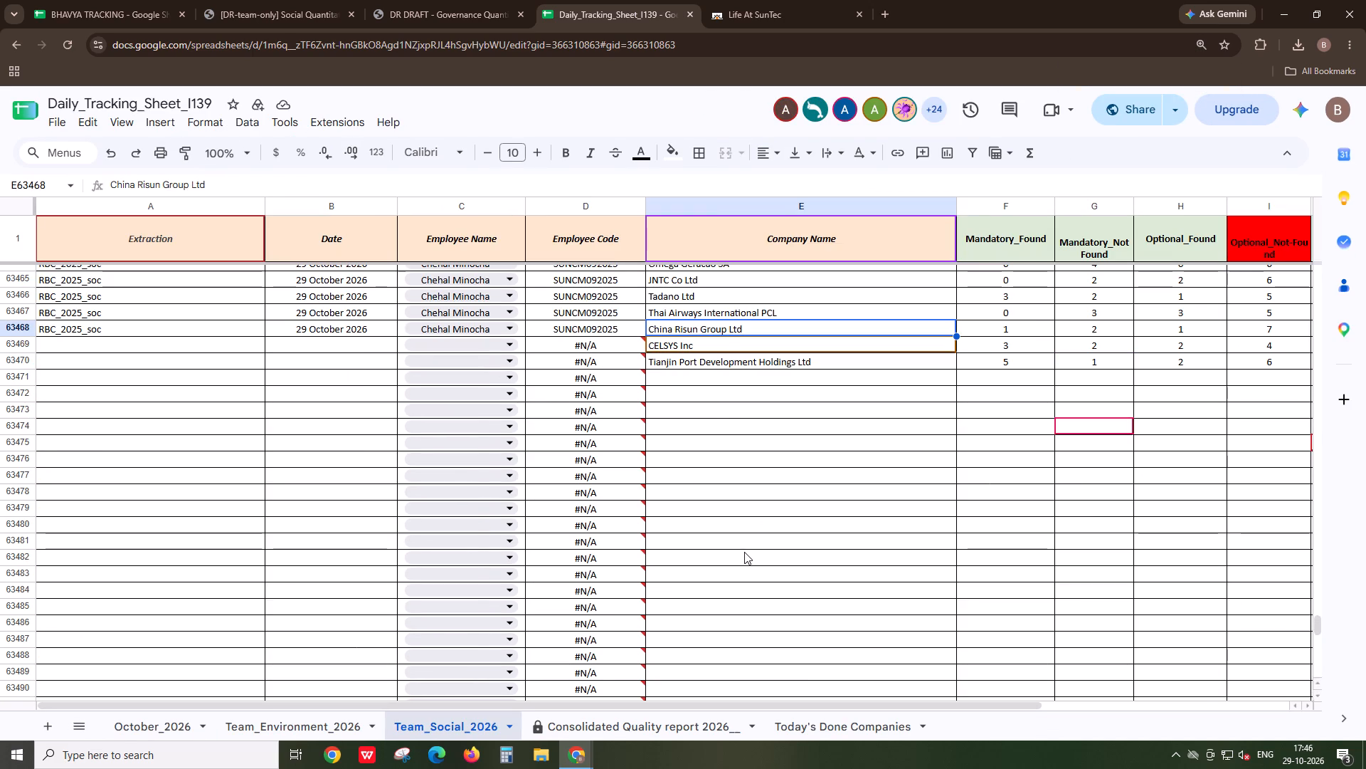
{"action": "scroll", "coordinate": [746, 552], "scroll_direction": "up", "scroll_amount": 5, "text": "shift"}
Switch to the Social Quantitative Metrics Methodology PDF, going past the draft governance methodology document.
{"action": "left_click", "coordinate": [380, 4]}
{"action": "left_click", "coordinate": [246, 0]}
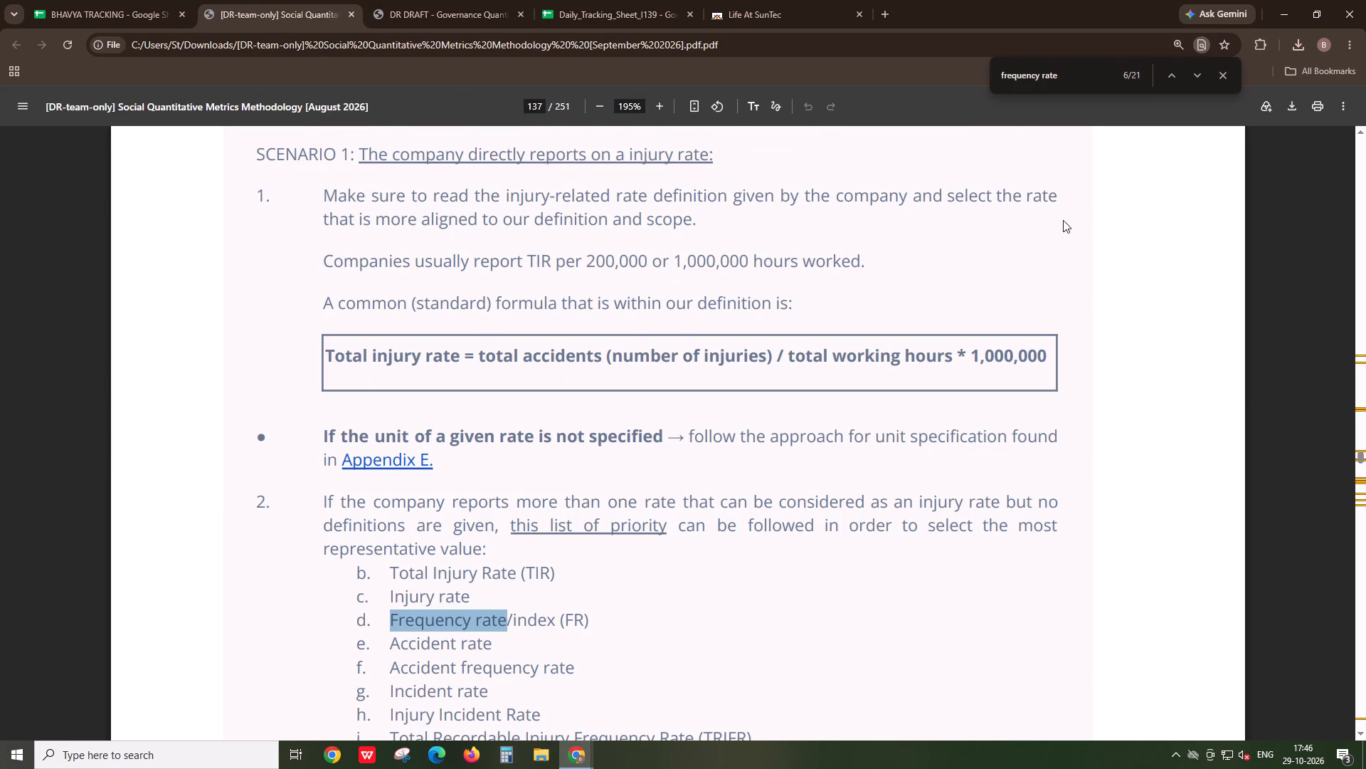
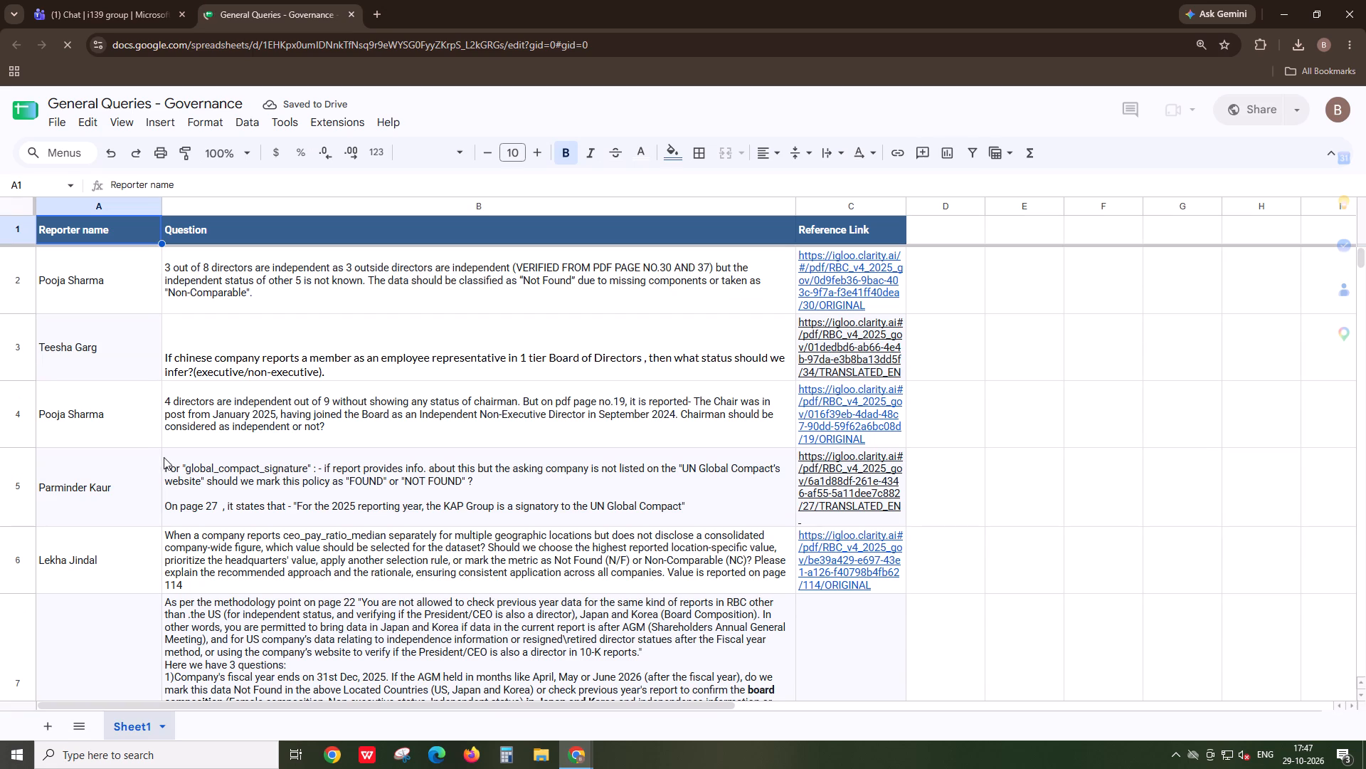
Look through the reporters' questions in the General Queries - Governance sheet, from the first entries to the board composition and committee queries.
{"action": "scroll", "coordinate": [169, 455], "scroll_direction": "up", "scroll_amount": 5}
{"action": "scroll", "coordinate": [169, 455], "scroll_direction": "down", "scroll_amount": 2}
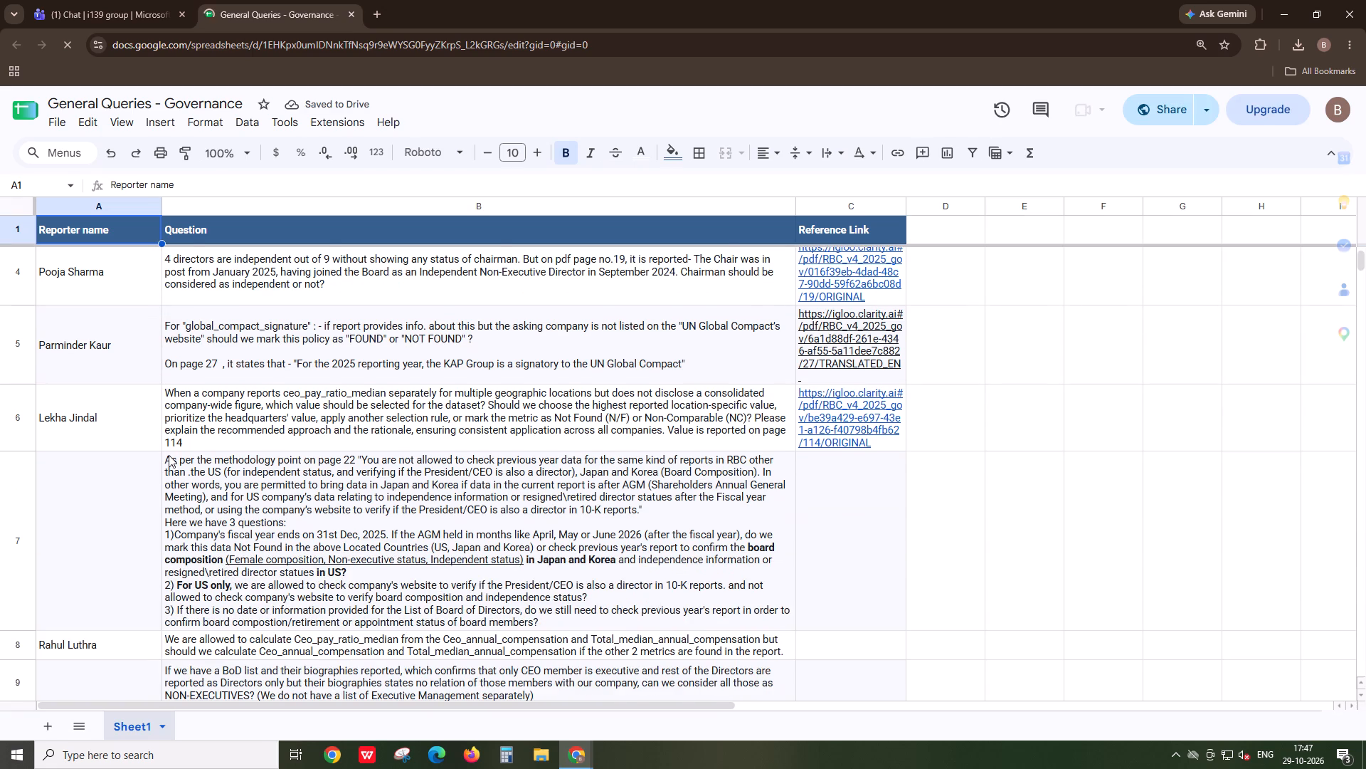
{"action": "scroll", "coordinate": [169, 455], "scroll_direction": "down", "scroll_amount": 4}
{"action": "scroll", "coordinate": [157, 490], "scroll_direction": "up", "scroll_amount": 2}
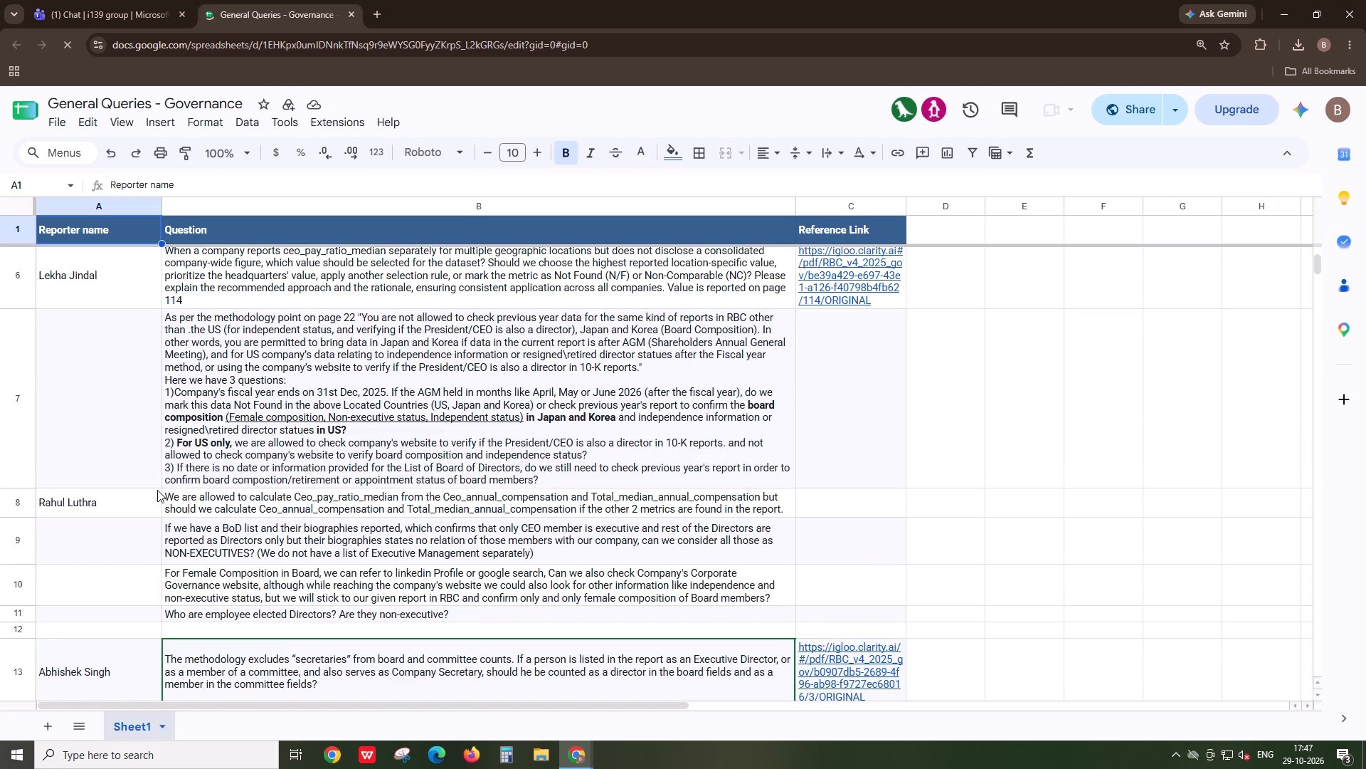